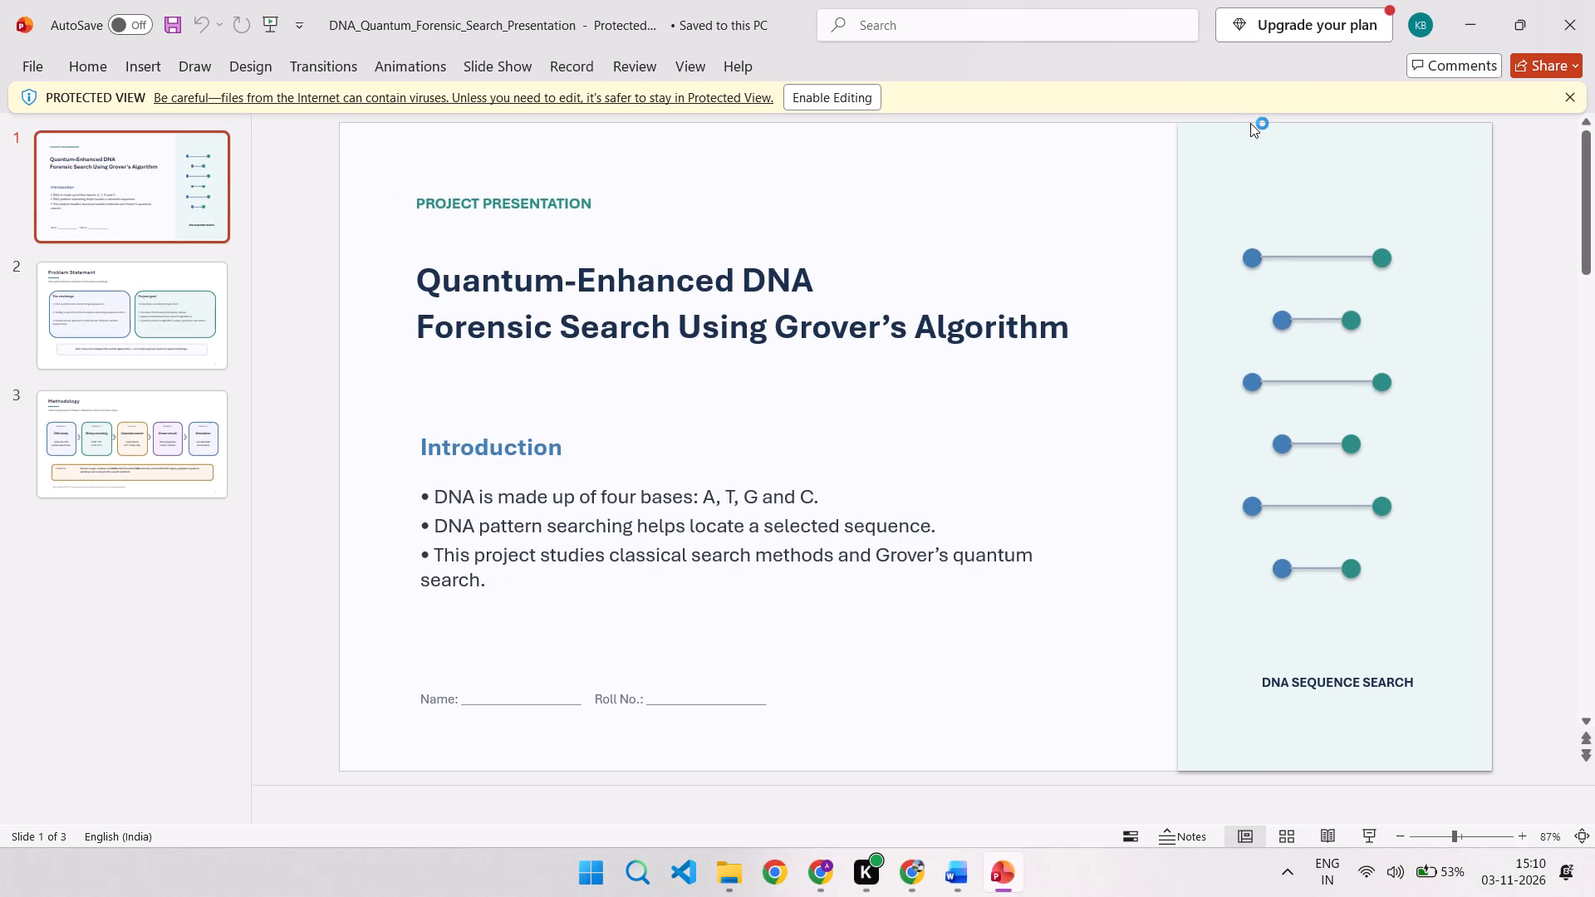
pyautogui.click(833, 86)
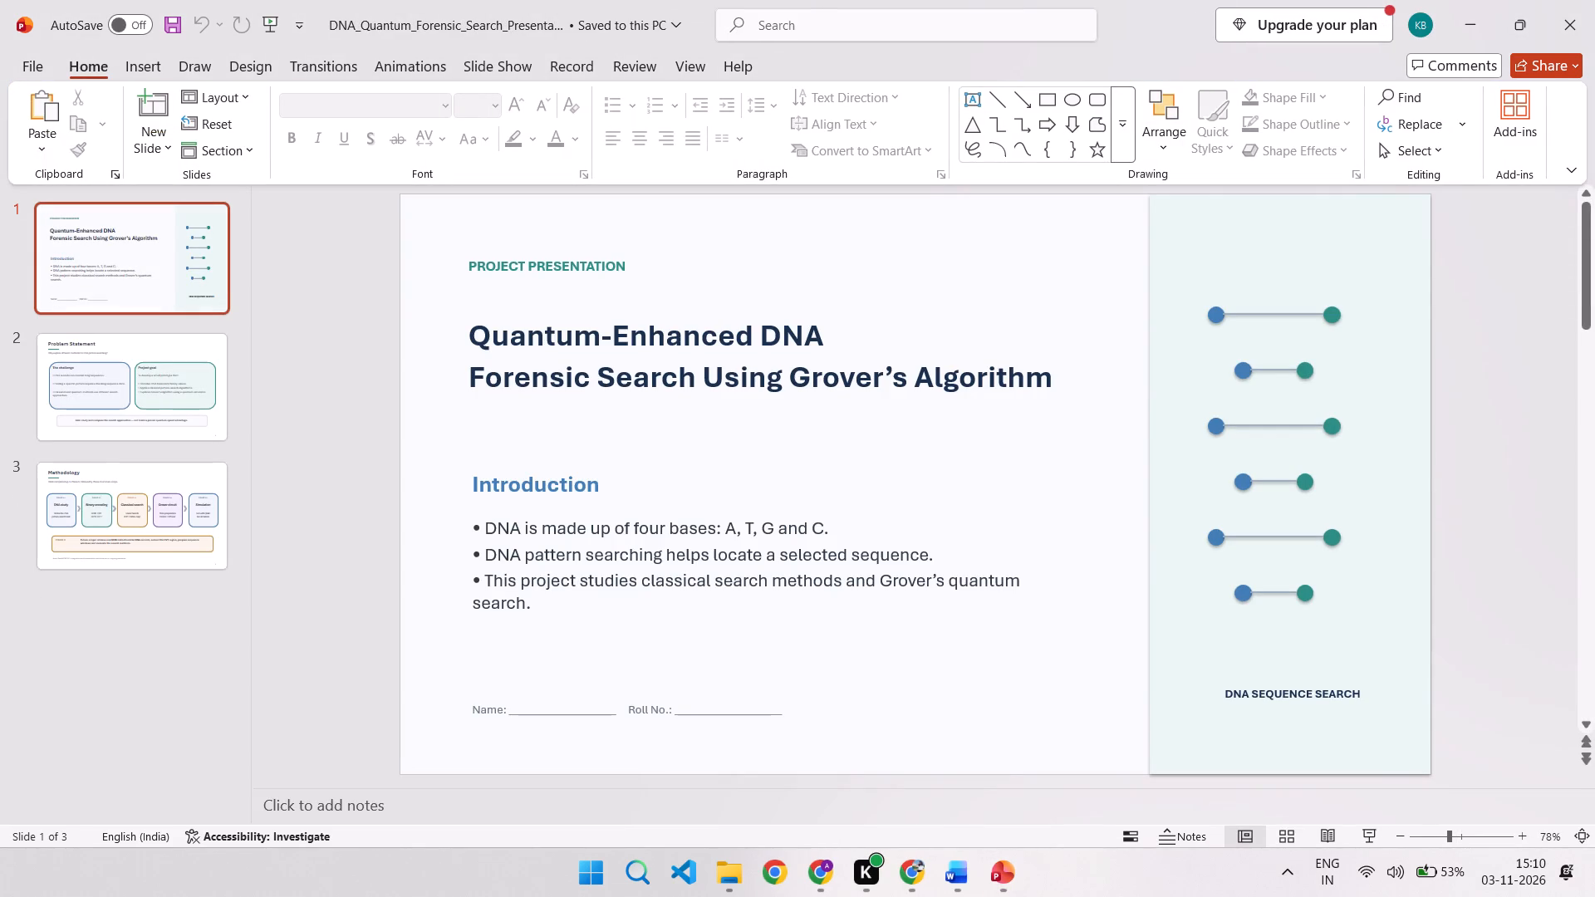
# Replace the title on slide 1 with "DNA PATTERN RECOGNITION USING GROVERS ALGORITHM".
pyautogui.tripleClick(664, 365)
pyautogui.click(664, 365)
pyautogui.tripleClick(664, 365)
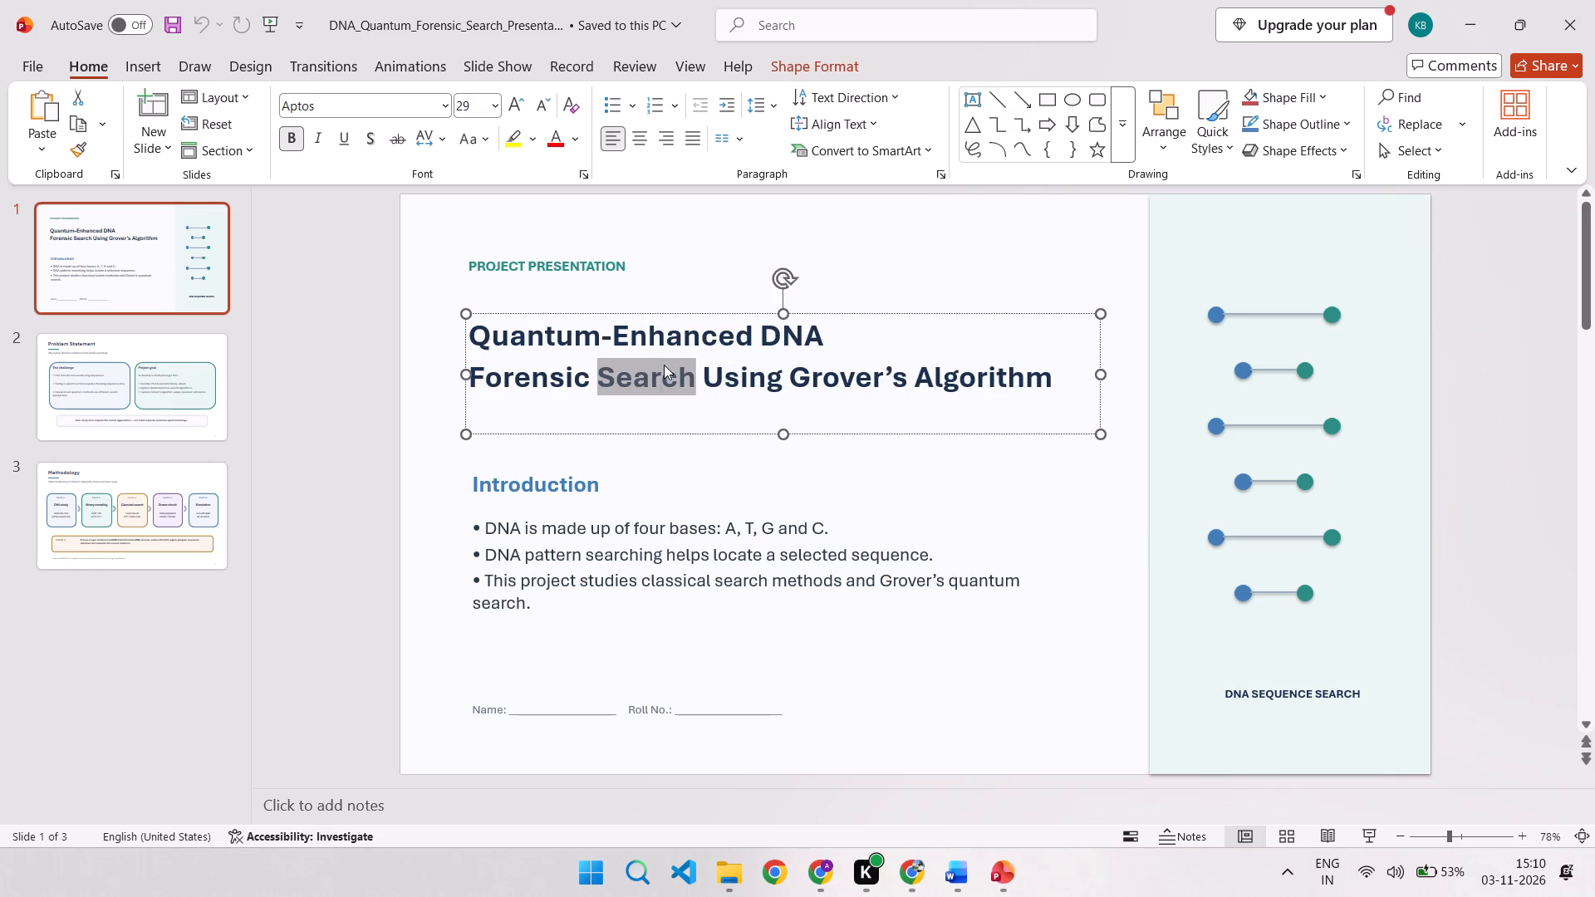
pyautogui.write('DNA PATTERN RECOGNITI')
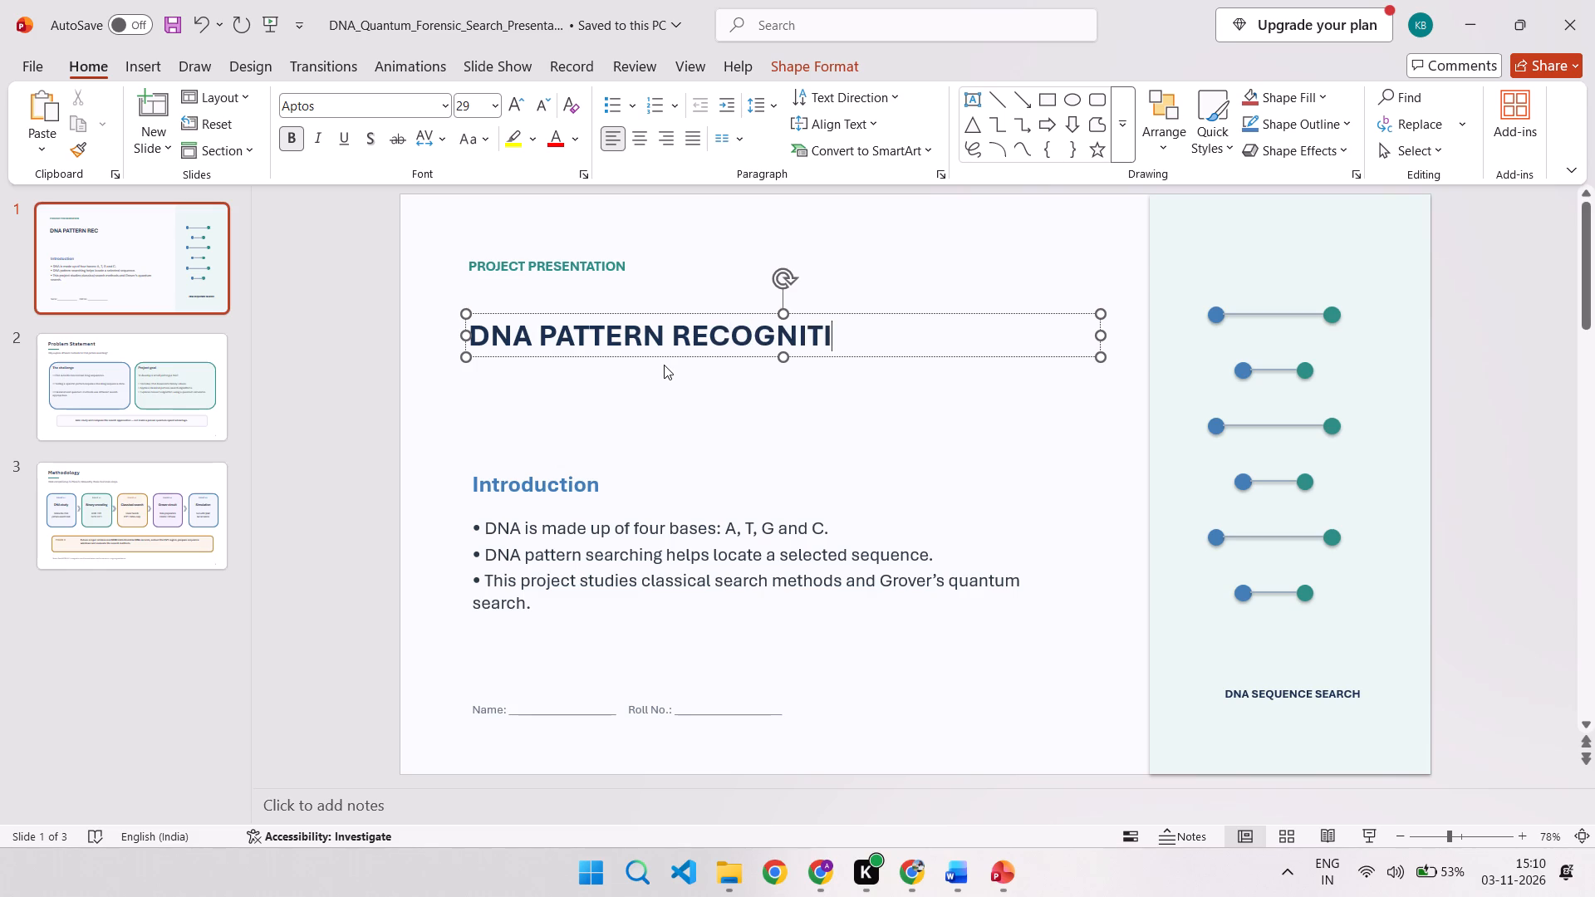
pyautogui.write('ON USING GROVERS ALGORITHM')
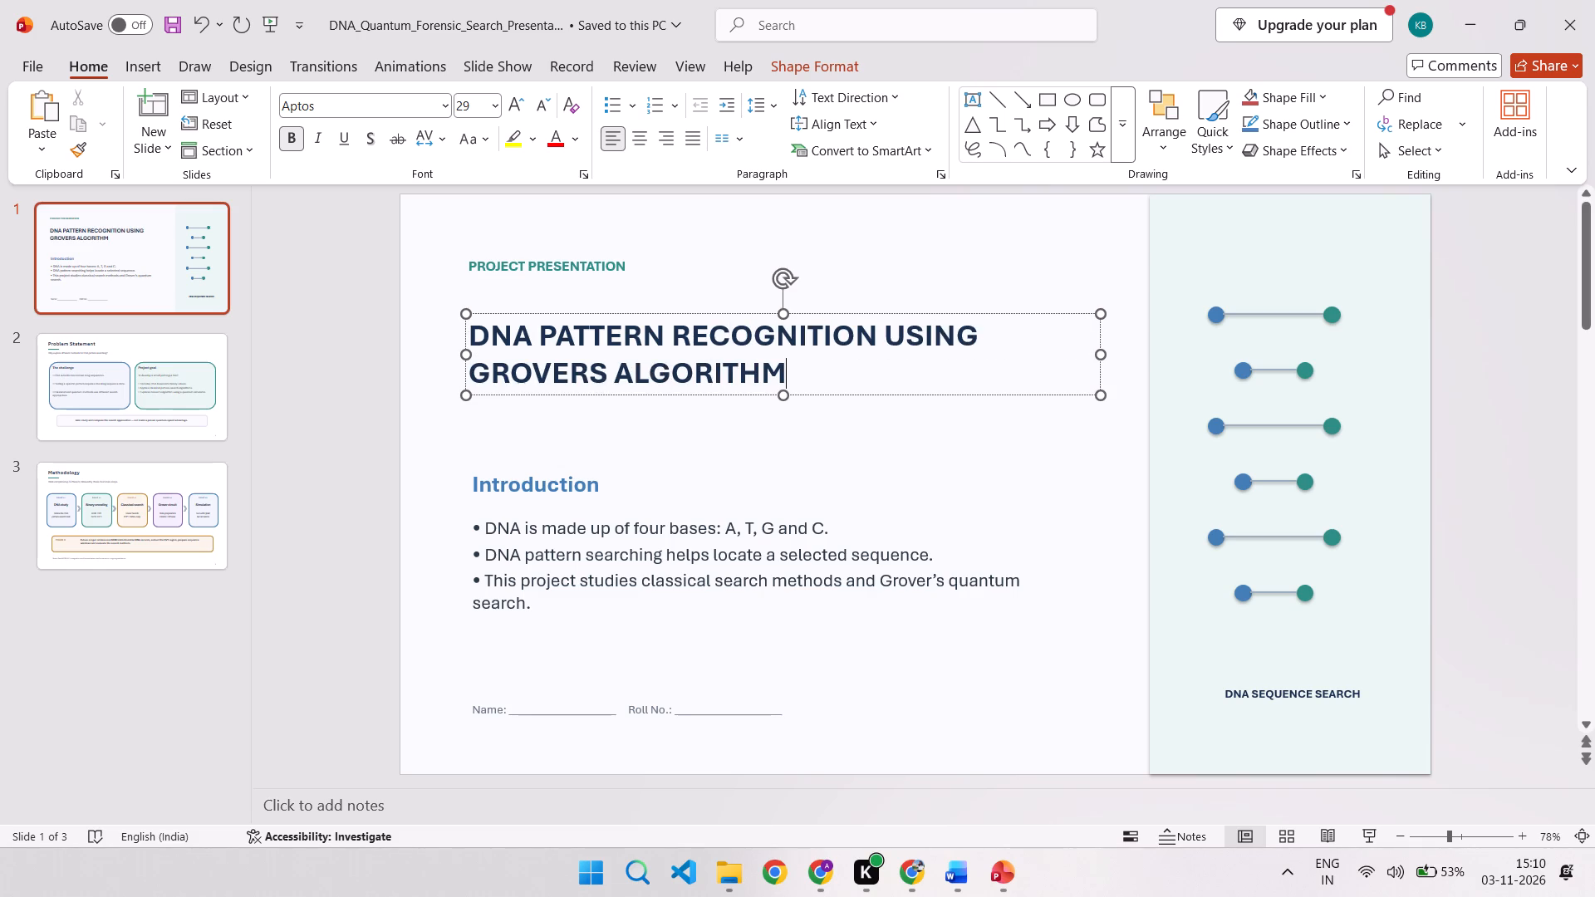
pyautogui.tripleClick(711, 365)
pyautogui.click(663, 441)
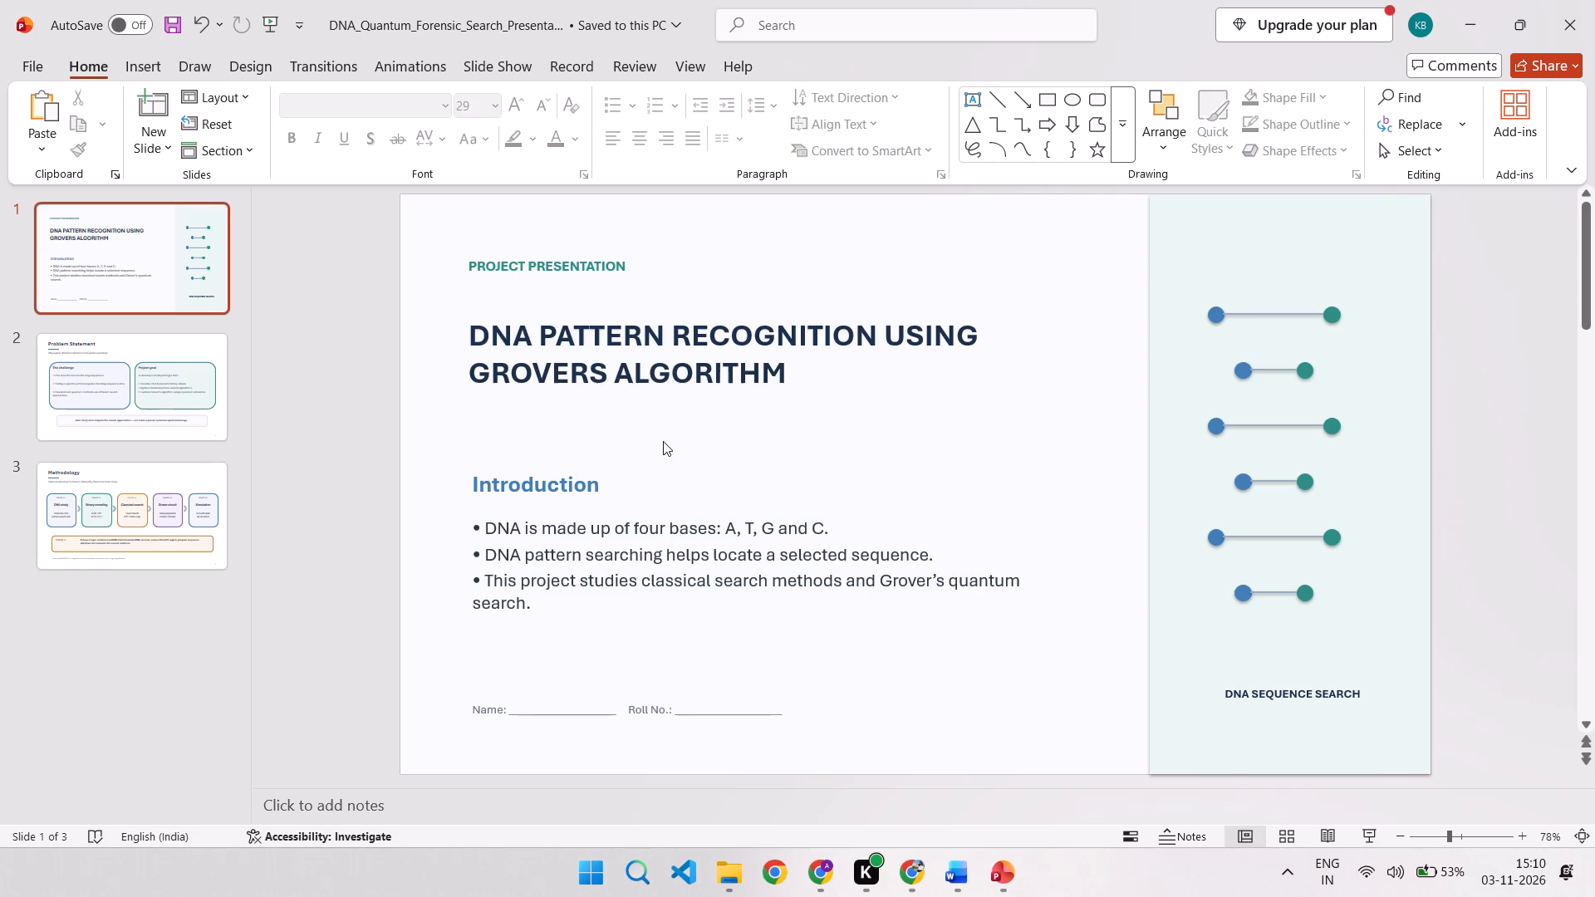
# Change the font of all text on slide 1 to Times New Roman.
pyautogui.hotkey('ctrl', 'a')
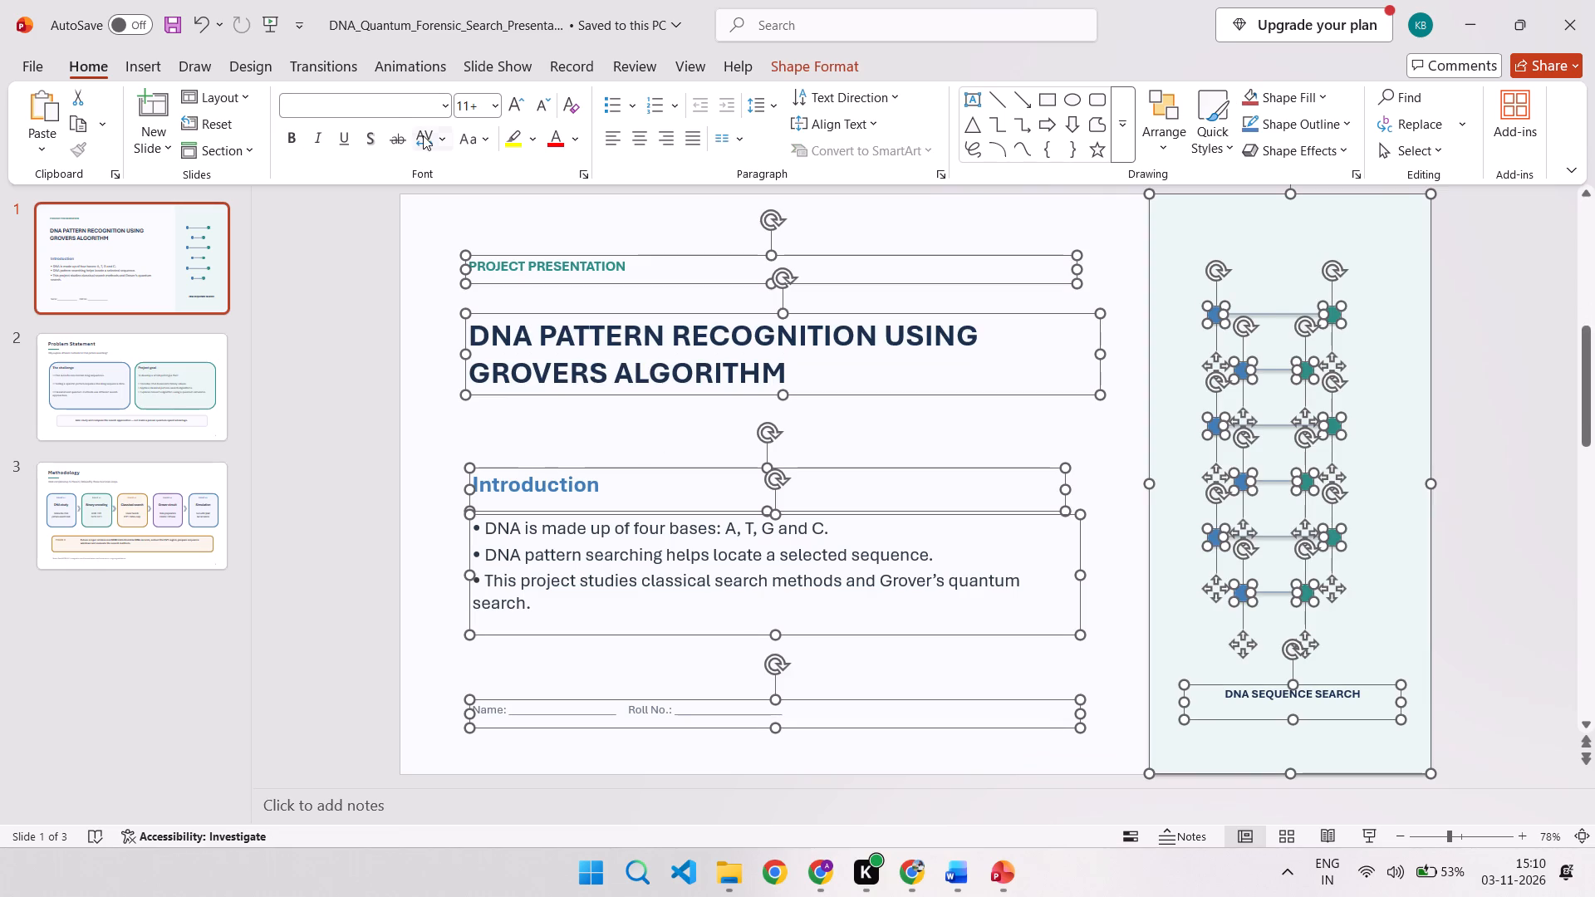
pyautogui.click(390, 110)
pyautogui.write('TIME')
pyautogui.press('Return')
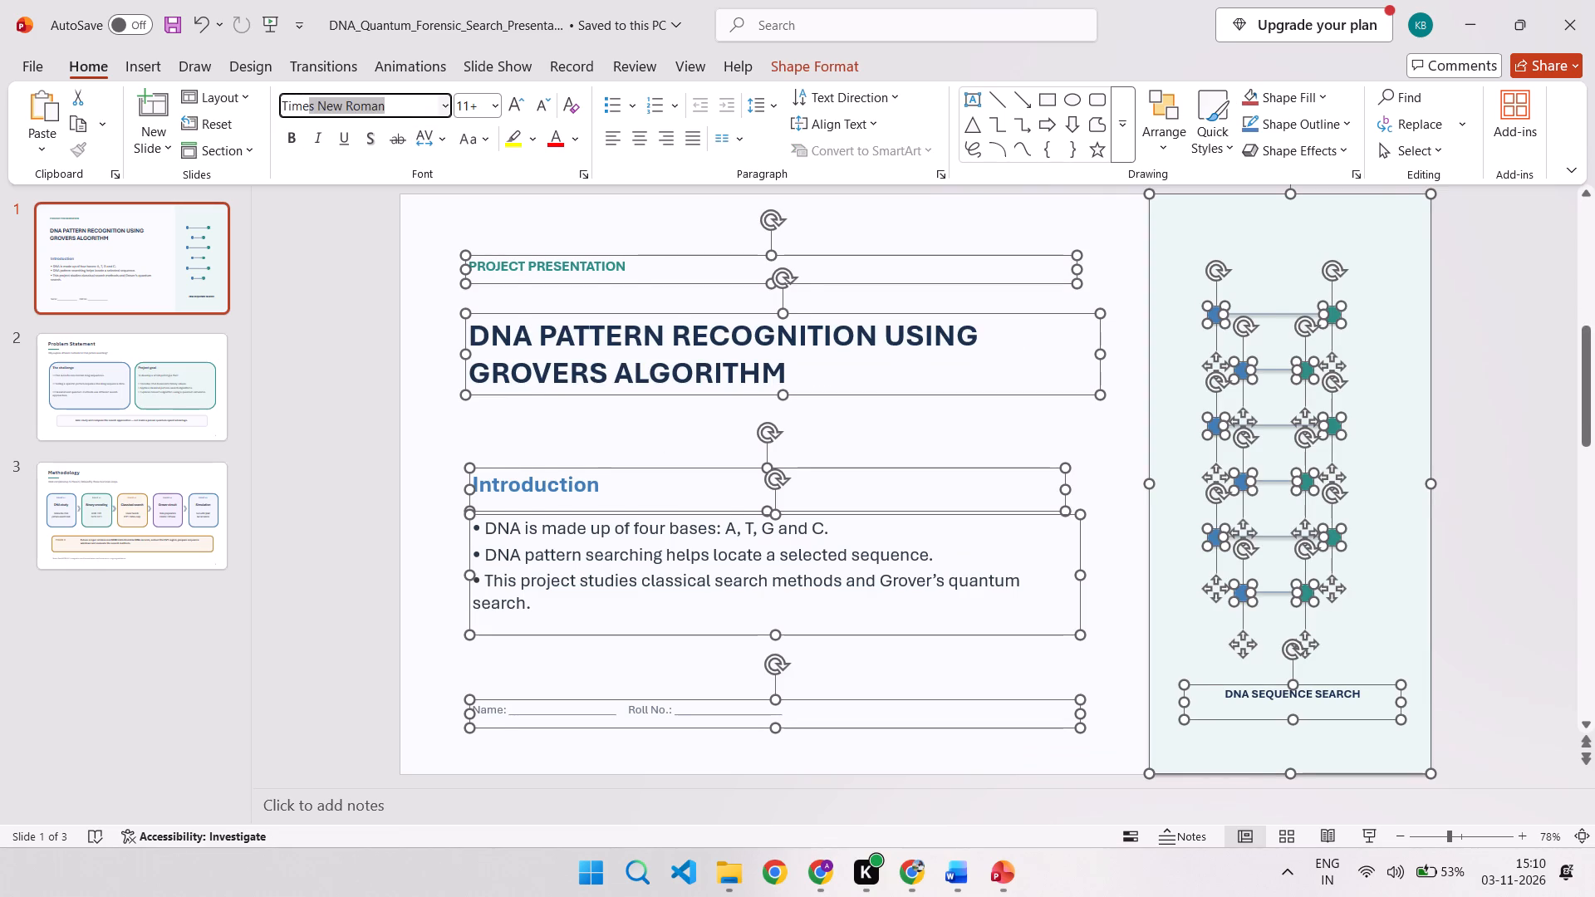
pyautogui.click(598, 417)
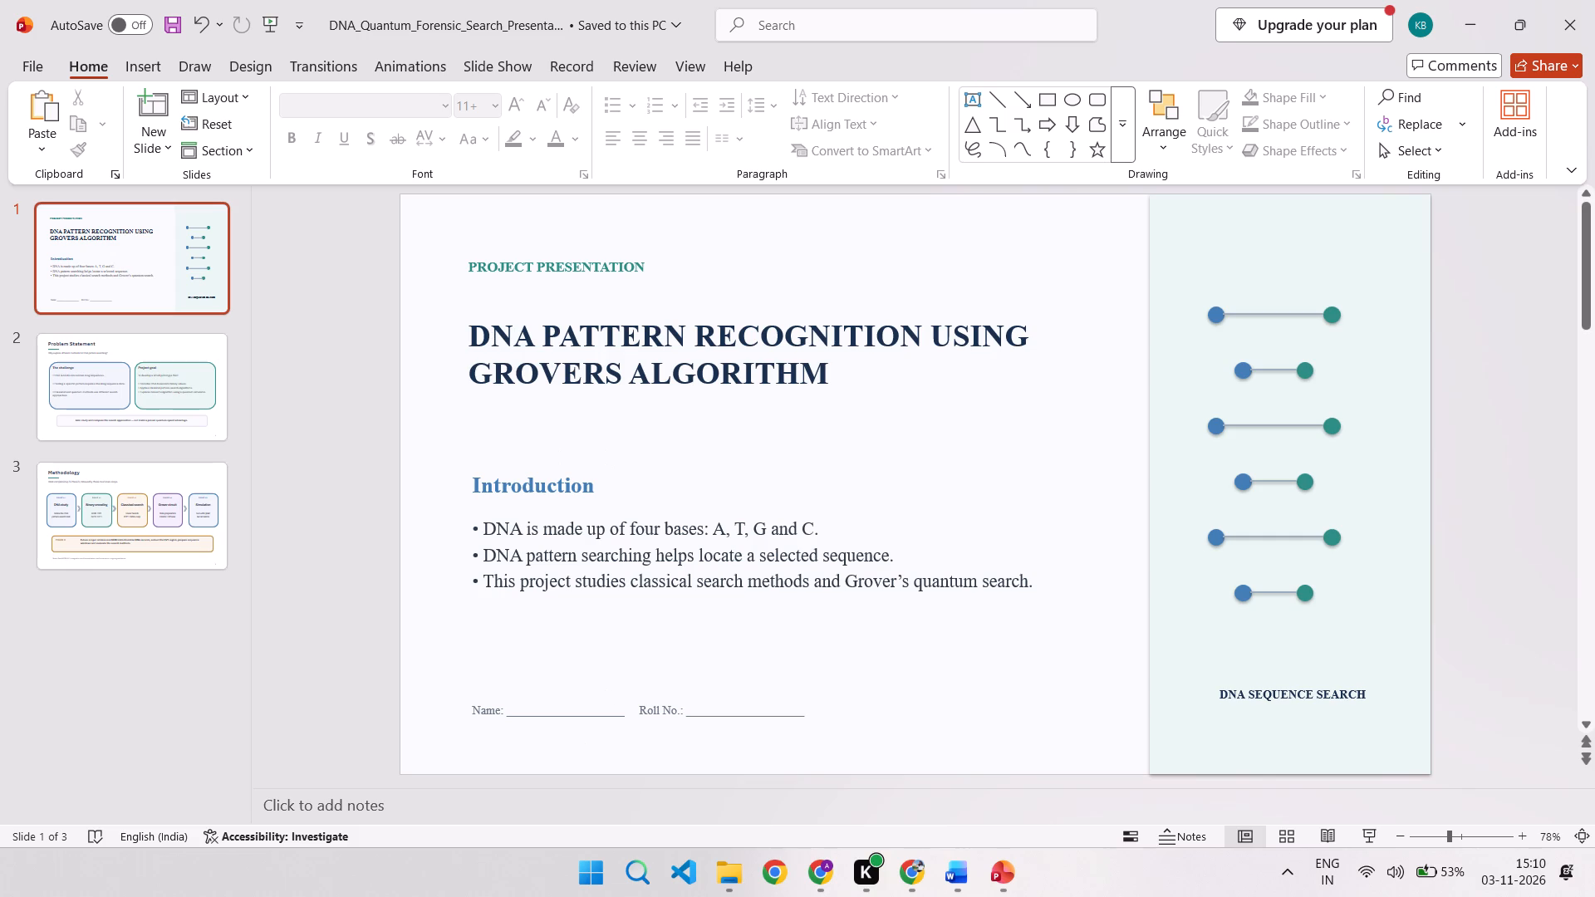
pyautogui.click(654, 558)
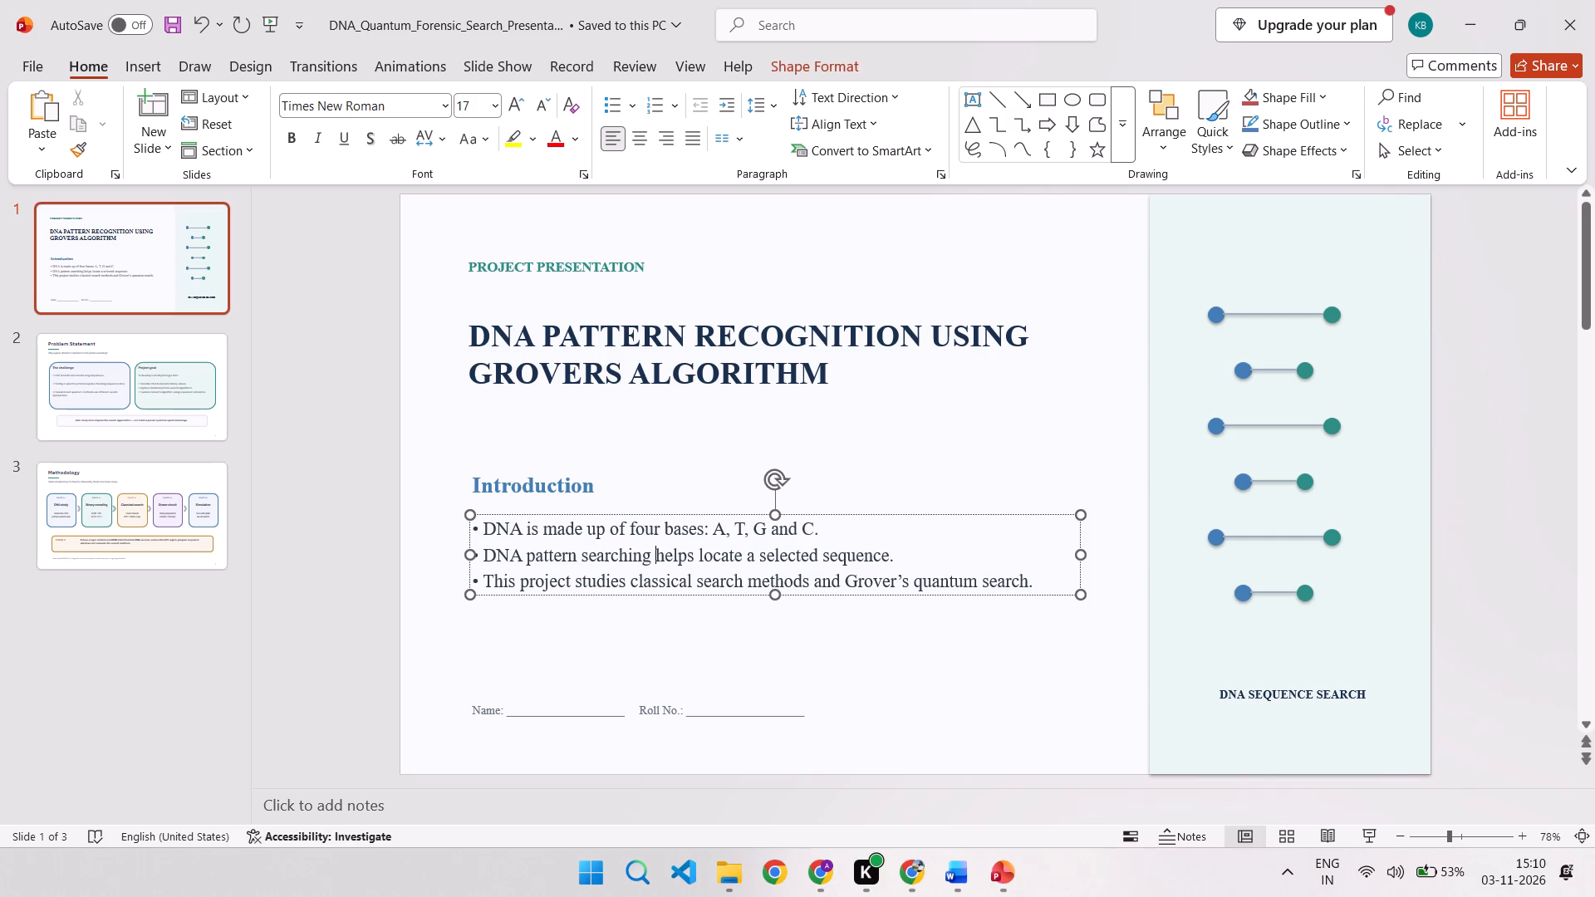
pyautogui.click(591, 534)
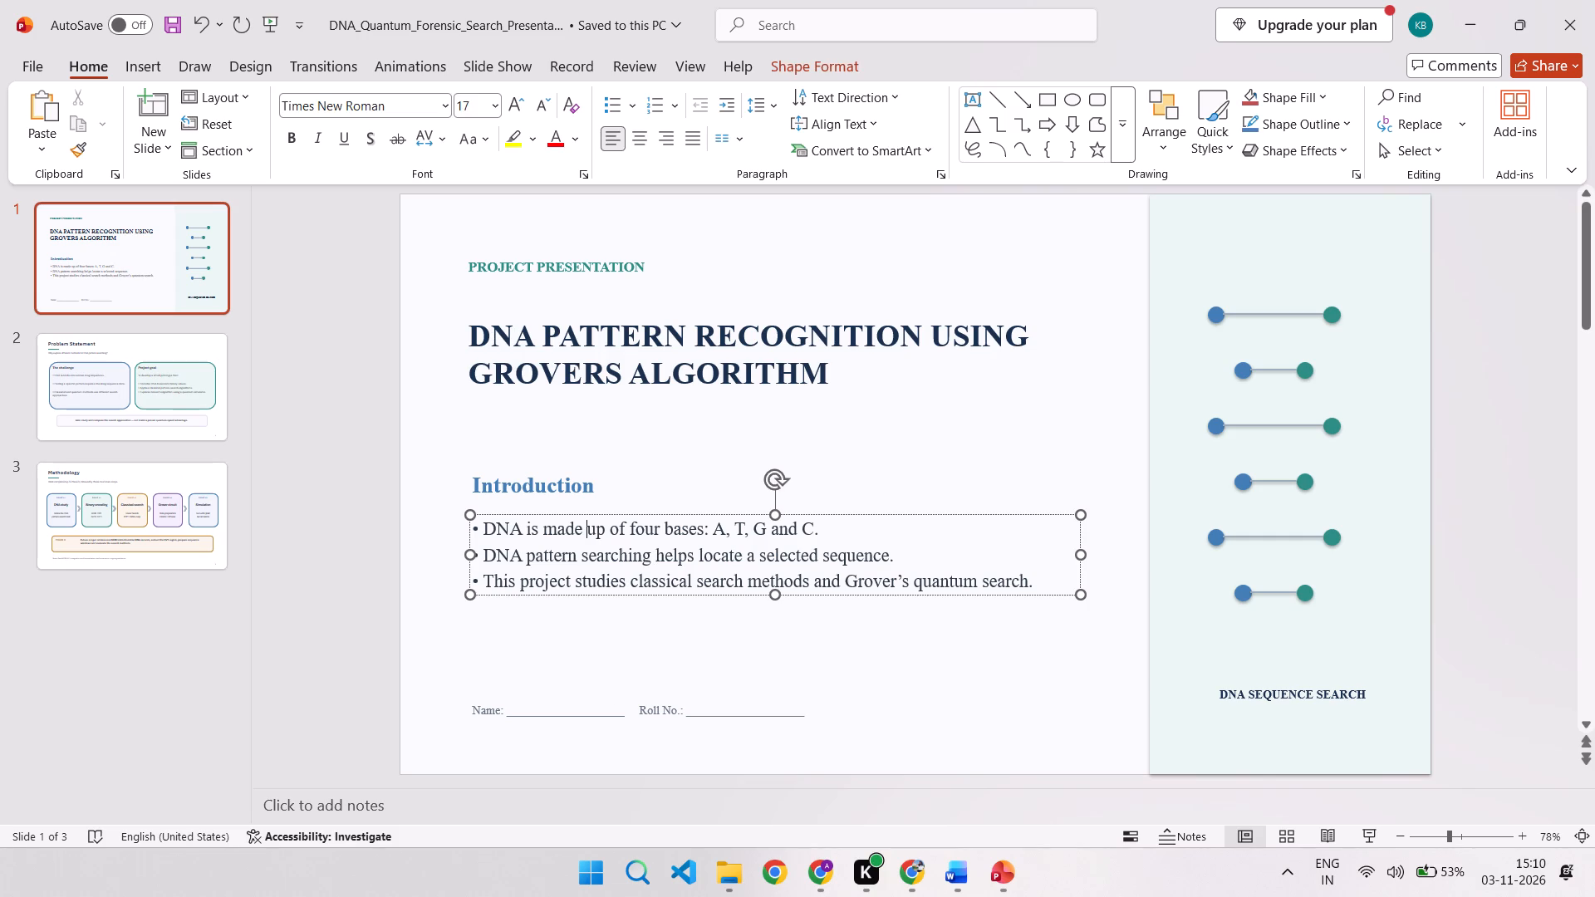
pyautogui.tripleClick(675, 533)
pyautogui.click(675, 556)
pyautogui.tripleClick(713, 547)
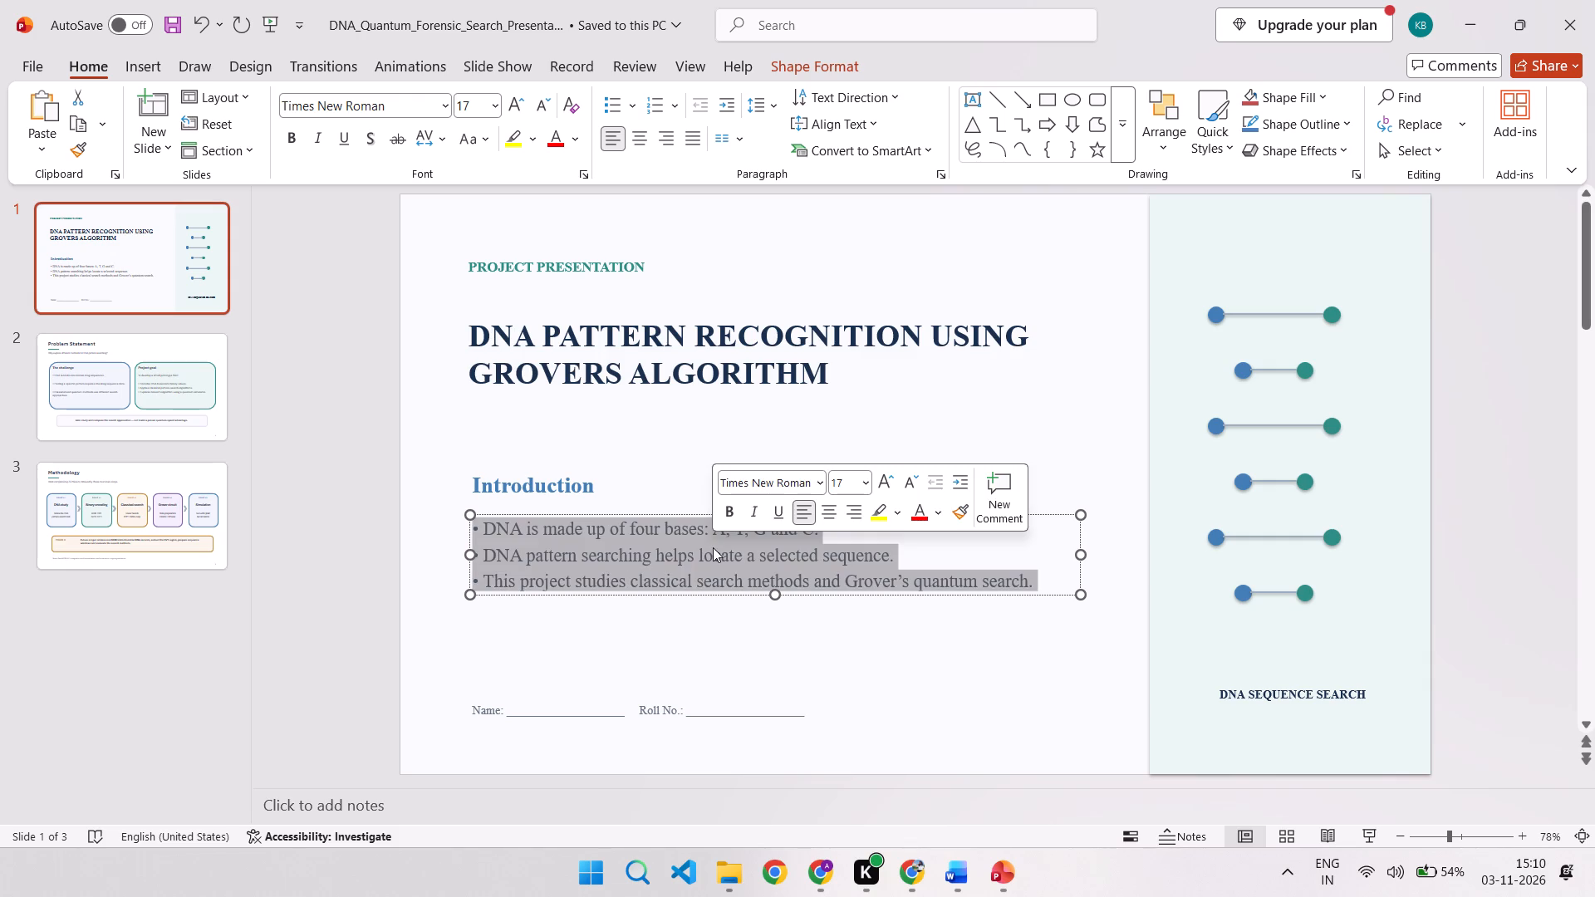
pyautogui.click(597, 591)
# Remove underscores from the blank after "Name:" in the Name and Roll No. line on slide 1.
pyautogui.click(605, 705)
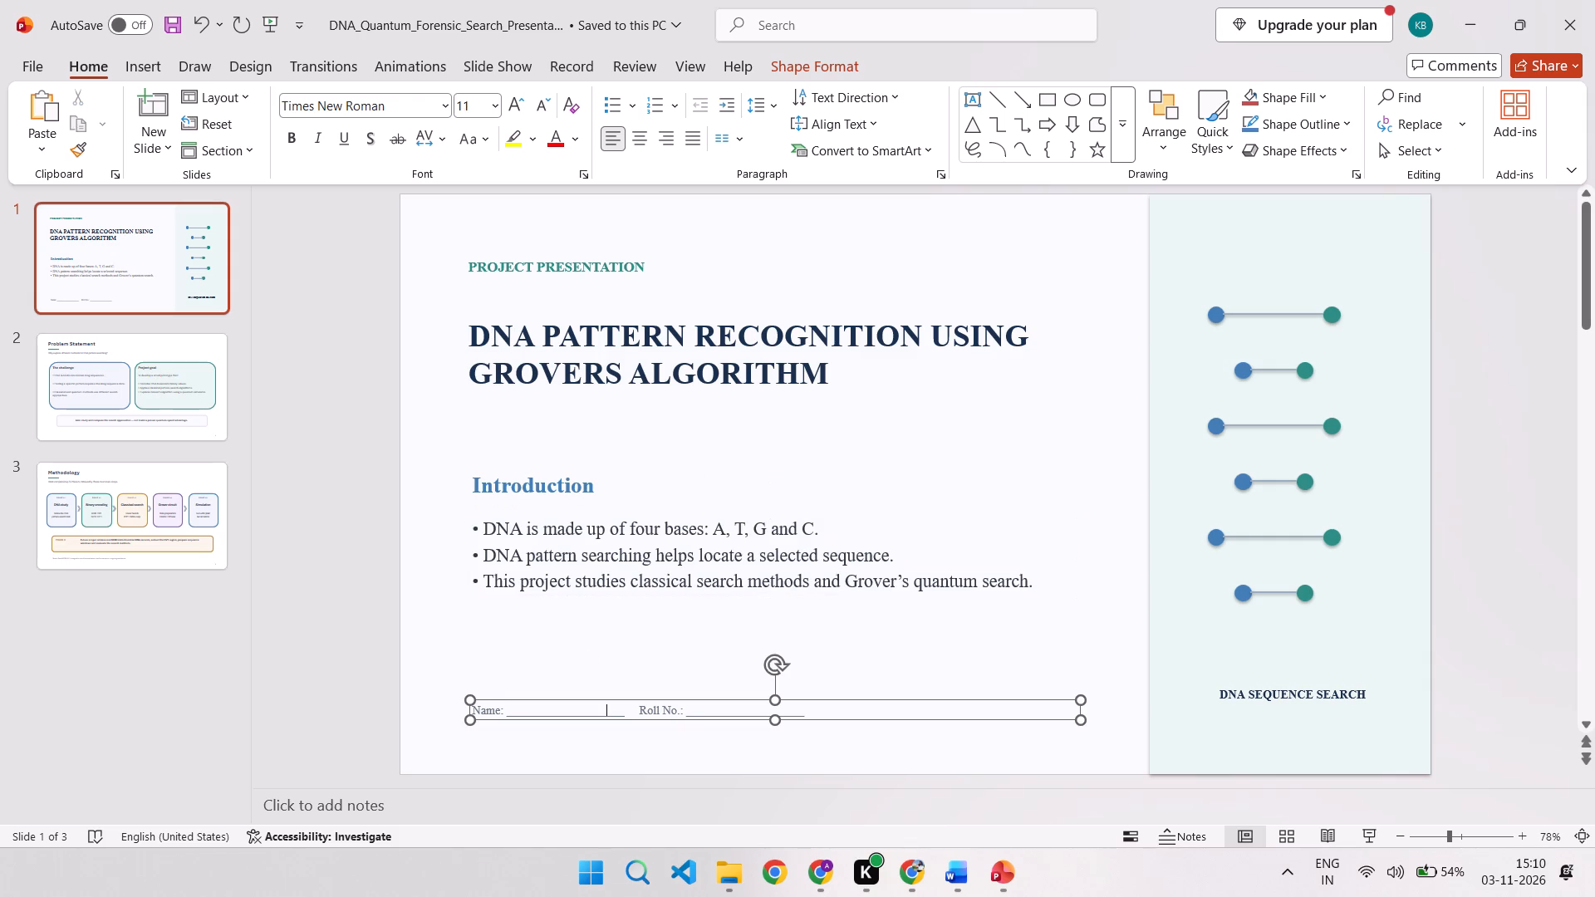
pyautogui.press('BackSpace')
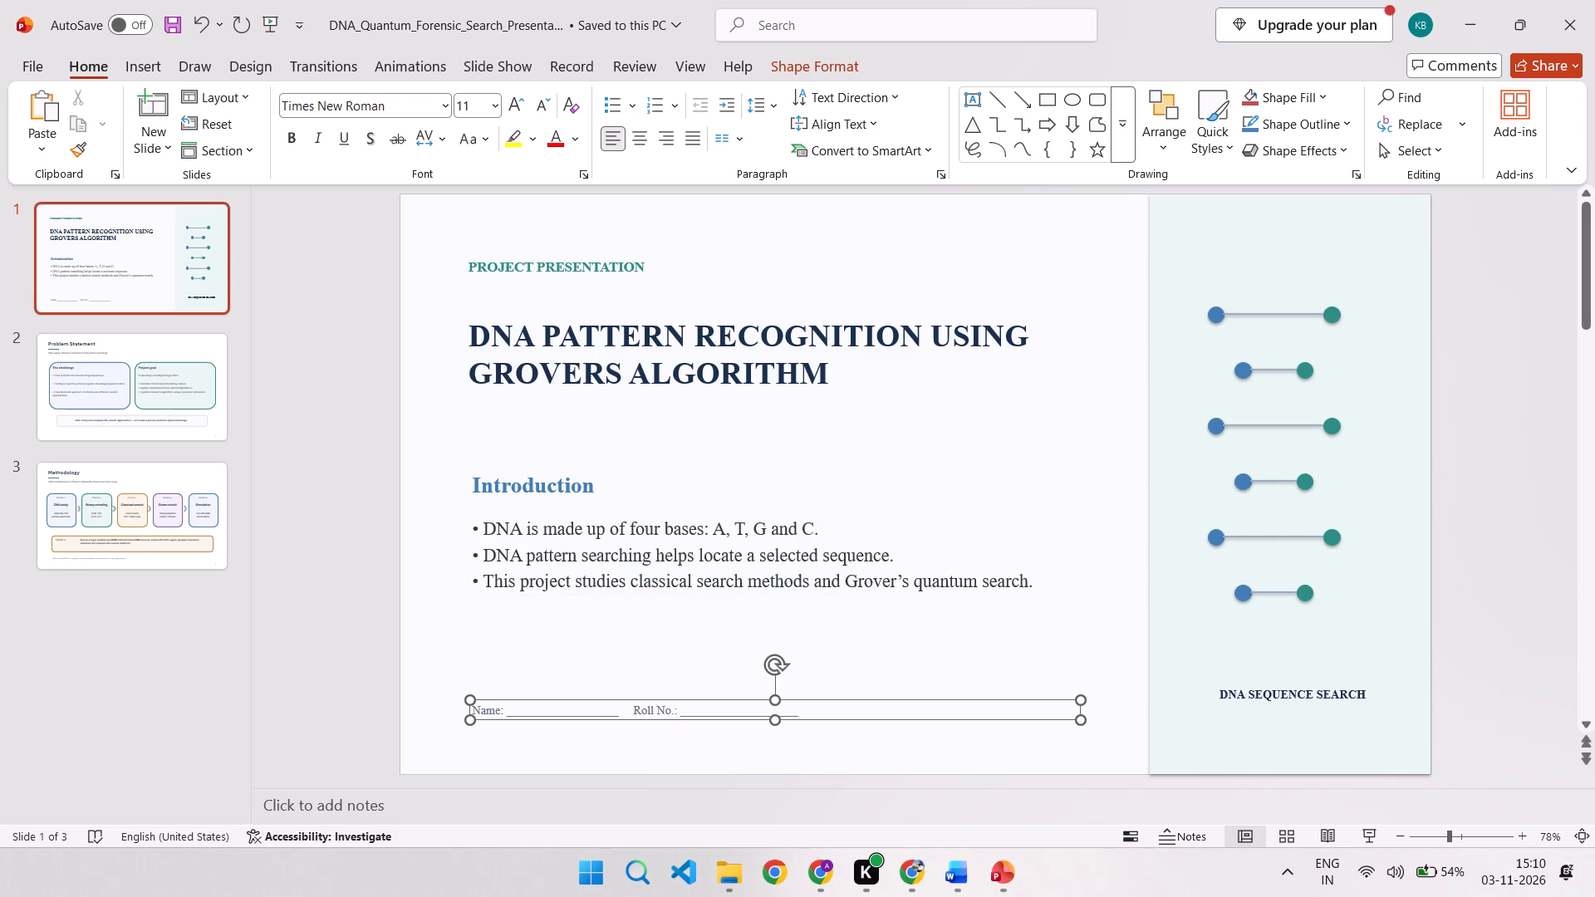
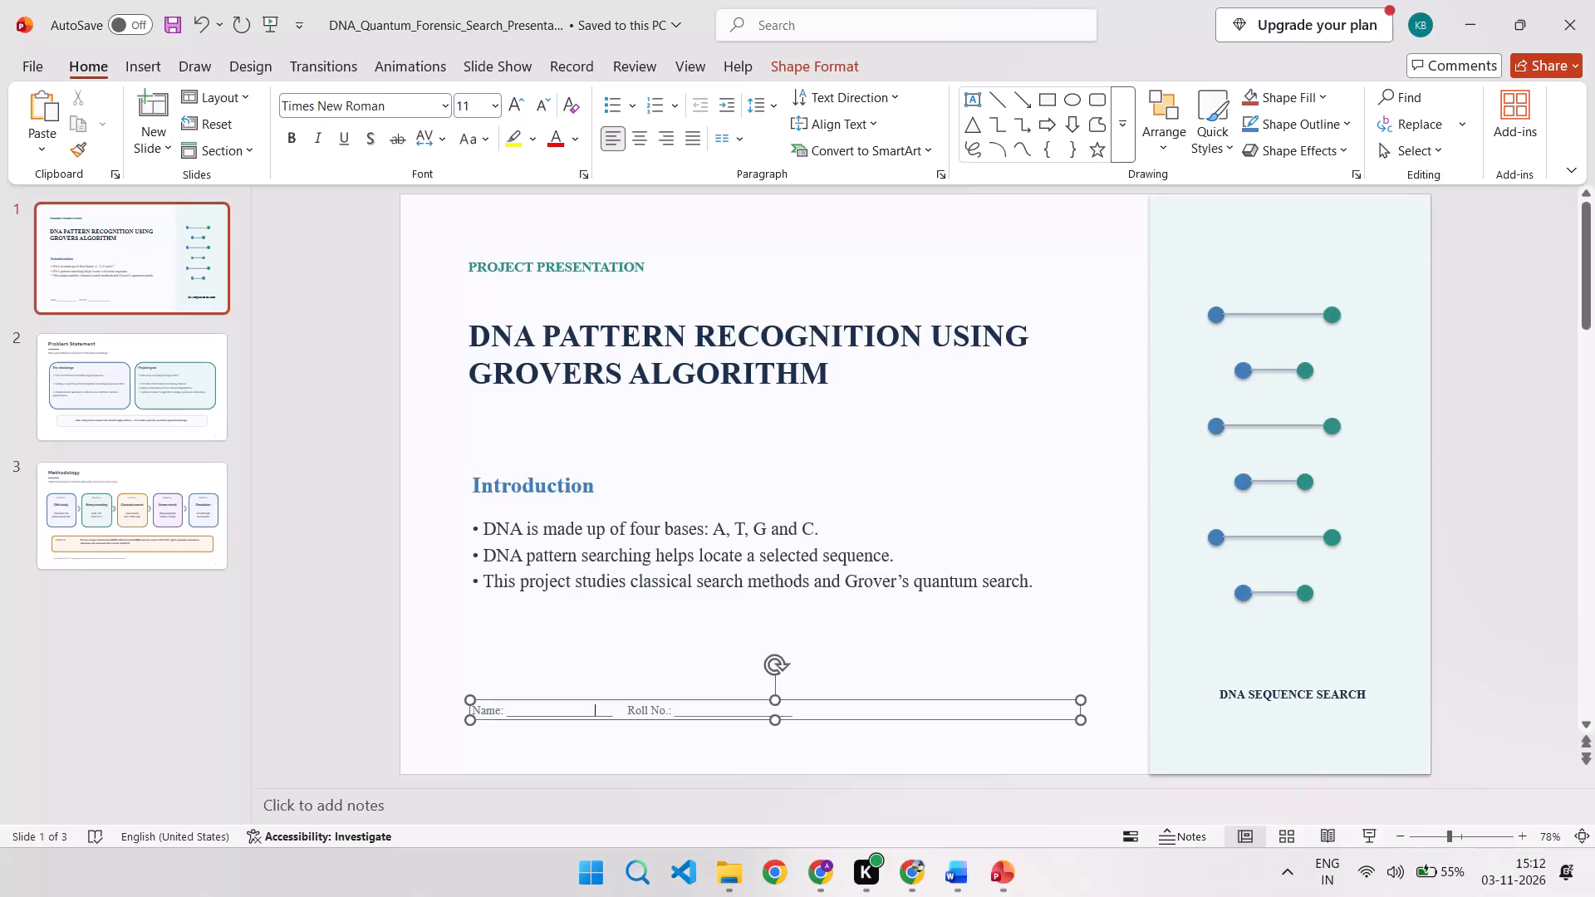
# Replace the Name and Roll No. line on slide 1 with "Presented By :" and the presenter's full name on a second line.
pyautogui.tripleClick(701, 716)
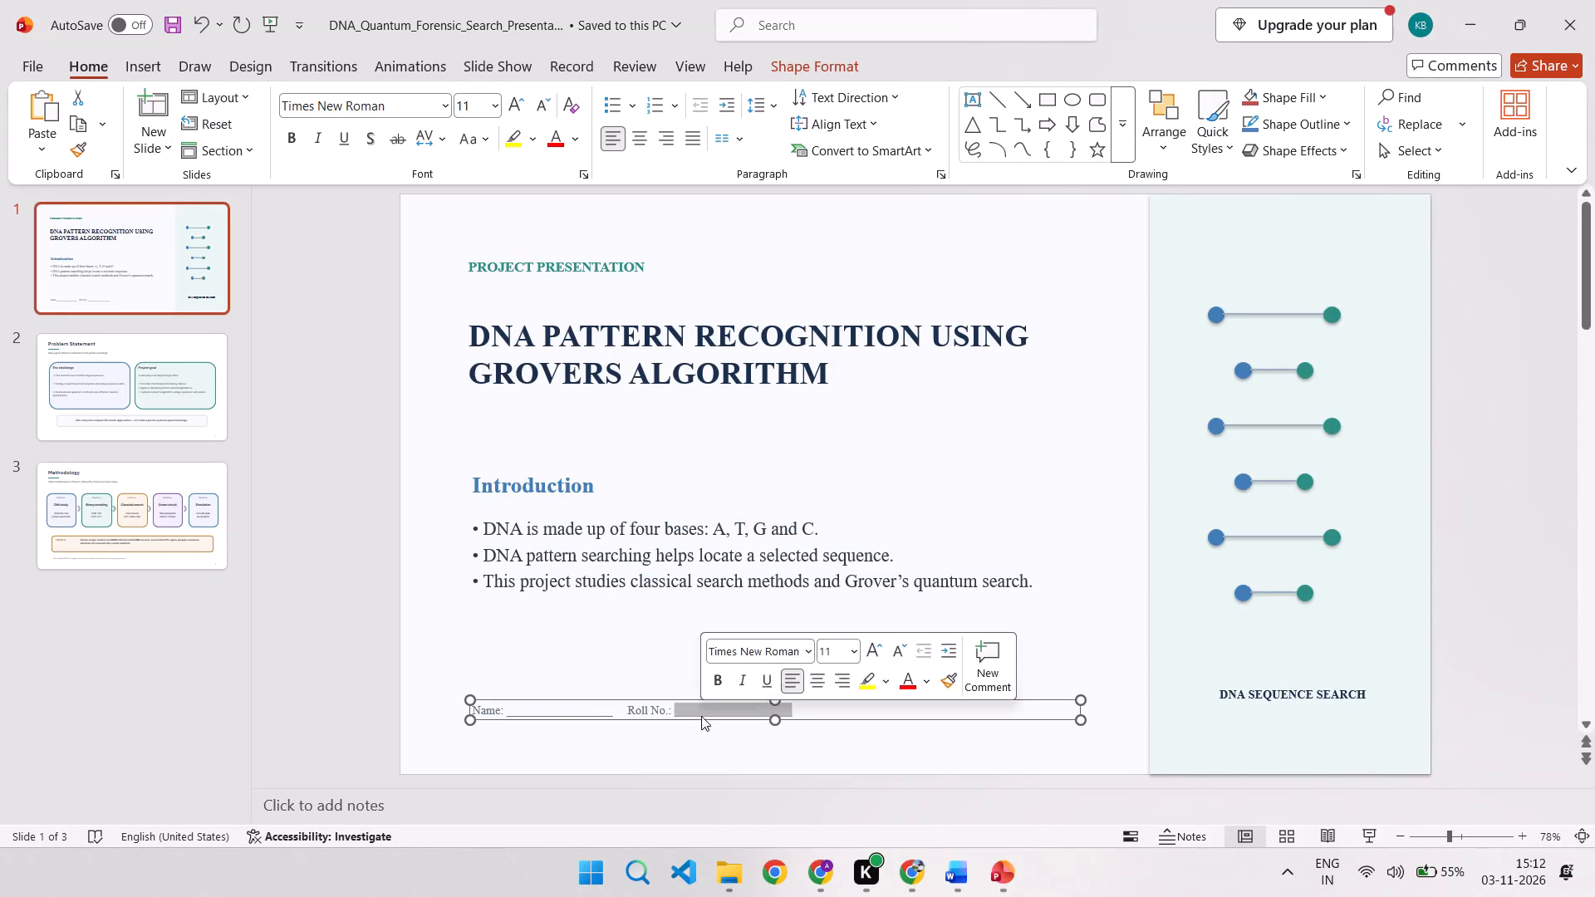
pyautogui.press('BackSpace')
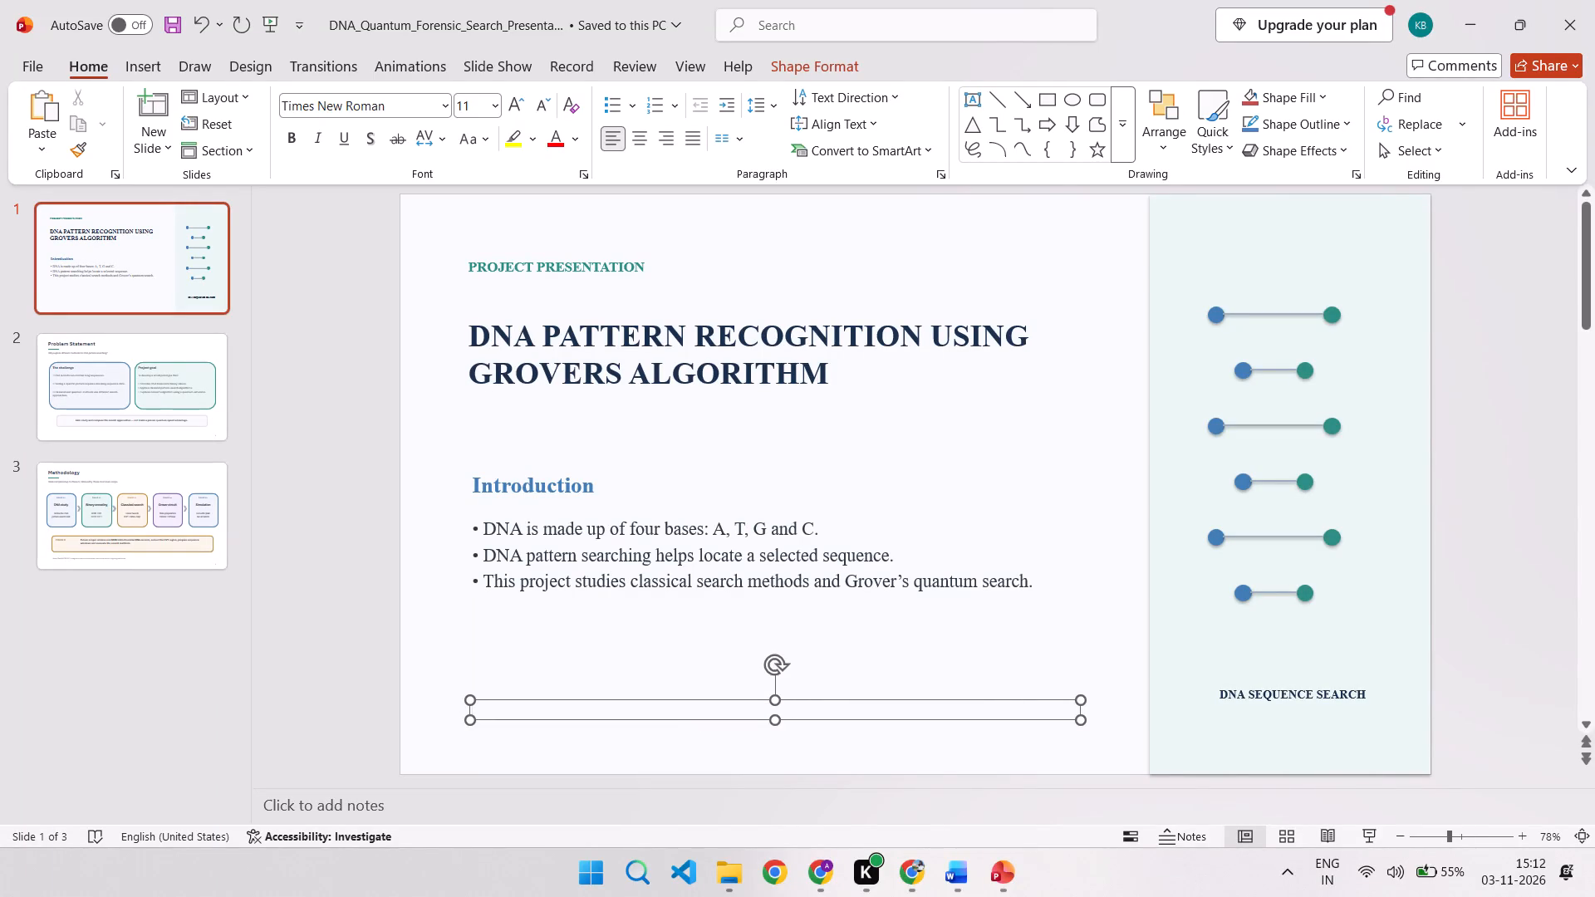
pyautogui.doubleClick(649, 705)
pyautogui.tripleClick(615, 703)
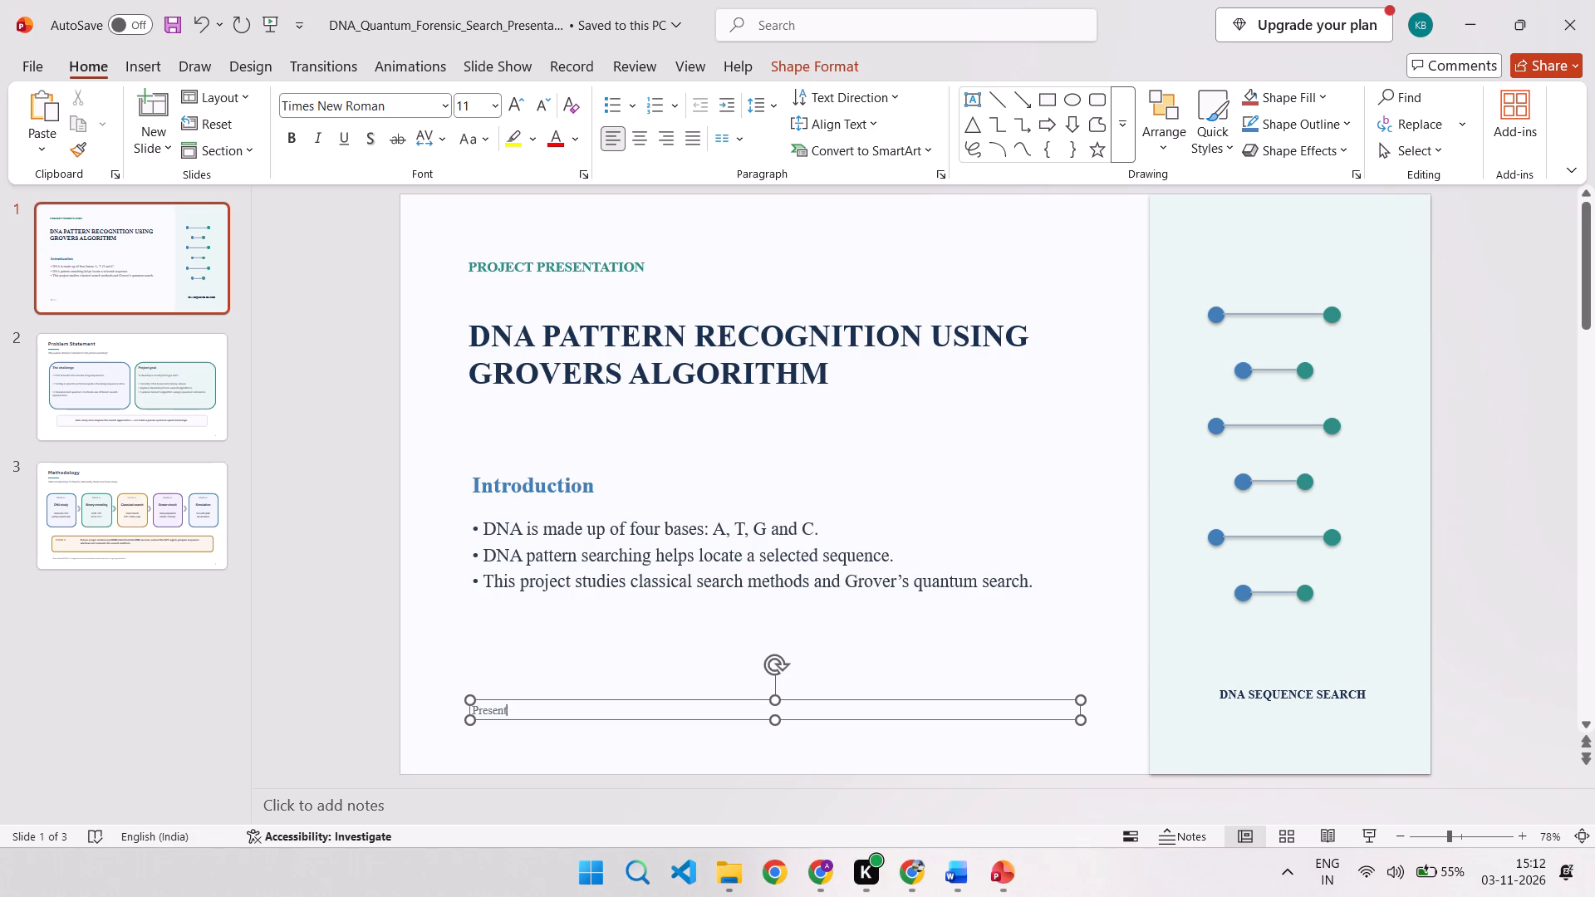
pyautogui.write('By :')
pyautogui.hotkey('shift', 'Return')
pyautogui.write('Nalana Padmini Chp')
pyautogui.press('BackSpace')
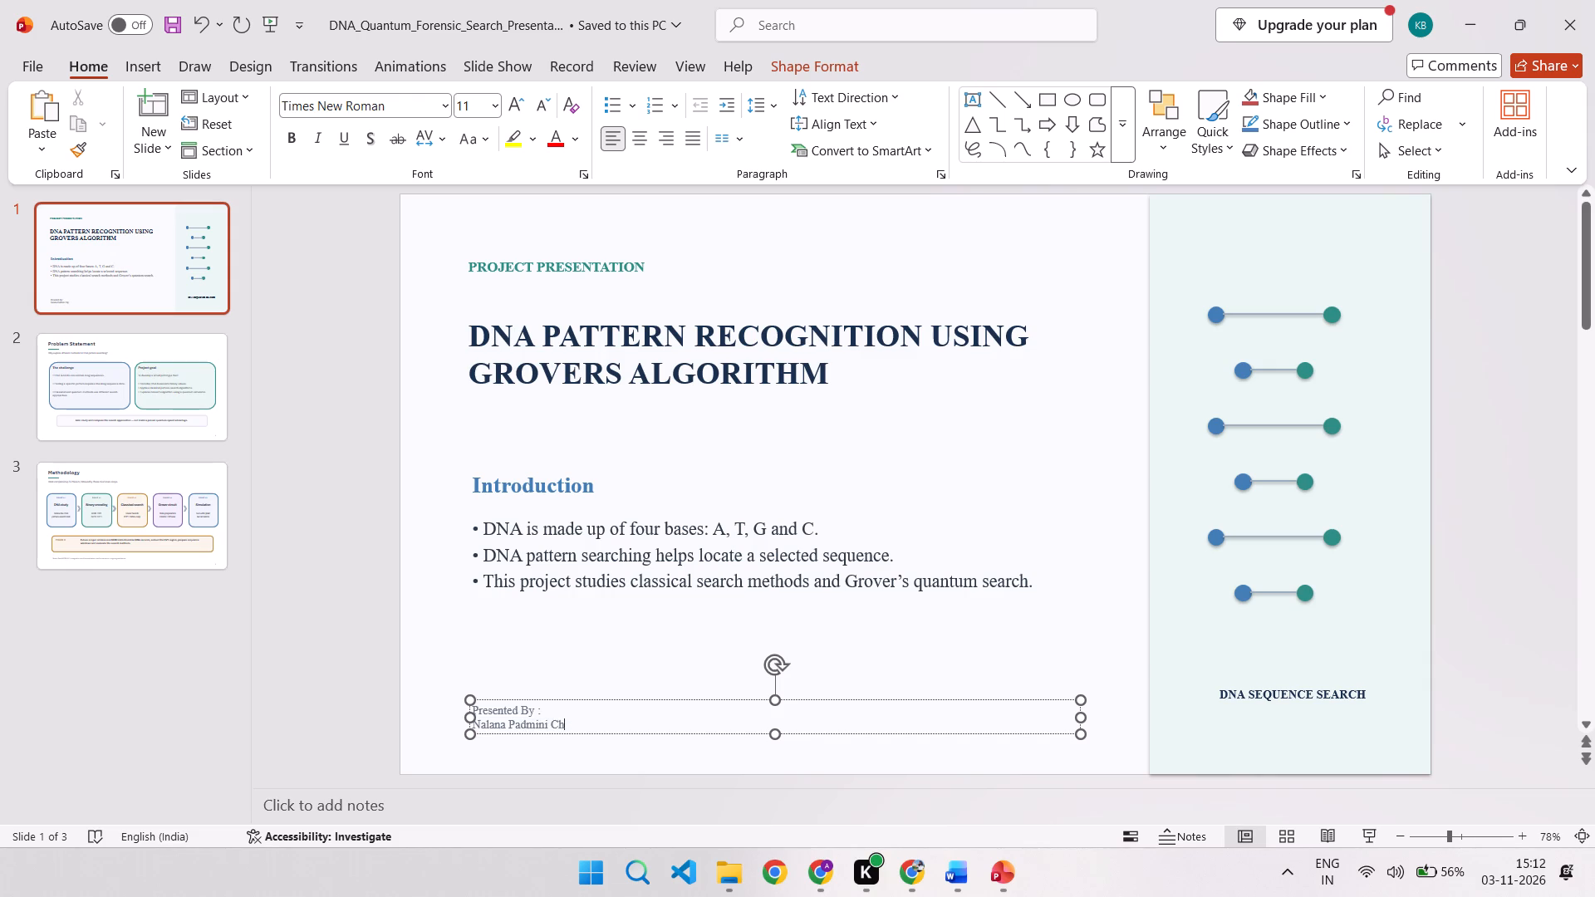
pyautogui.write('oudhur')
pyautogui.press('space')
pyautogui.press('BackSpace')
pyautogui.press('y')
# Narrow the "Presented By" text box to fit its text and move it up closer to the bullet list.
pyautogui.moveTo(1082, 718); pyautogui.dragTo(670, 729)
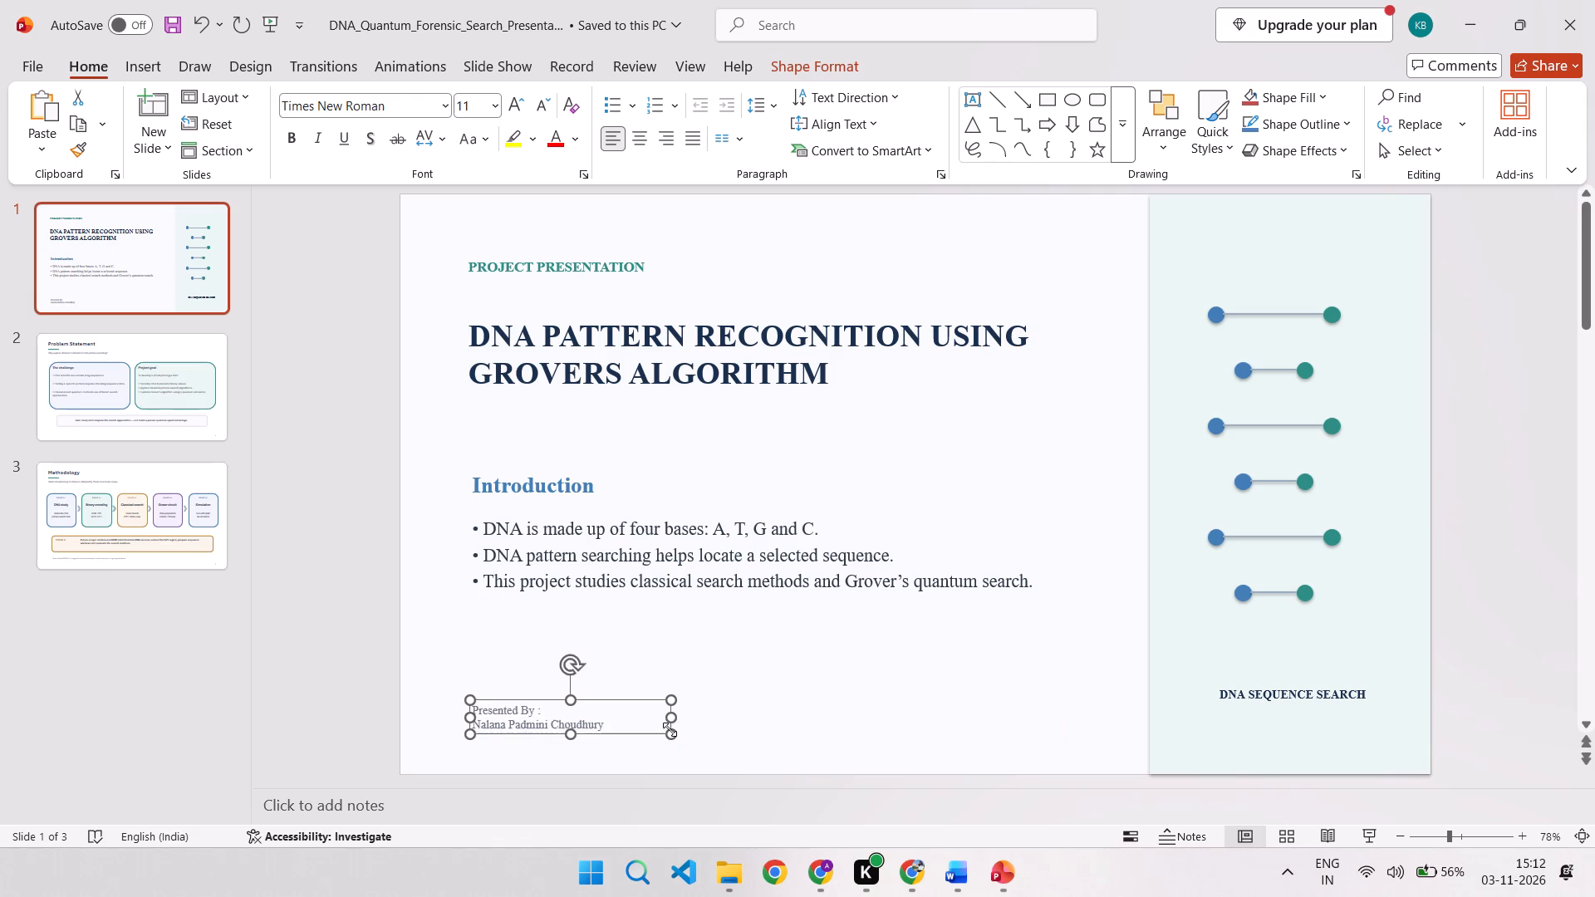
pyautogui.moveTo(550, 699); pyautogui.dragTo(552, 610)
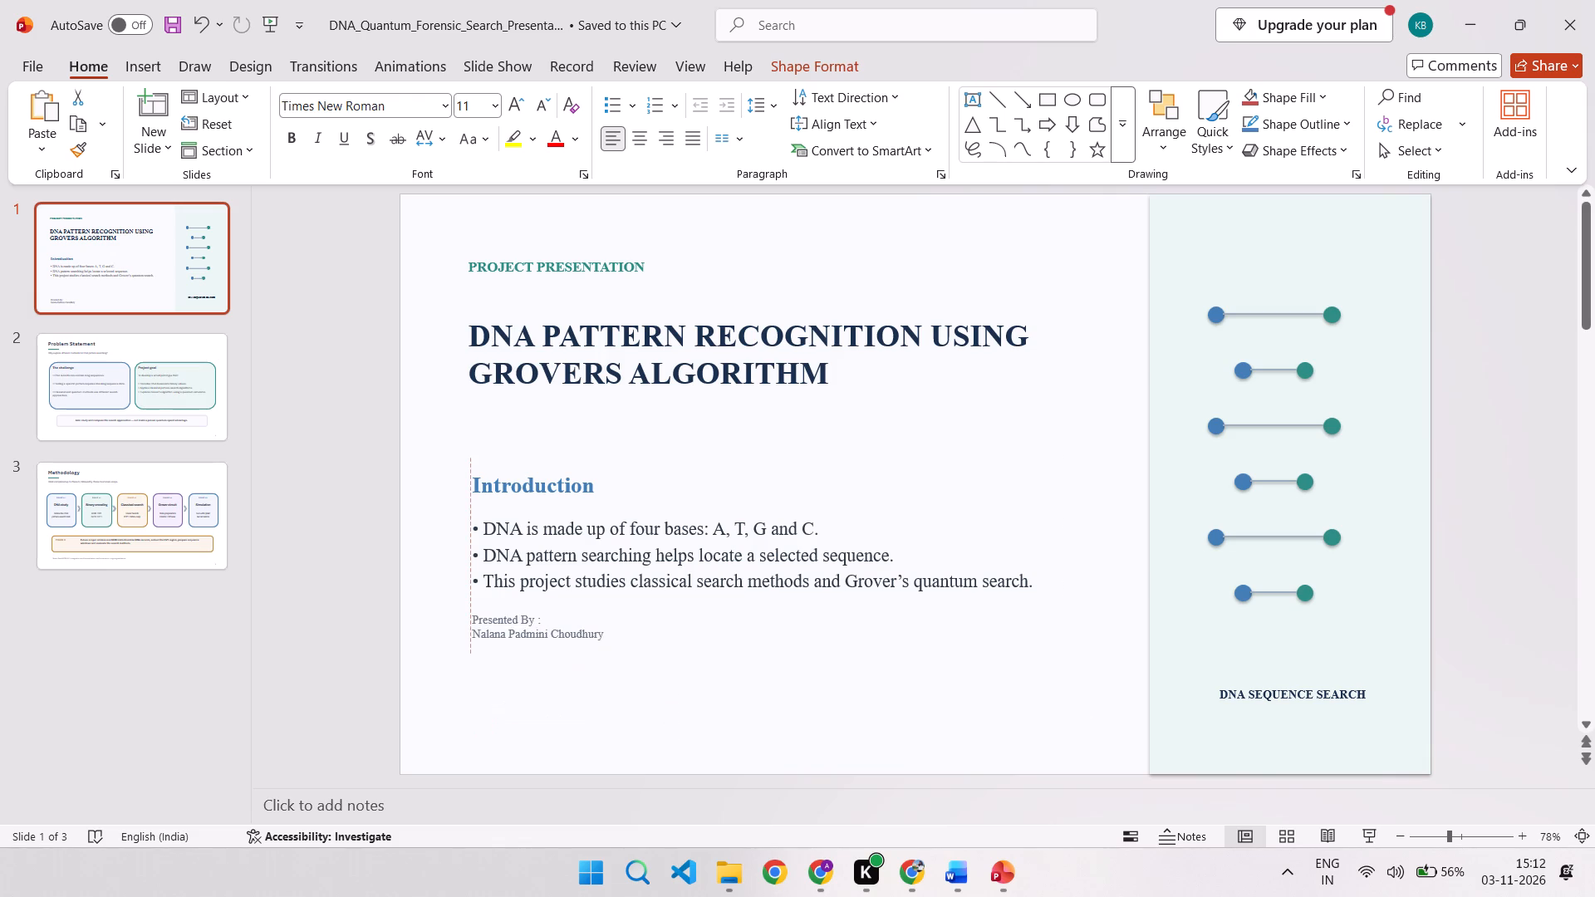
pyautogui.moveTo(552, 610); pyautogui.dragTo(552, 635)
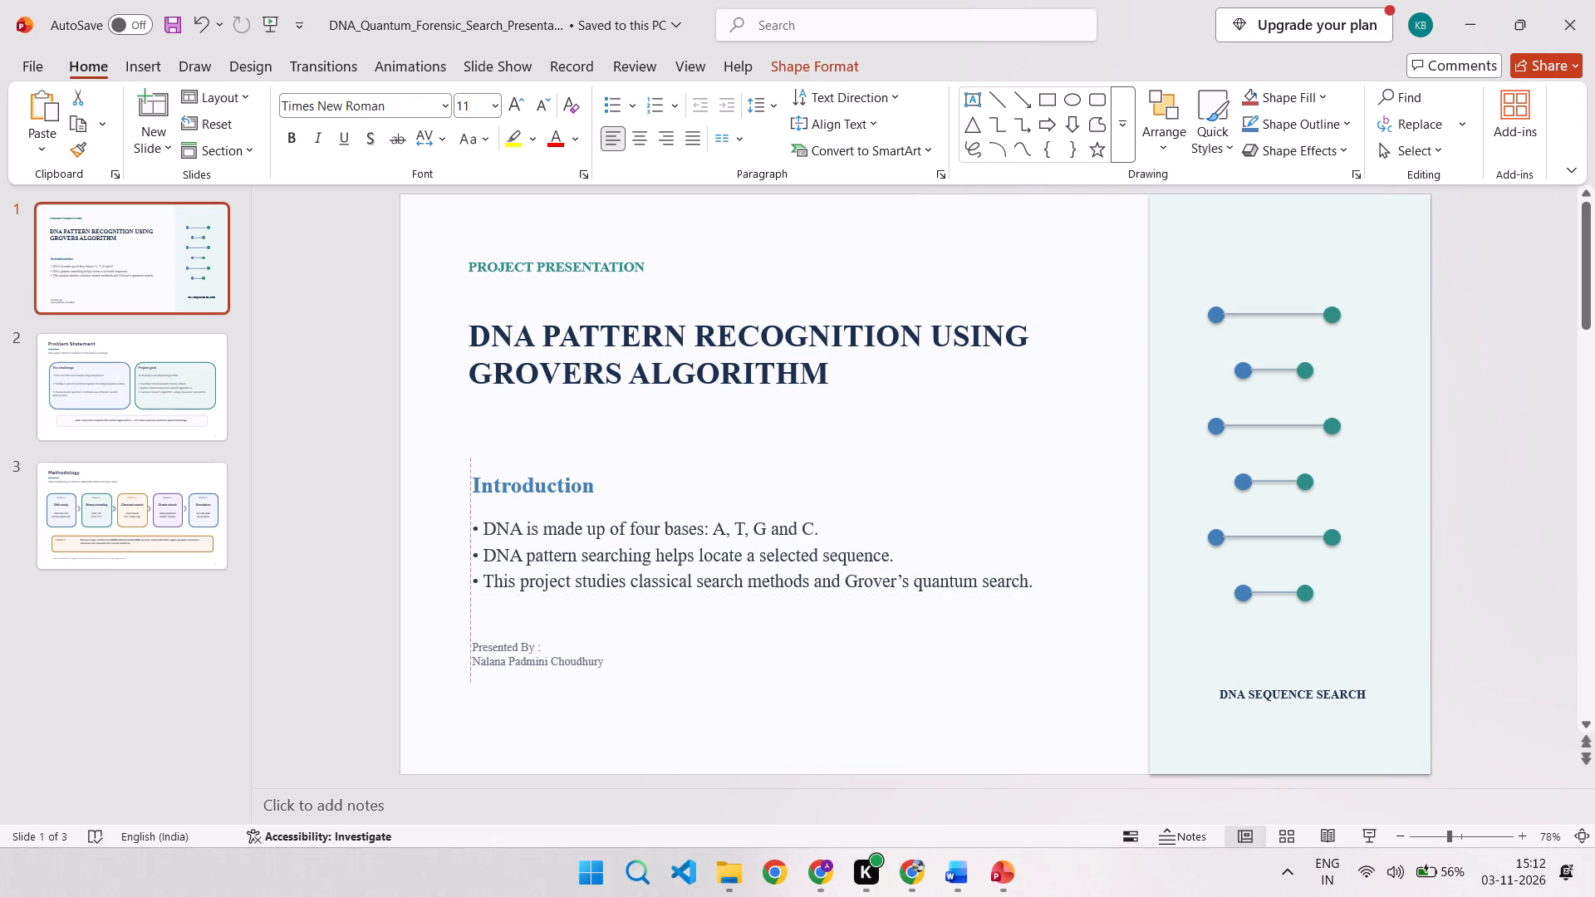
pyautogui.moveTo(552, 635); pyautogui.dragTo(552, 636)
# Increase the "Presented By" text to font size 16.
pyautogui.tripleClick(565, 655)
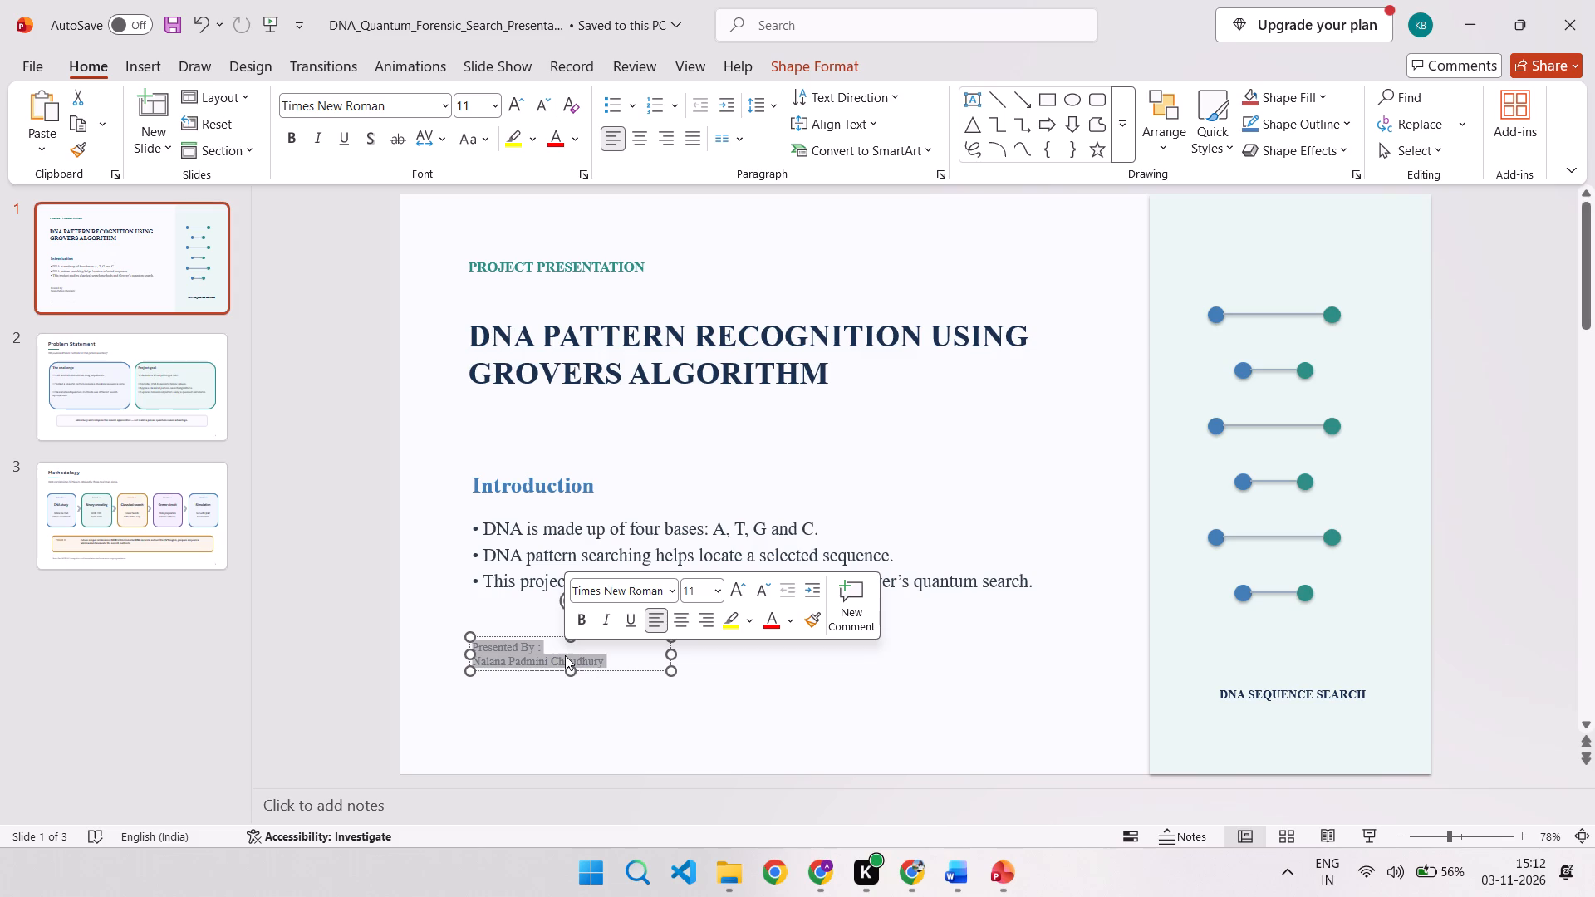
pyautogui.click(728, 591)
pyautogui.click(728, 591)
pyautogui.click(728, 591)
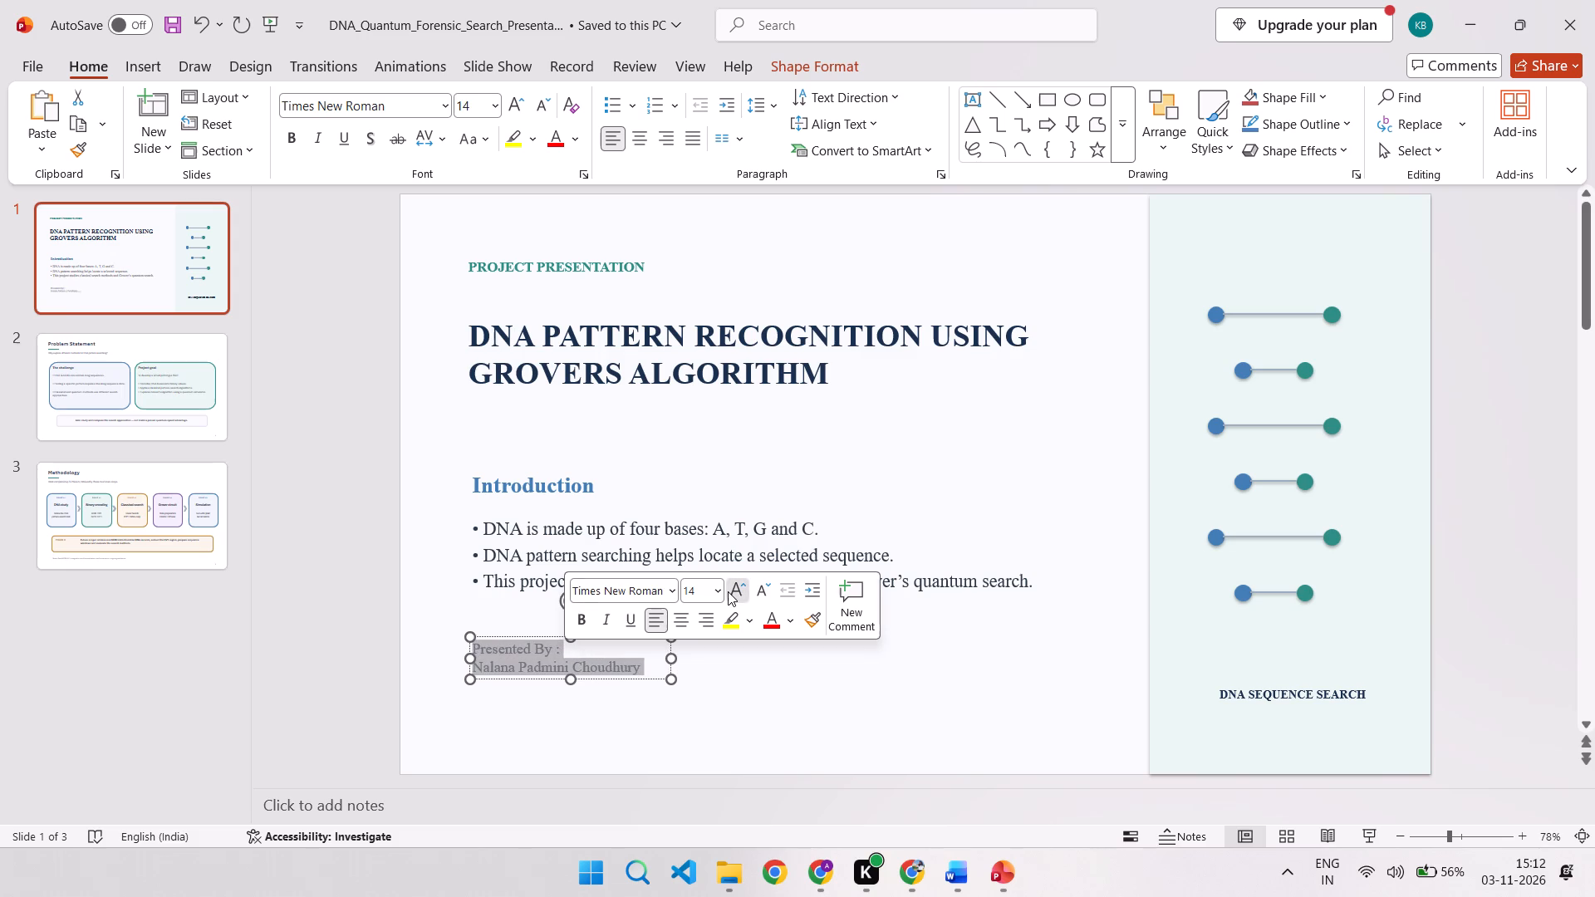
pyautogui.click(746, 664)
pyautogui.click(507, 679)
pyautogui.tripleClick(507, 679)
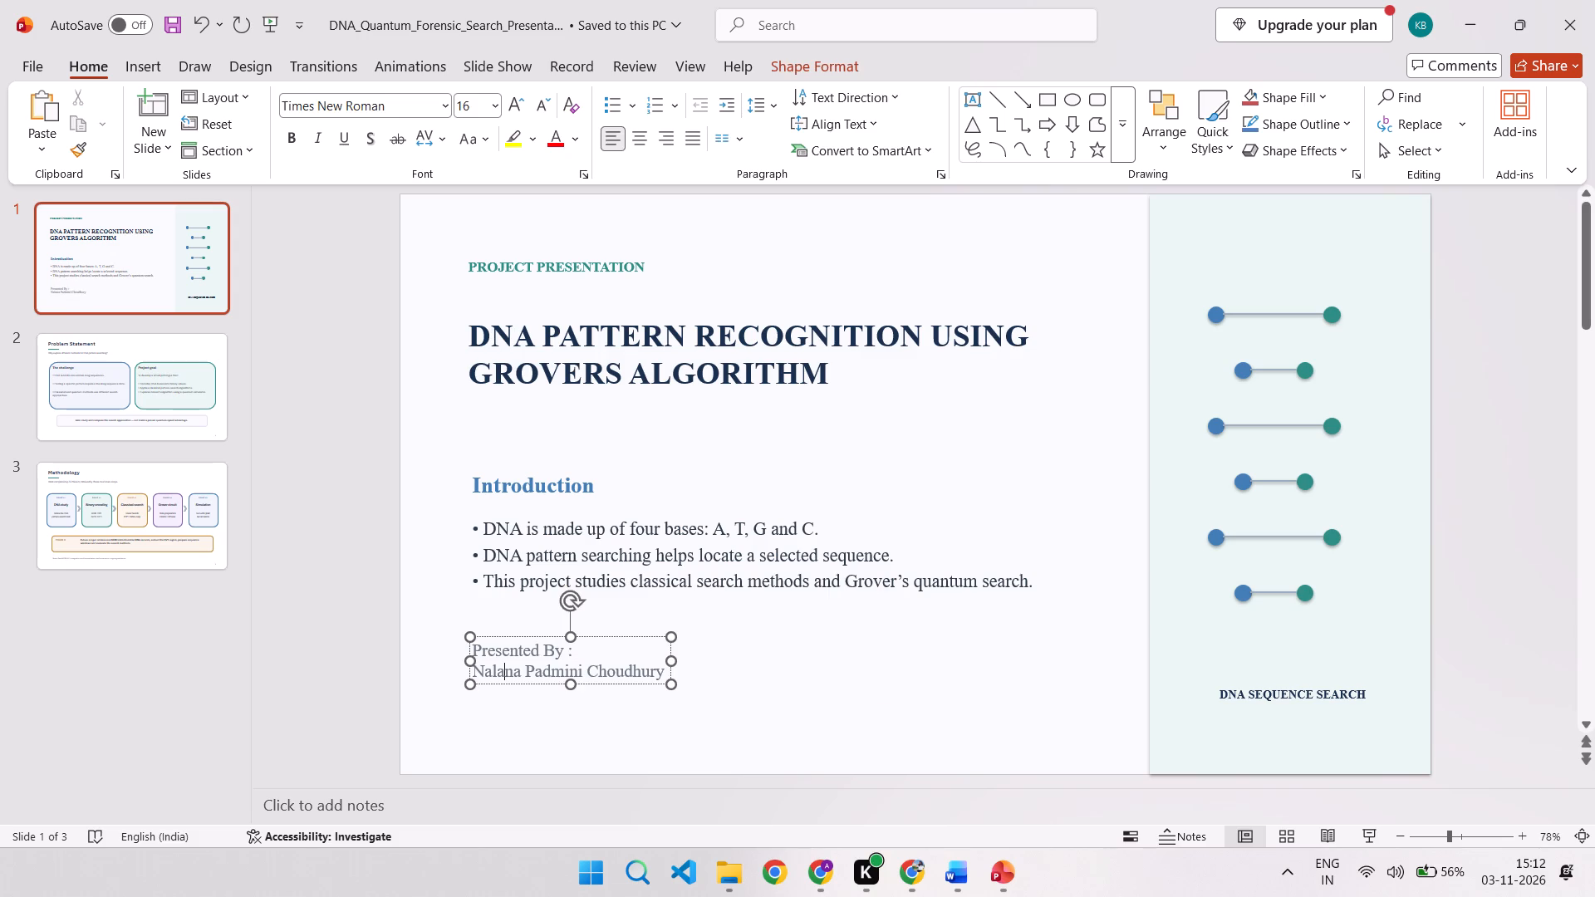
# Delete the "PROJECT PRESENTATION" text box above the title on slide 1.
pyautogui.click(566, 463)
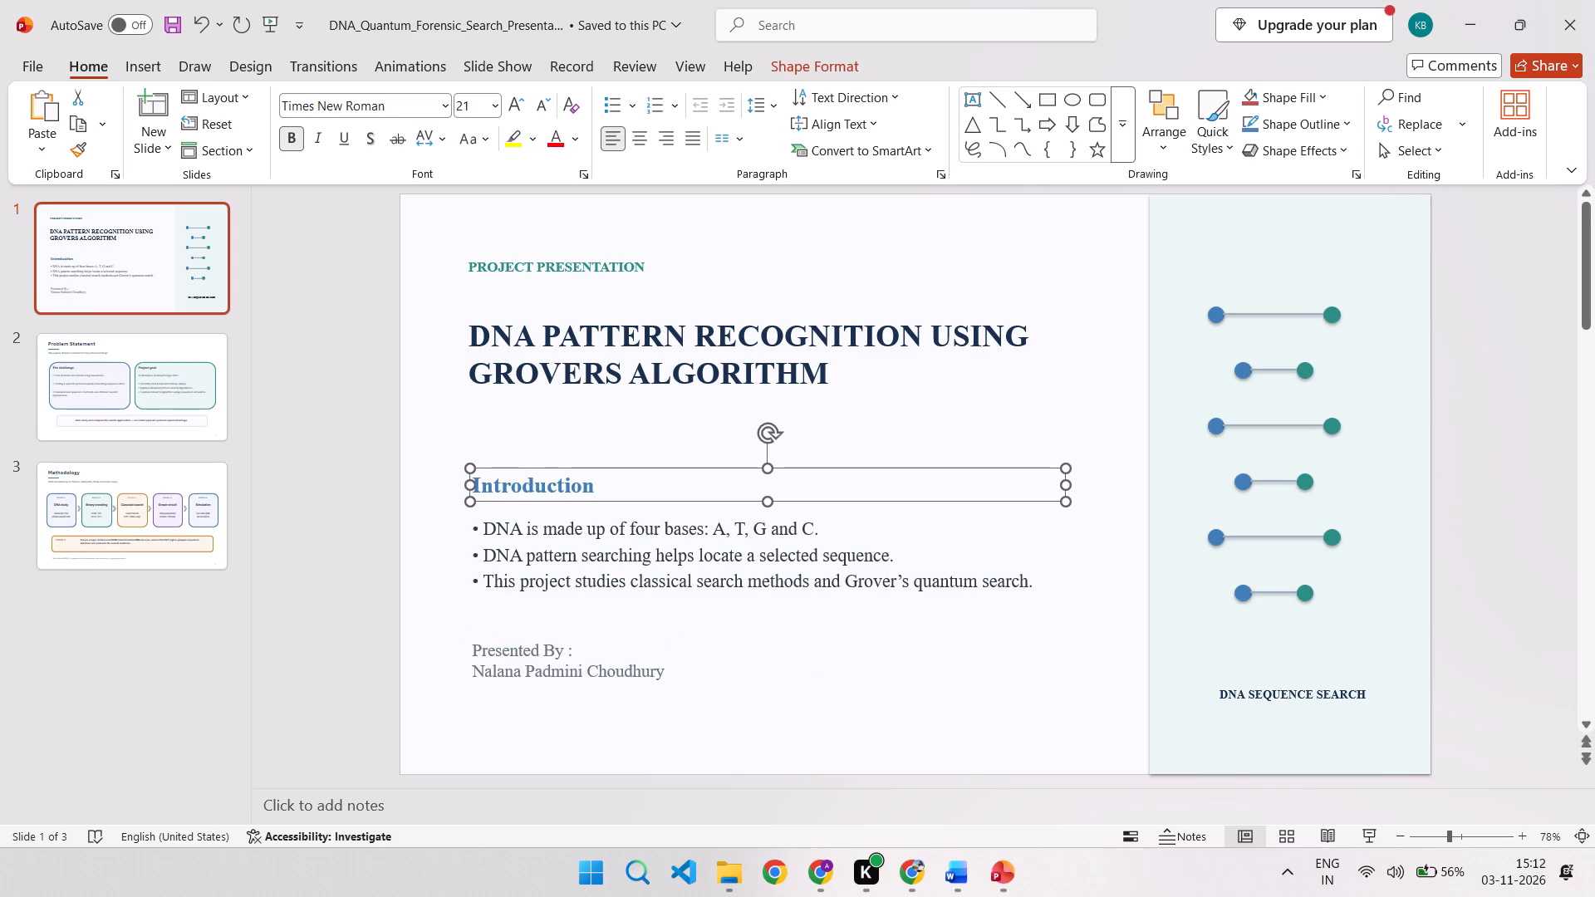
pyautogui.click(576, 268)
pyautogui.click(769, 220)
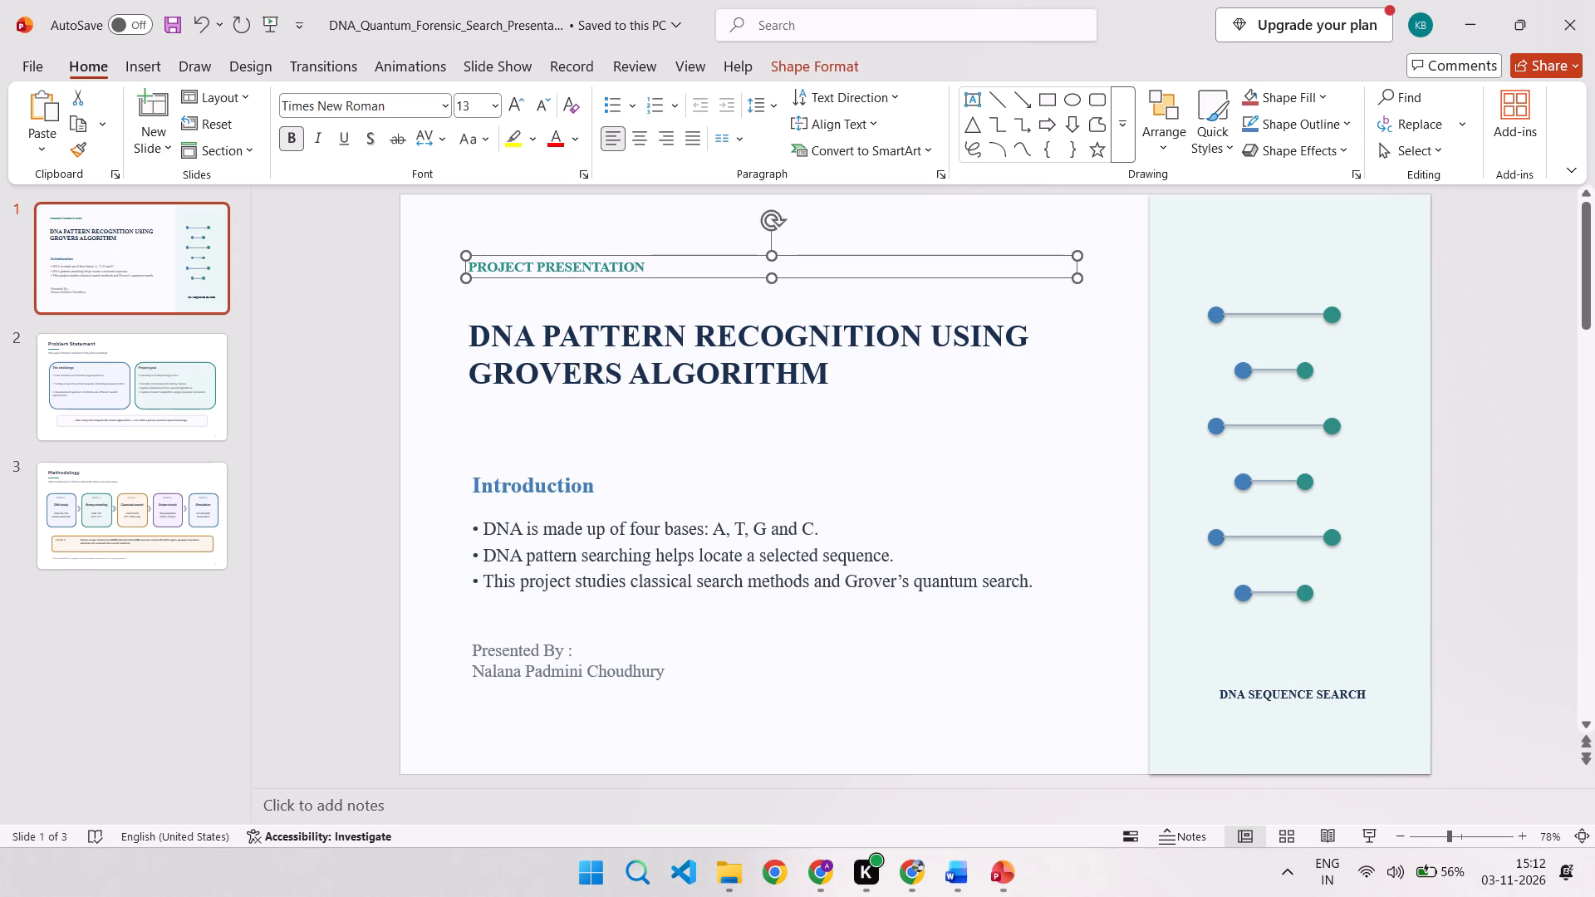
pyautogui.press('Delete')
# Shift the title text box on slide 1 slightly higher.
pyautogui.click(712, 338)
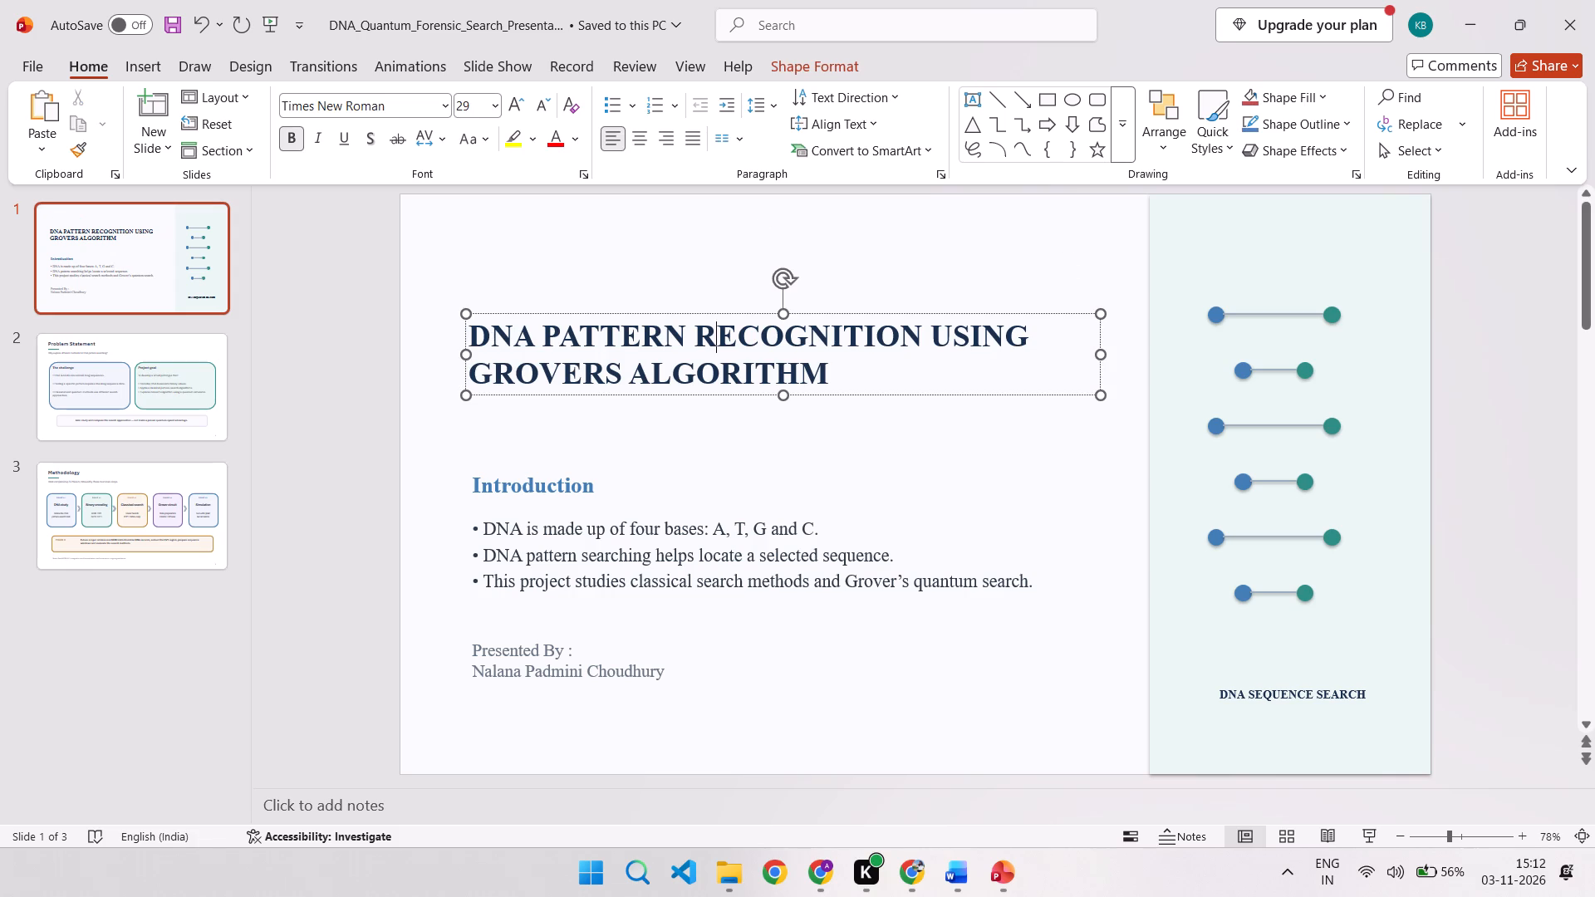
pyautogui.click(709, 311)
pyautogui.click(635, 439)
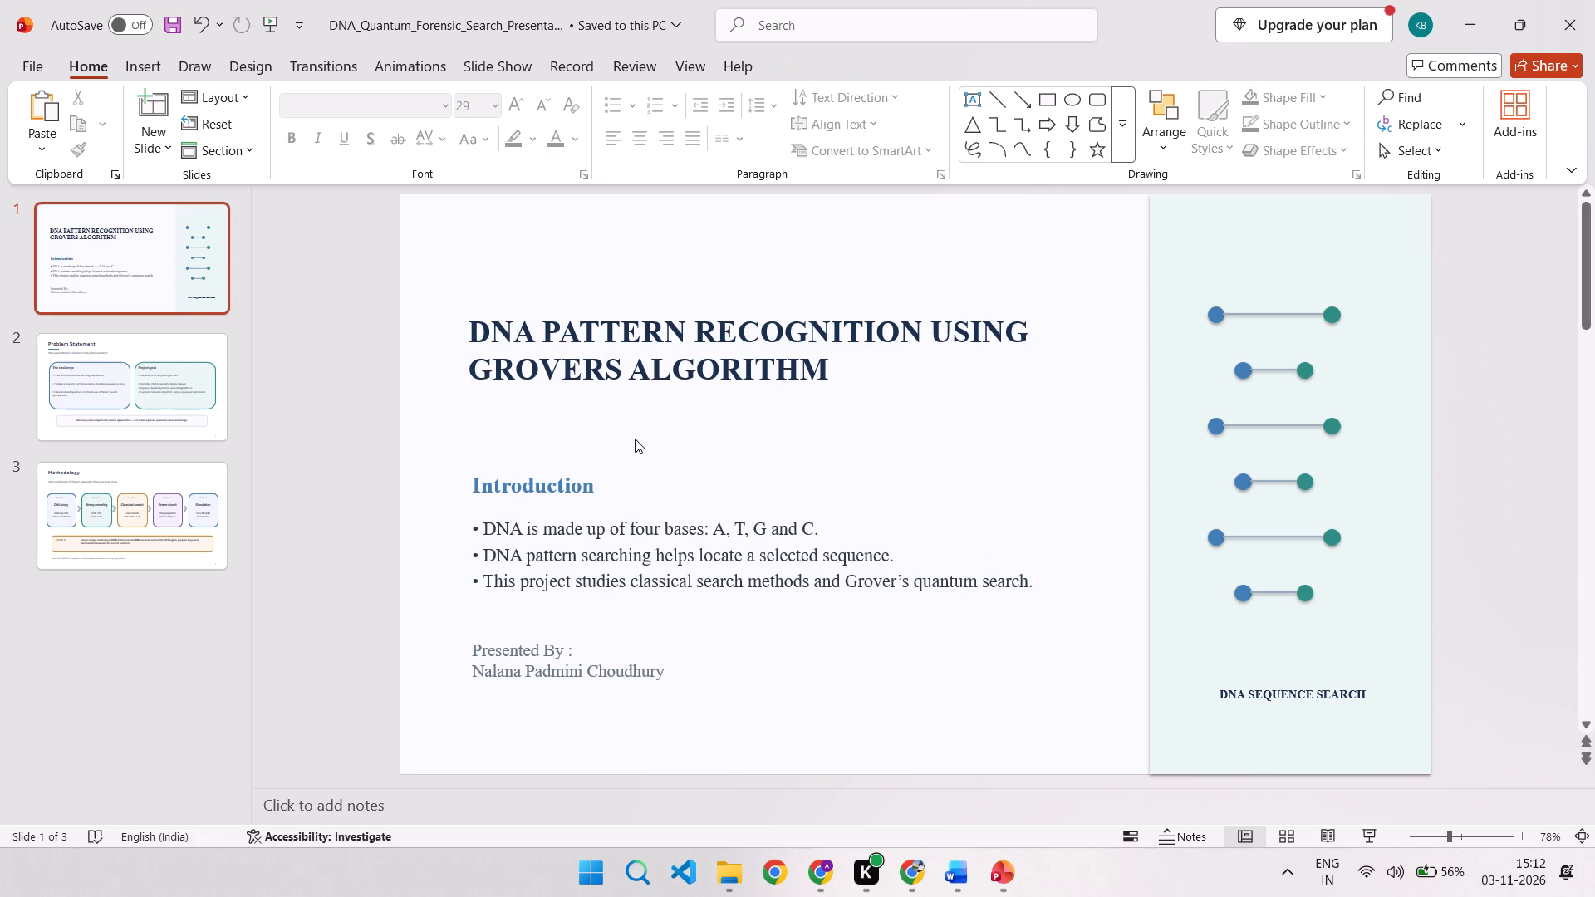
# Delete the "Introduction" heading and the three-bullet text box below it from slide 1.
pyautogui.click(615, 500)
pyautogui.doubleClick(621, 564)
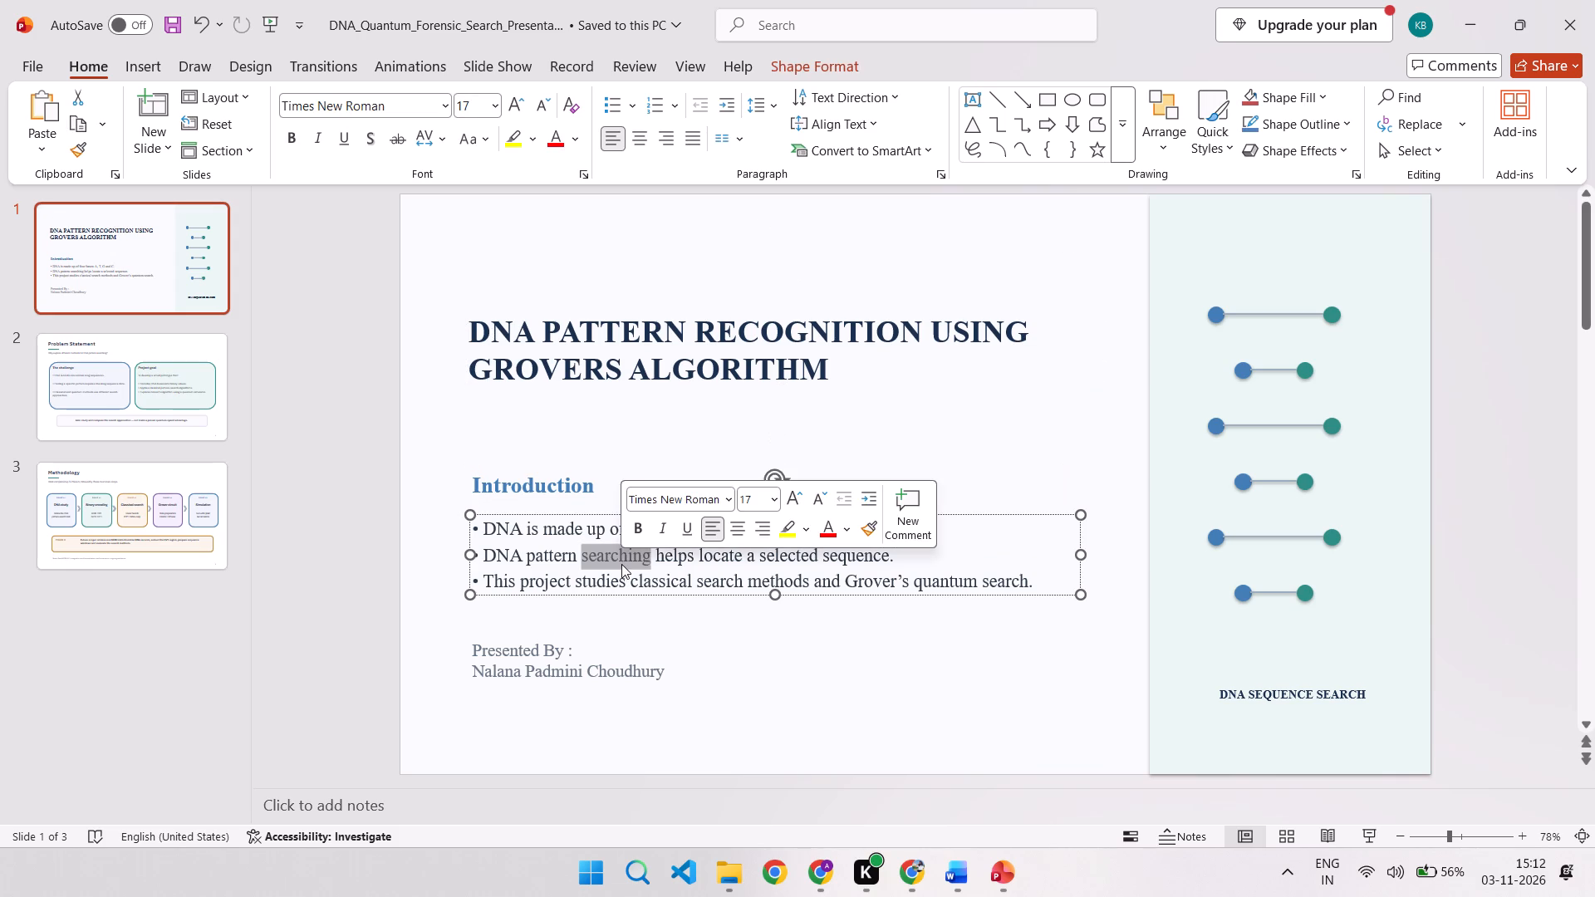
pyautogui.click(571, 530)
pyautogui.click(562, 509)
pyautogui.click(562, 495)
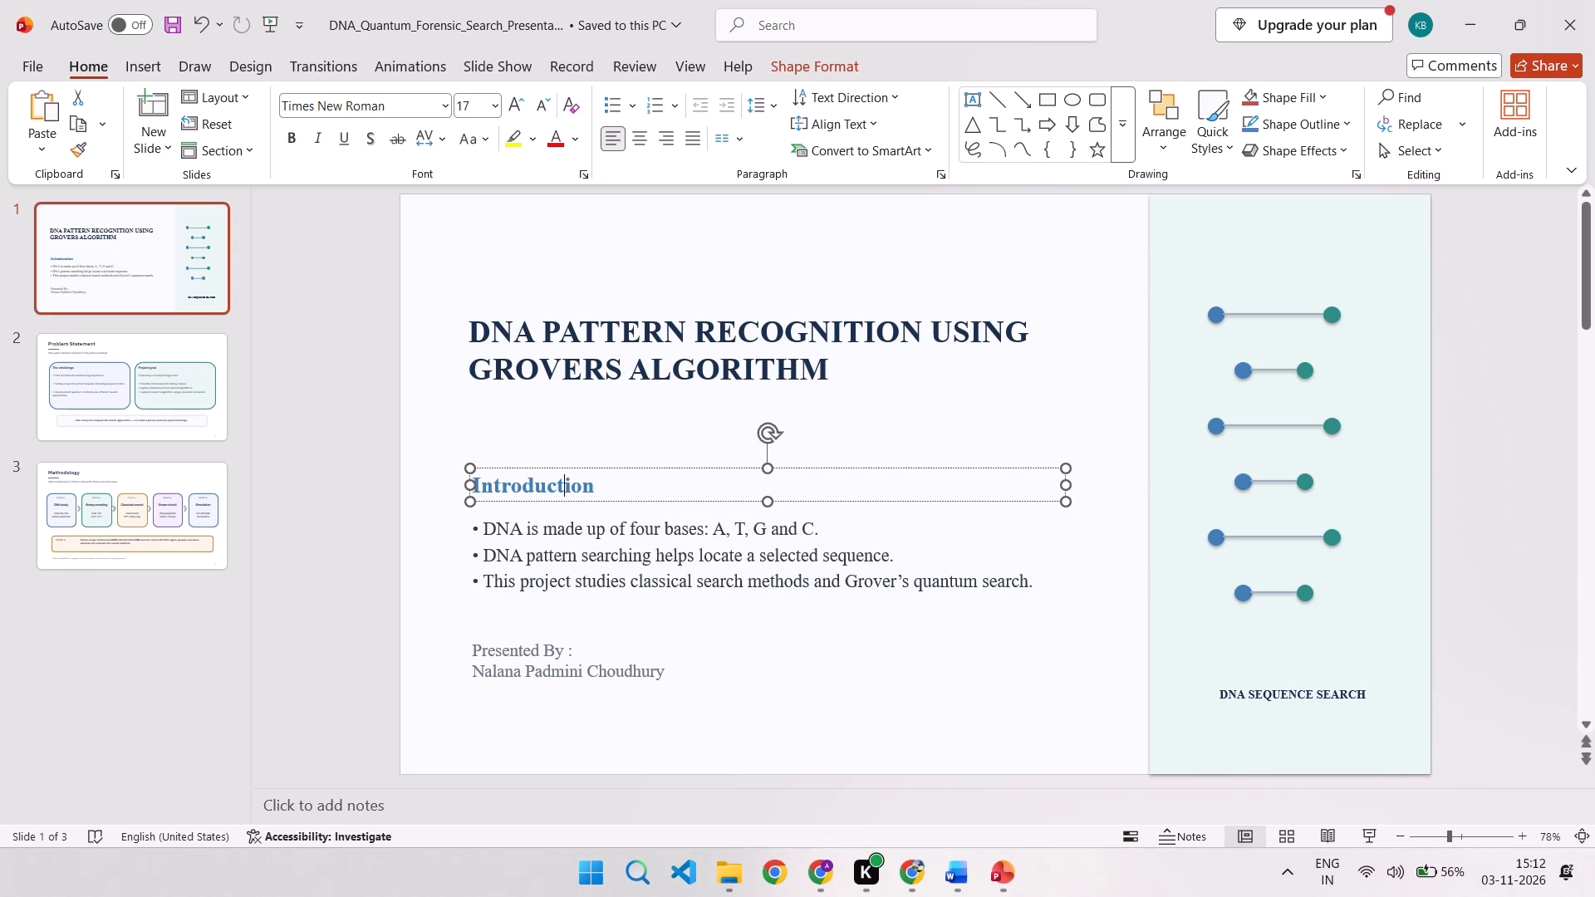
pyautogui.press('Delete')
pyautogui.click(770, 440)
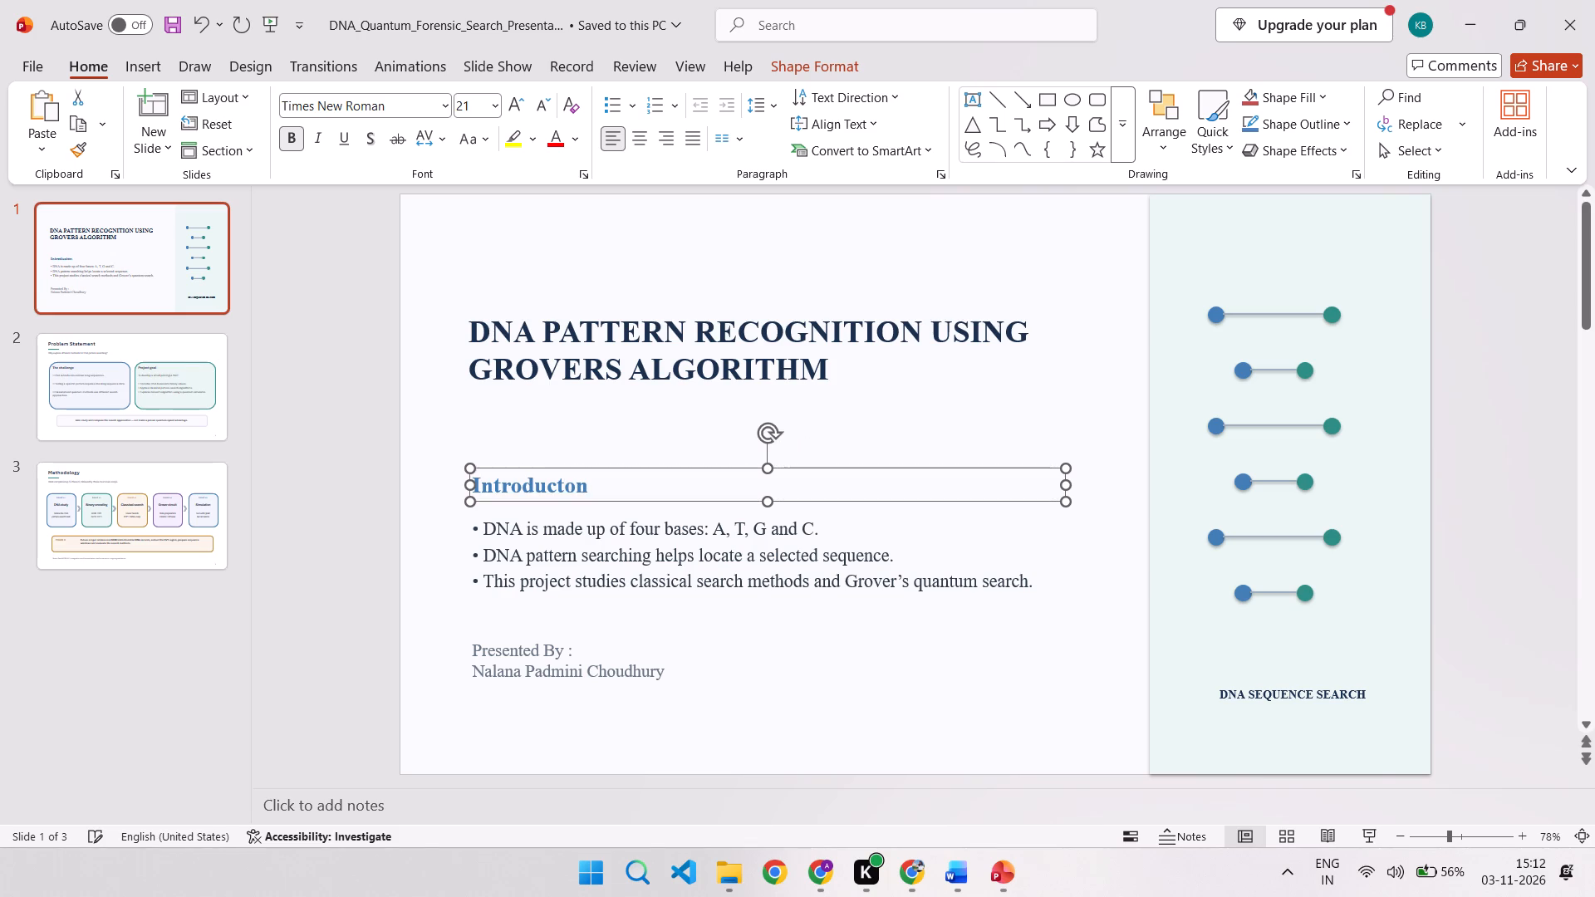
pyautogui.press('Delete')
pyautogui.click(774, 515)
pyautogui.click(781, 478)
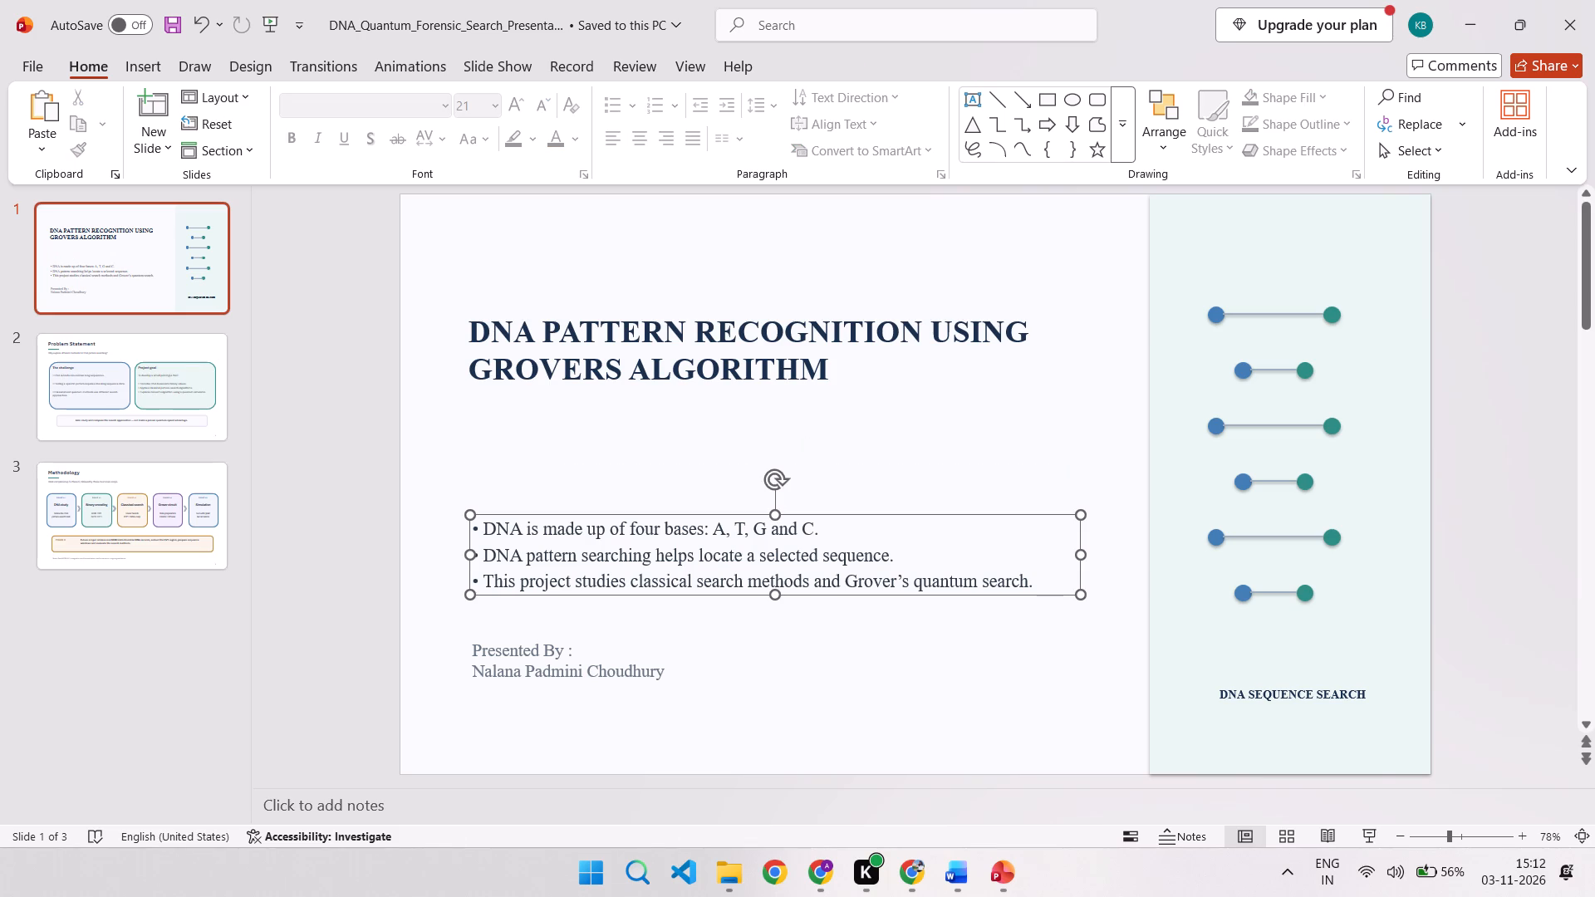
pyautogui.press('Delete')
# Move the "Presented By" text box up into the space left below the title.
pyautogui.click(597, 690)
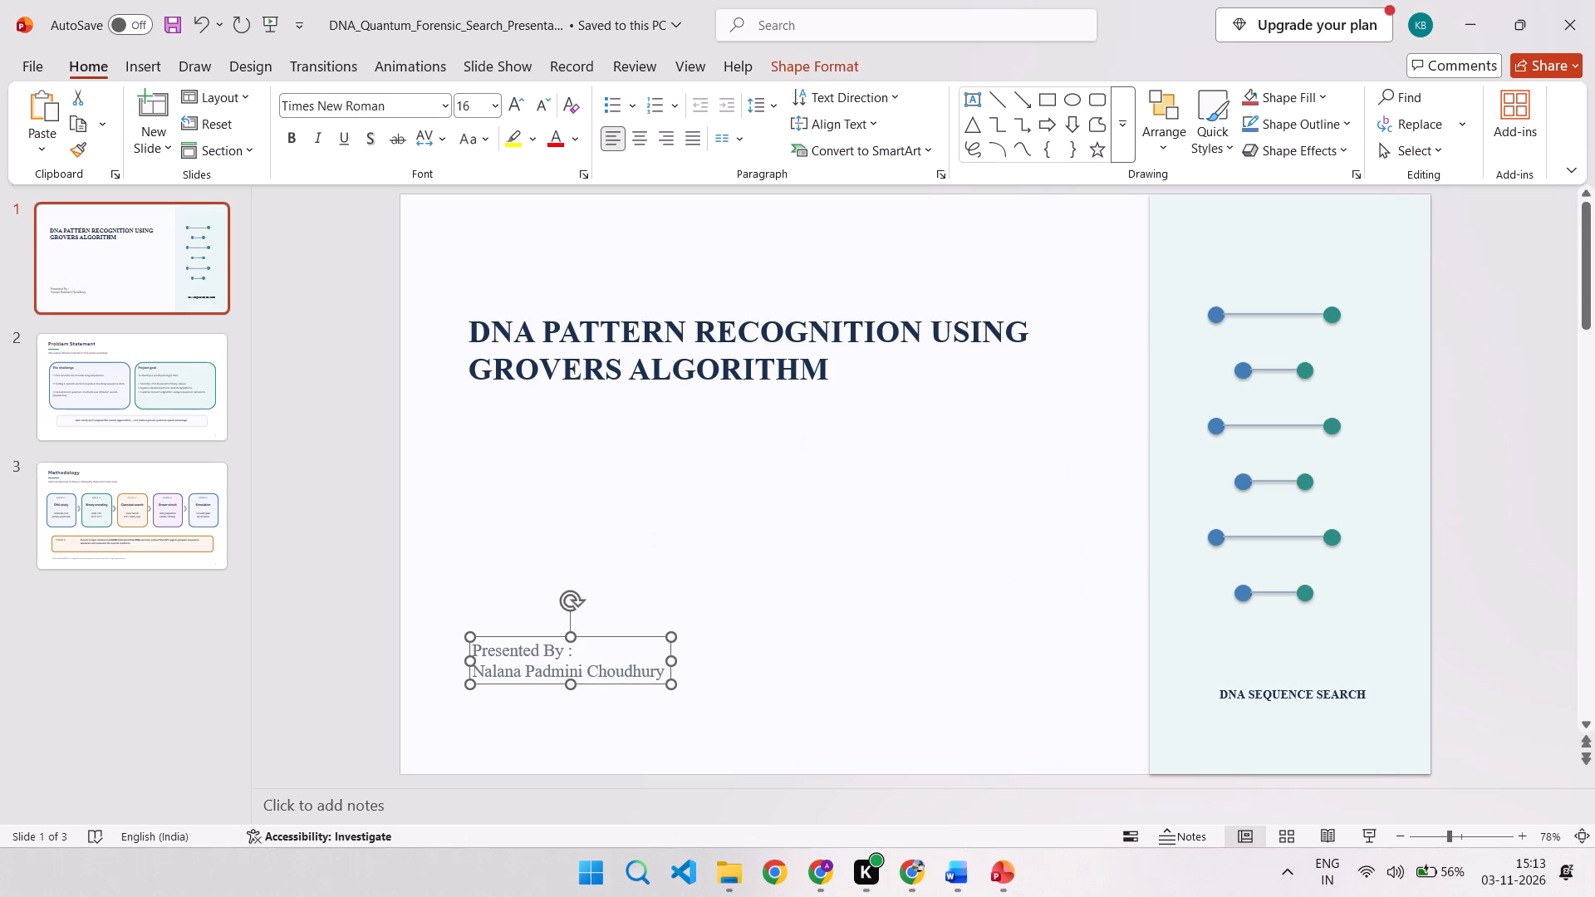
pyautogui.moveTo(599, 637); pyautogui.dragTo(601, 584)
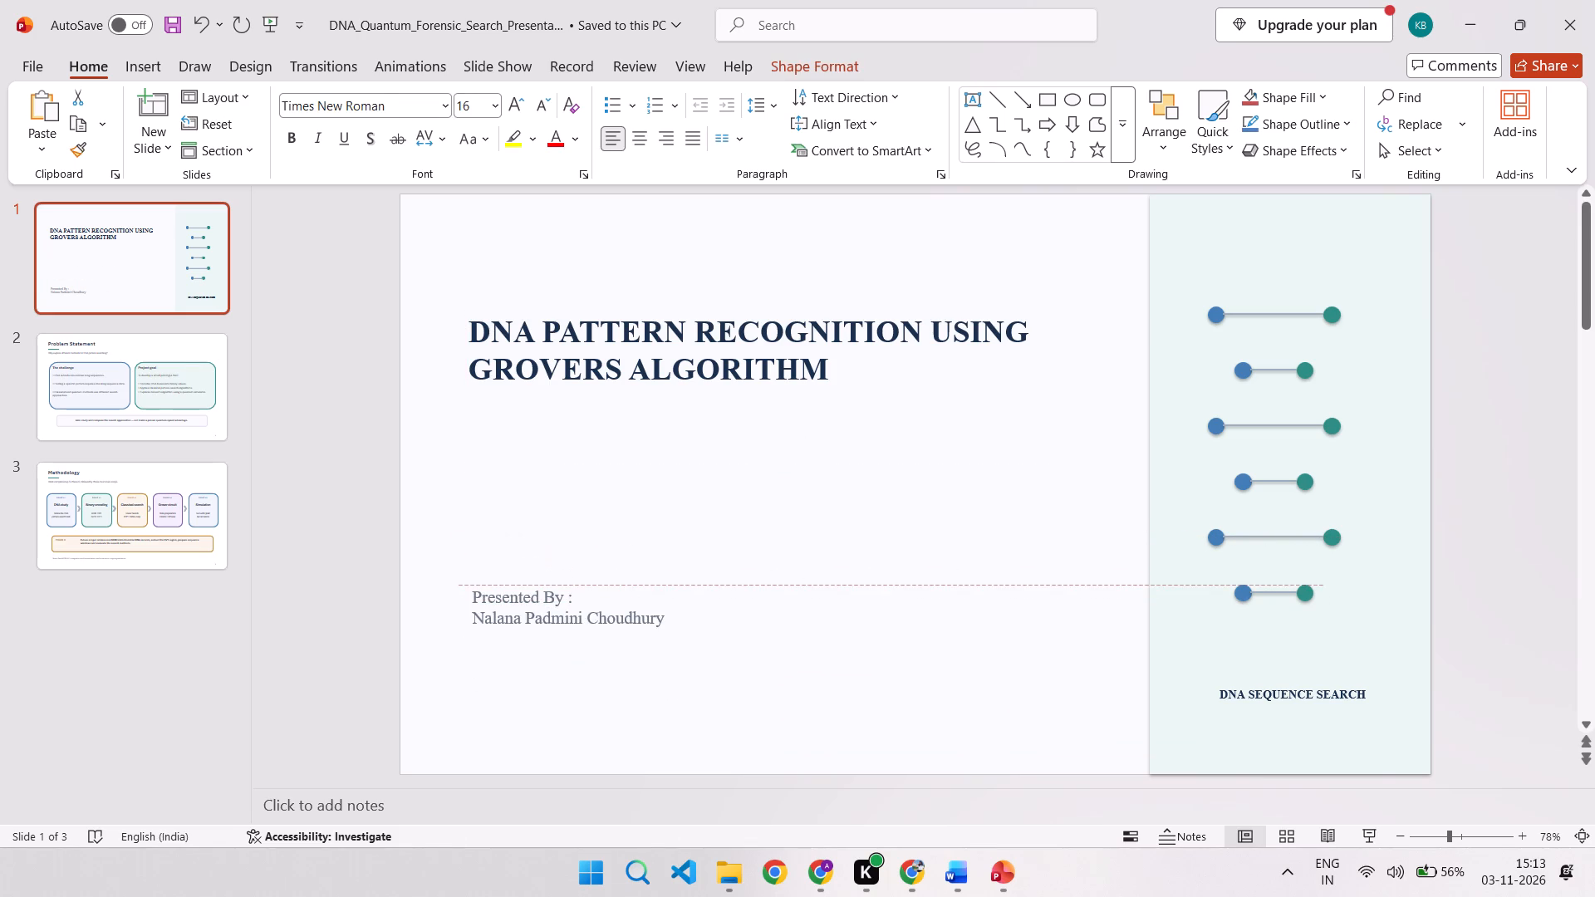
pyautogui.moveTo(601, 584); pyautogui.dragTo(599, 586)
# Change the font colour of both "Presented By" lines to black.
pyautogui.tripleClick(564, 610)
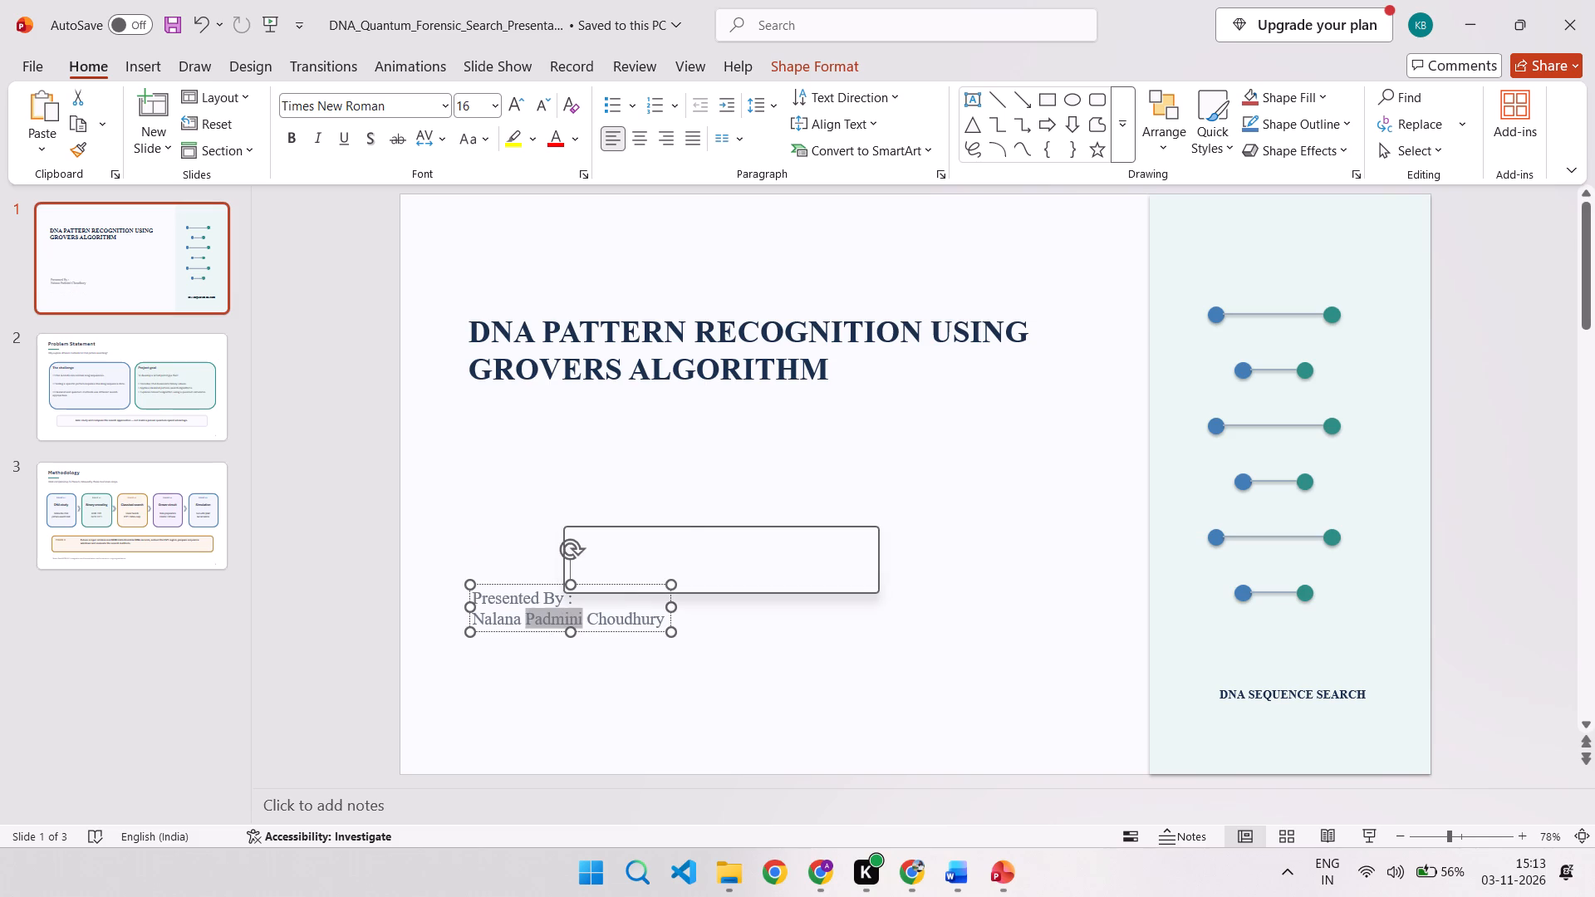
pyautogui.click(768, 568)
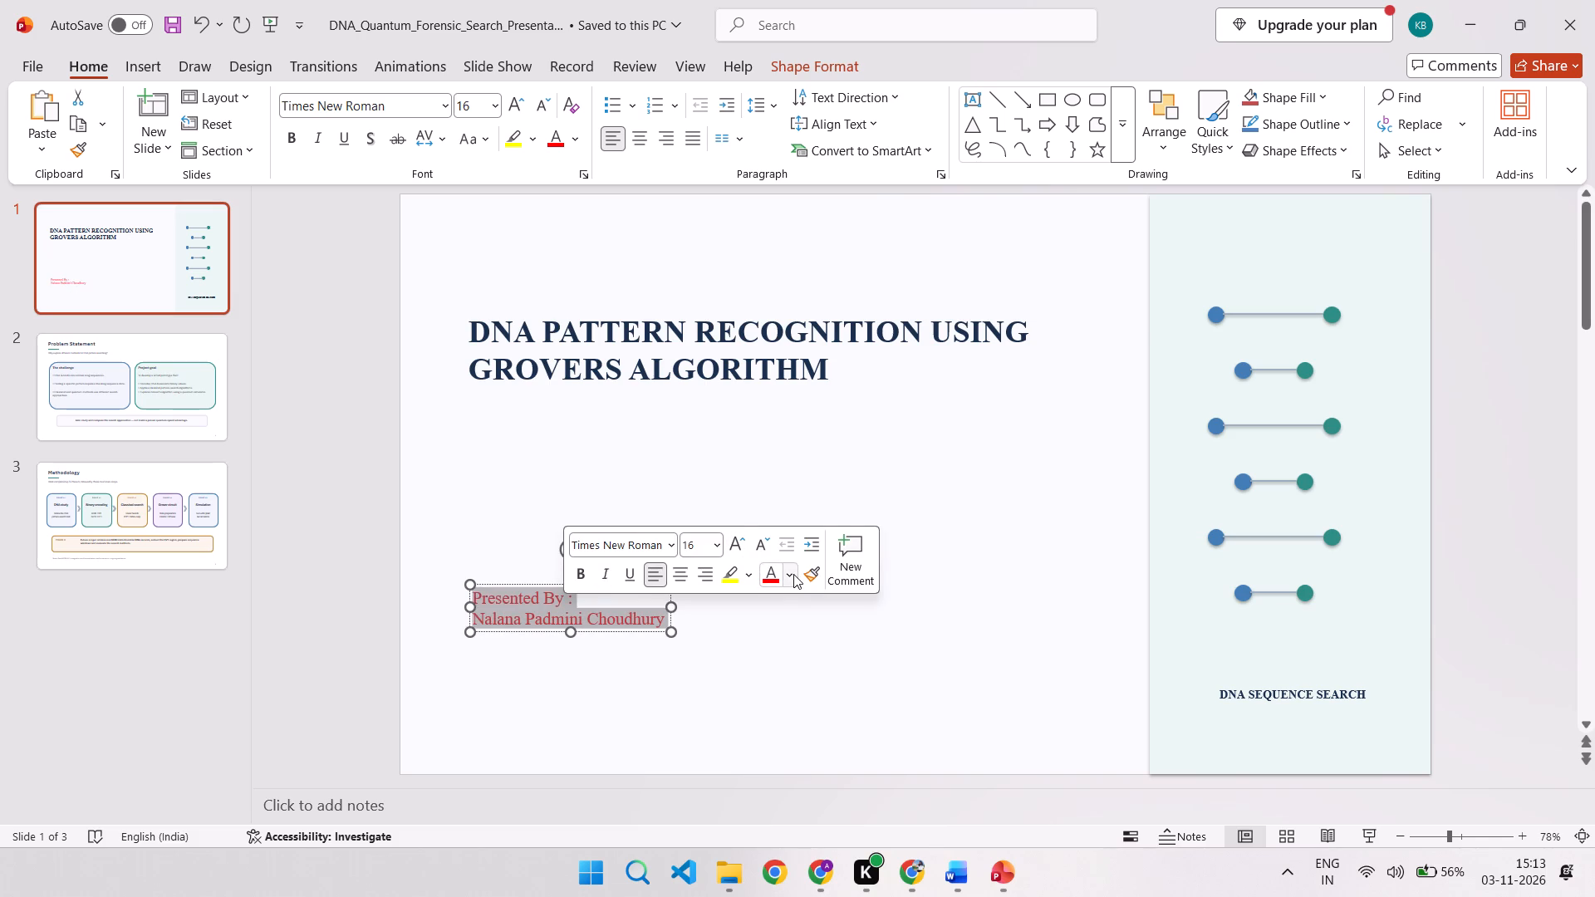
pyautogui.click(793, 574)
pyautogui.click(804, 254)
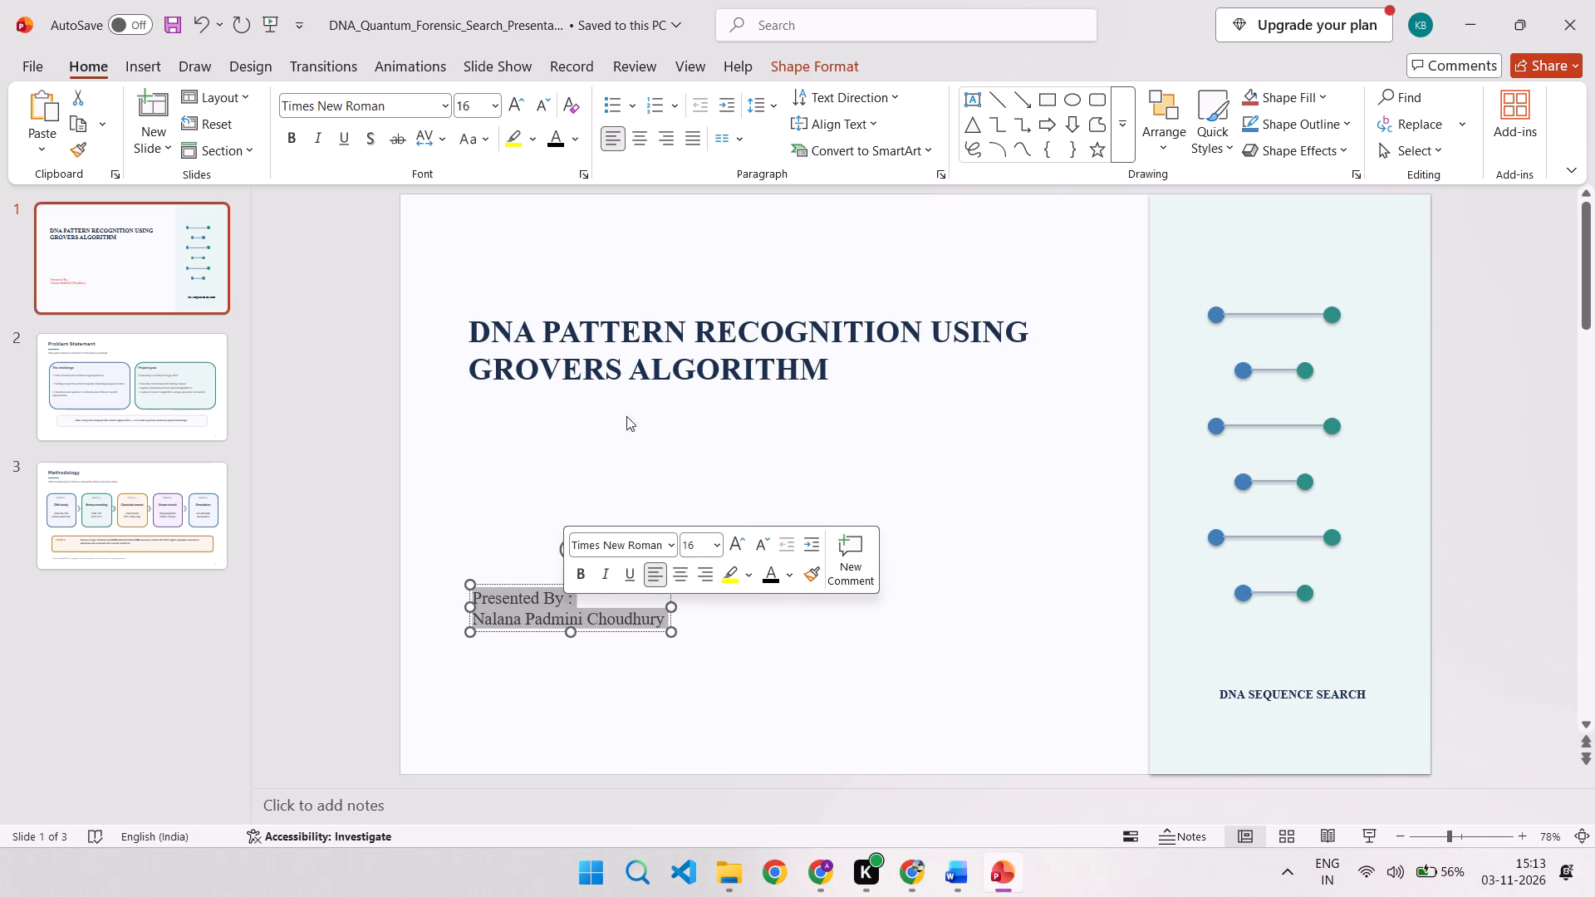
# Move the title down toward the slide's vertical middle, with its left edge aligned to the "Presented By" text box.
pyautogui.click(648, 336)
pyautogui.moveTo(720, 306); pyautogui.dragTo(723, 385)
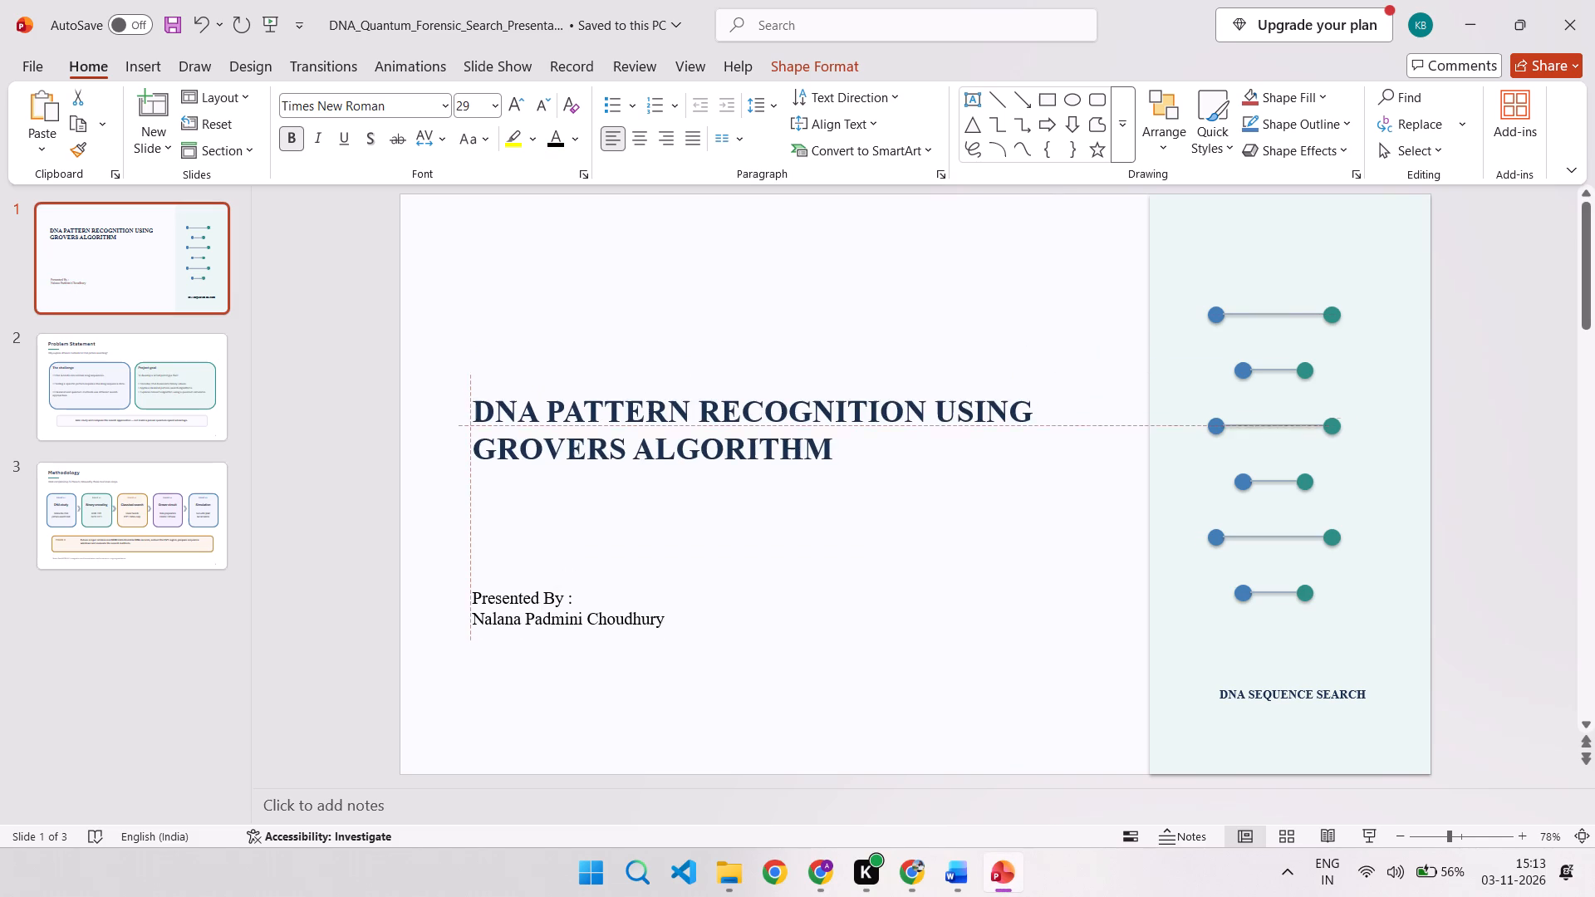
pyautogui.moveTo(723, 385); pyautogui.dragTo(724, 368)
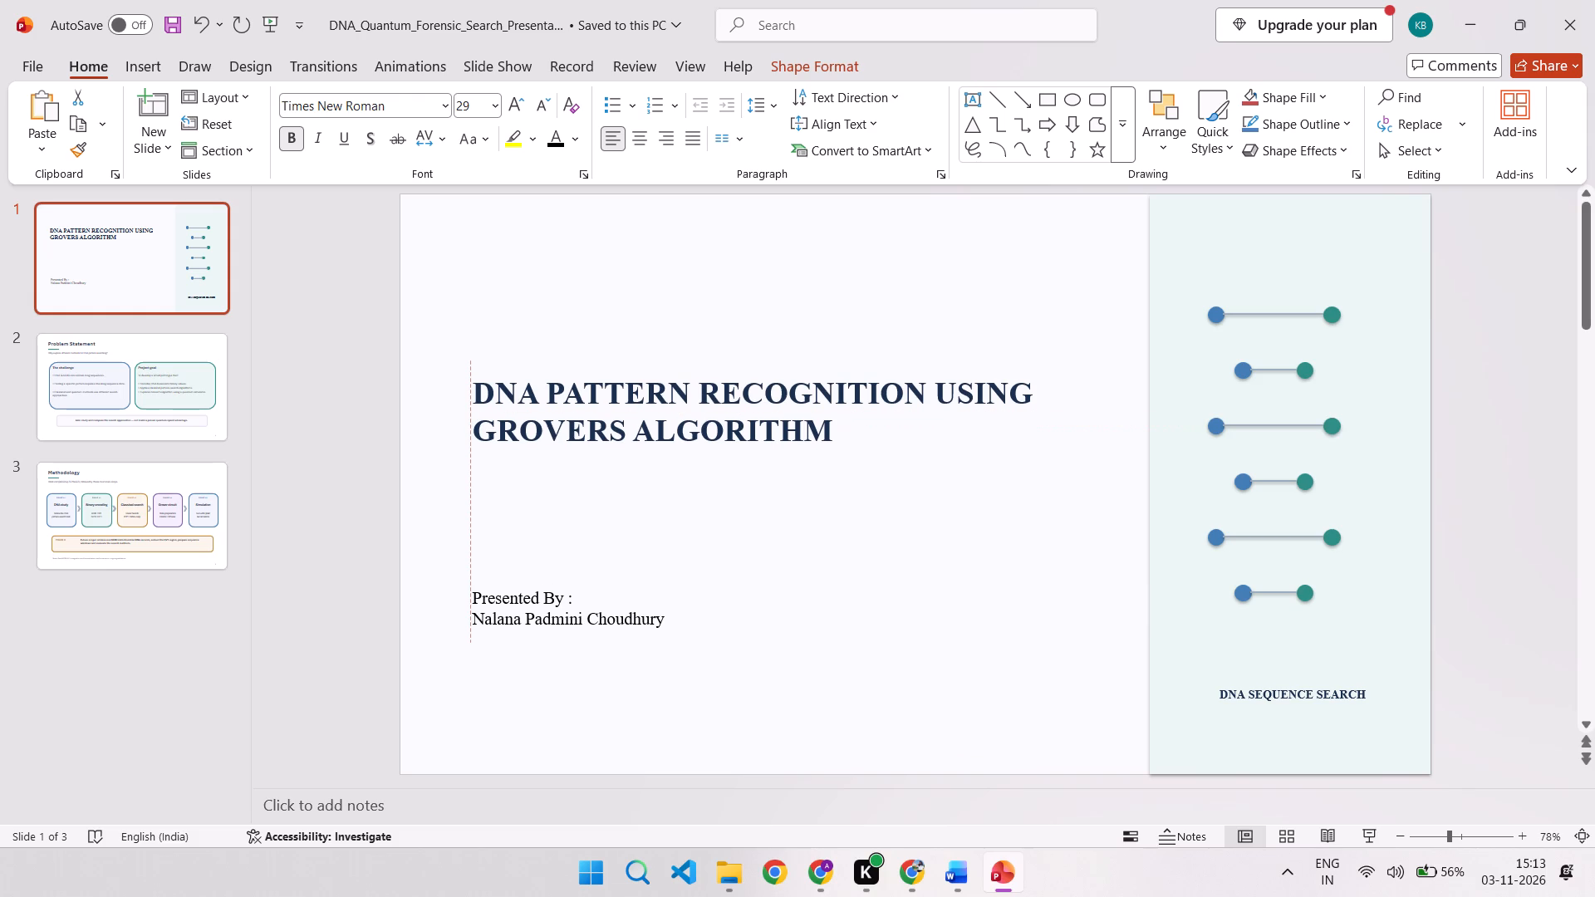
pyautogui.moveTo(724, 368); pyautogui.dragTo(724, 375)
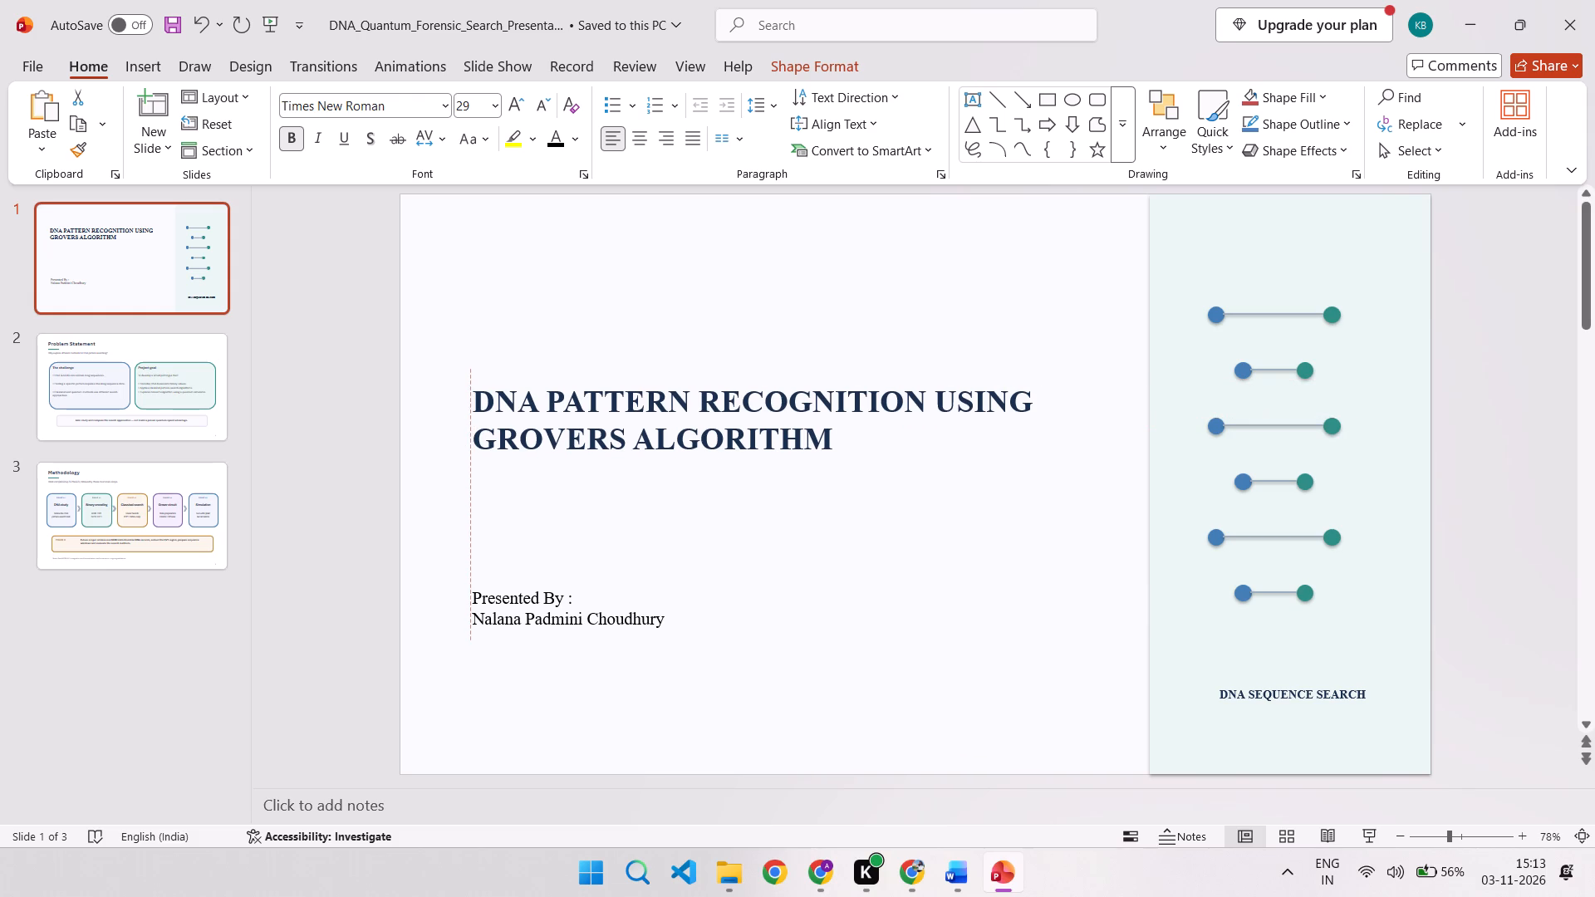
pyautogui.moveTo(724, 375); pyautogui.dragTo(724, 371)
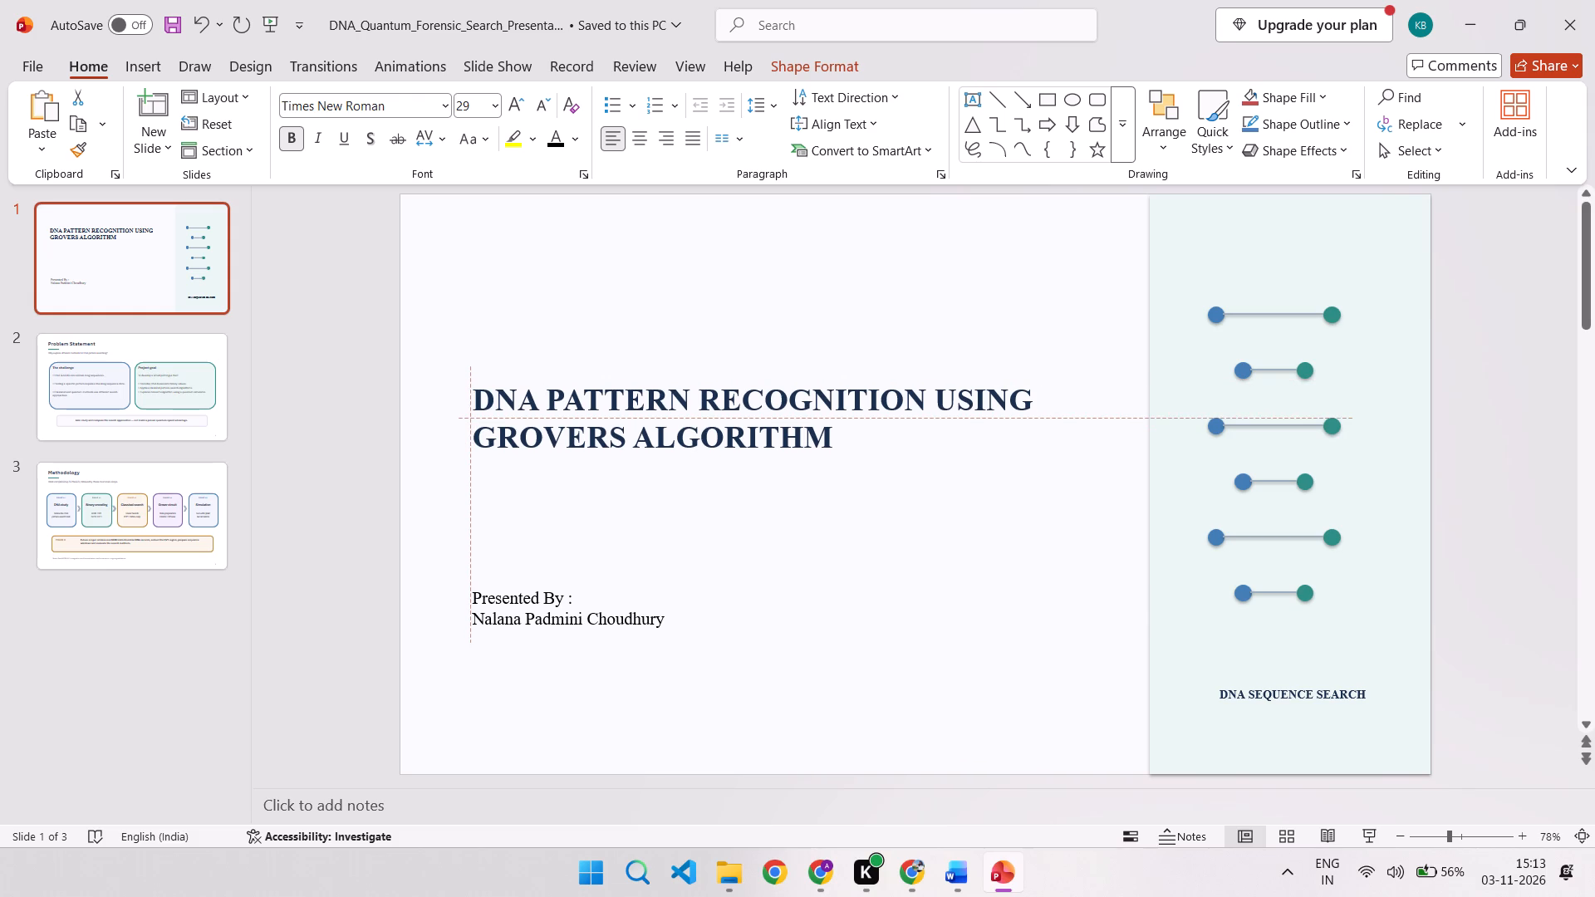
pyautogui.moveTo(724, 371); pyautogui.dragTo(724, 373)
pyautogui.click(758, 284)
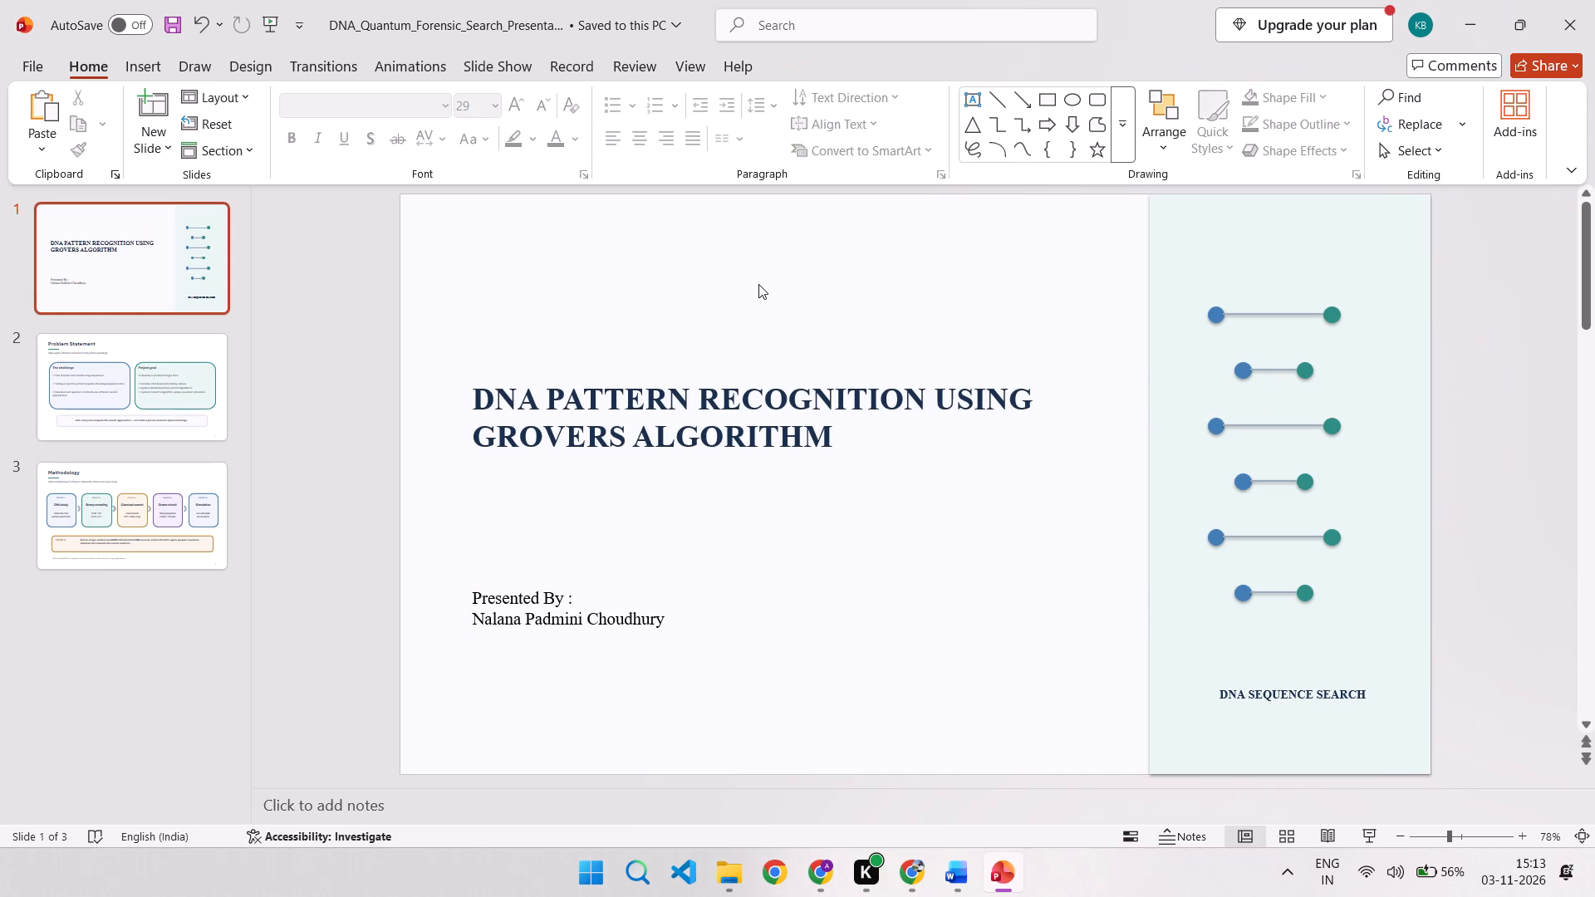
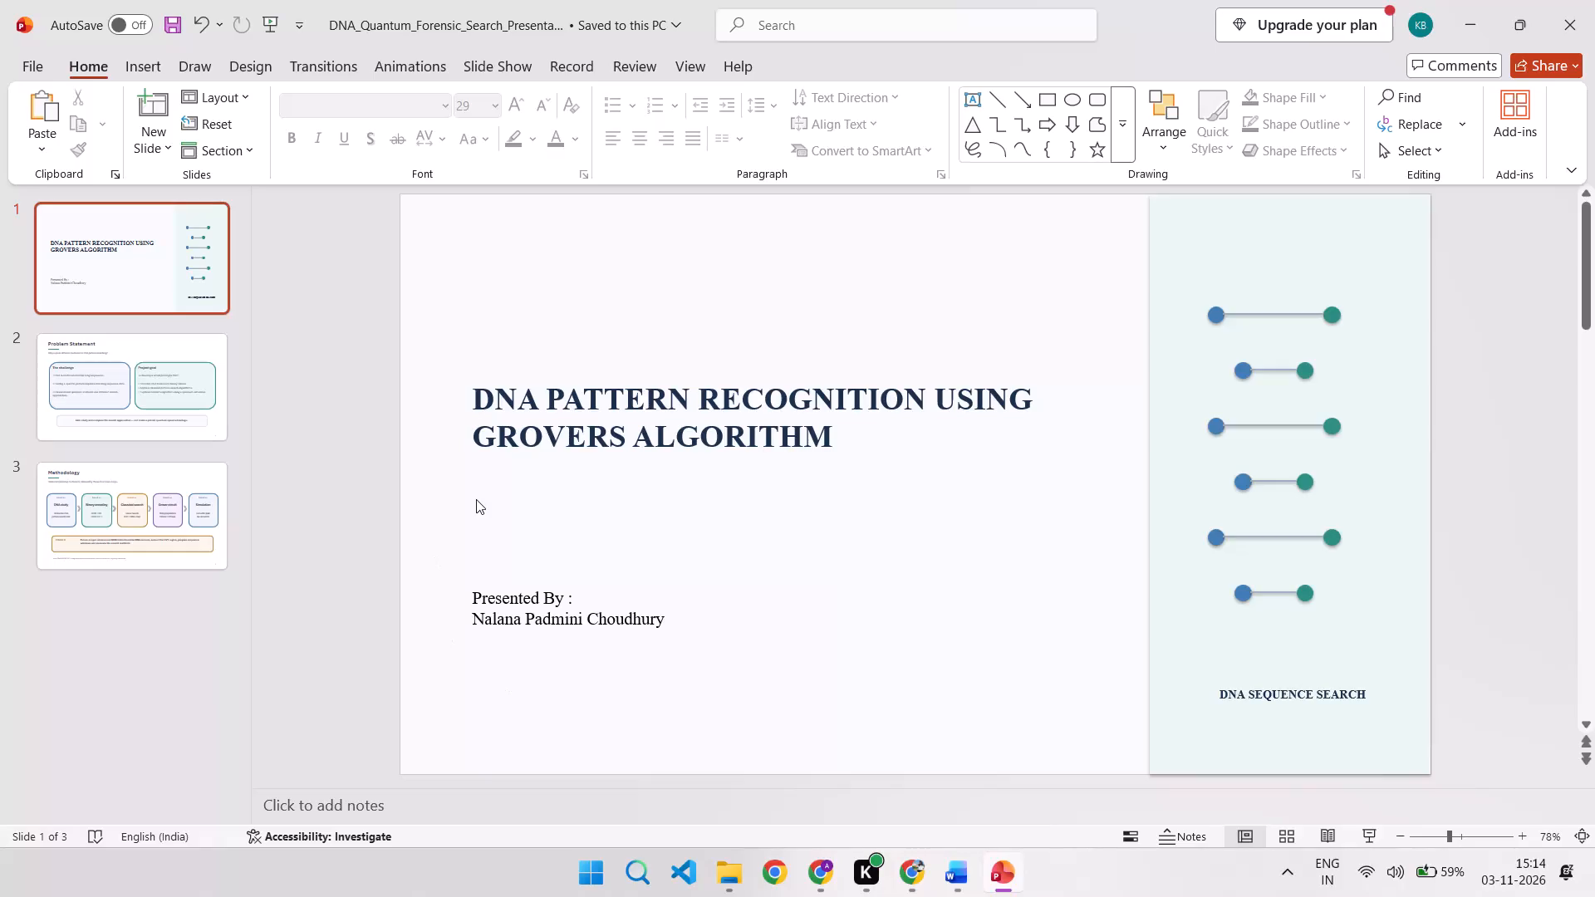
# Change the font of all text on slide 2 to Times New Roman.
pyautogui.click(107, 390)
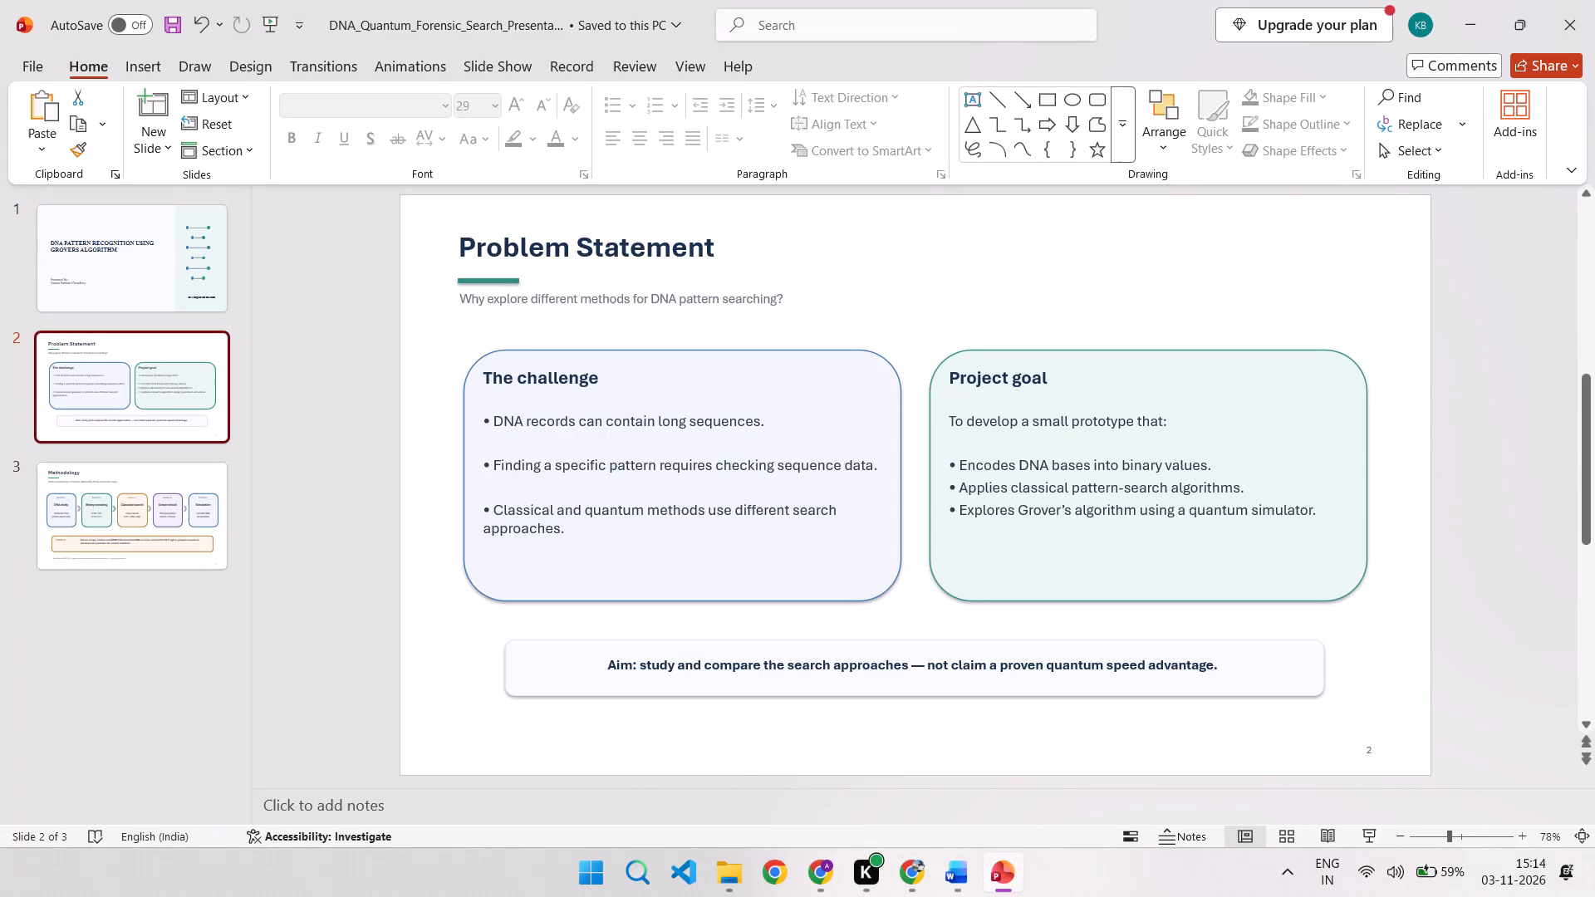
pyautogui.click(436, 398)
pyautogui.hotkey('ctrl', 'a')
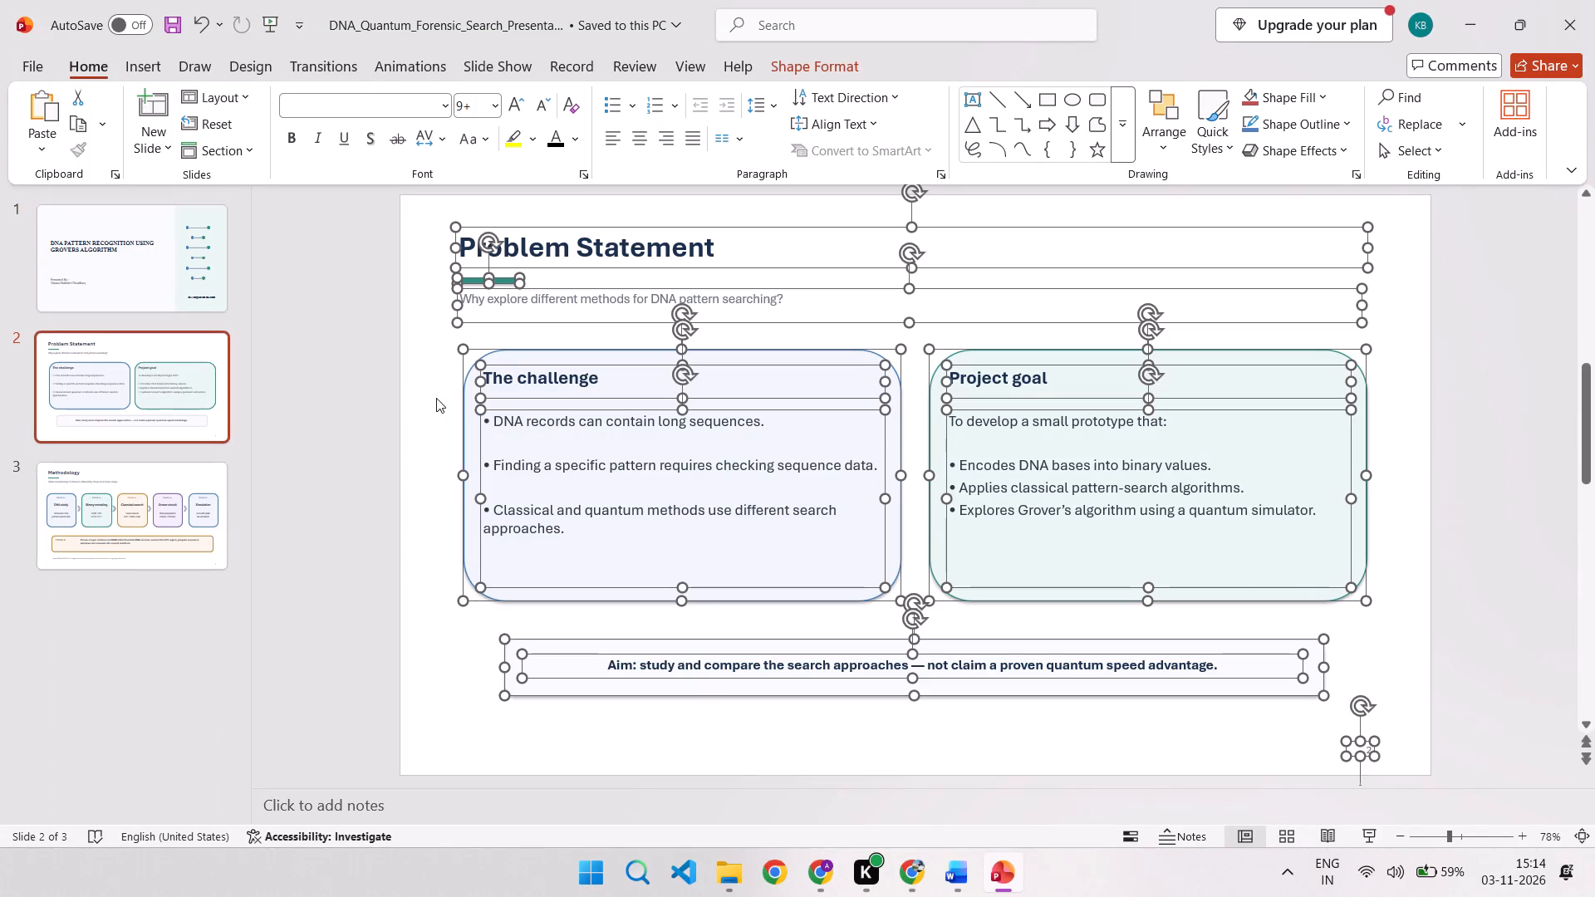
pyautogui.click(356, 94)
pyautogui.click(357, 104)
pyautogui.write('tim')
pyautogui.press('Return')
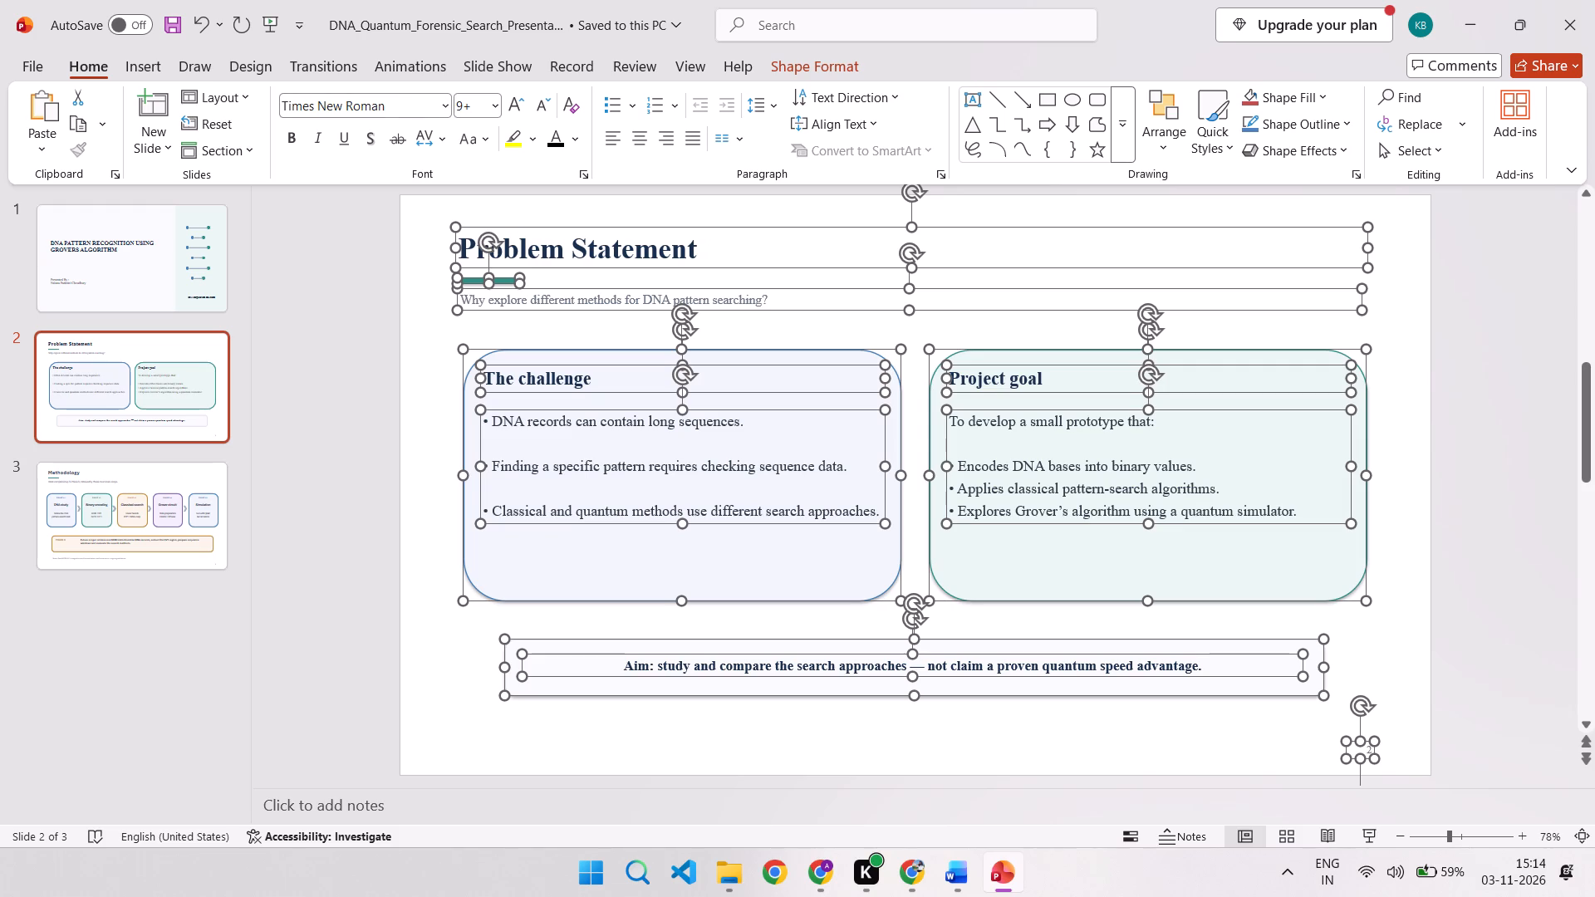
pyautogui.click(415, 345)
# Delete the short green accent line under the "Problem Statement" title.
pyautogui.click(493, 275)
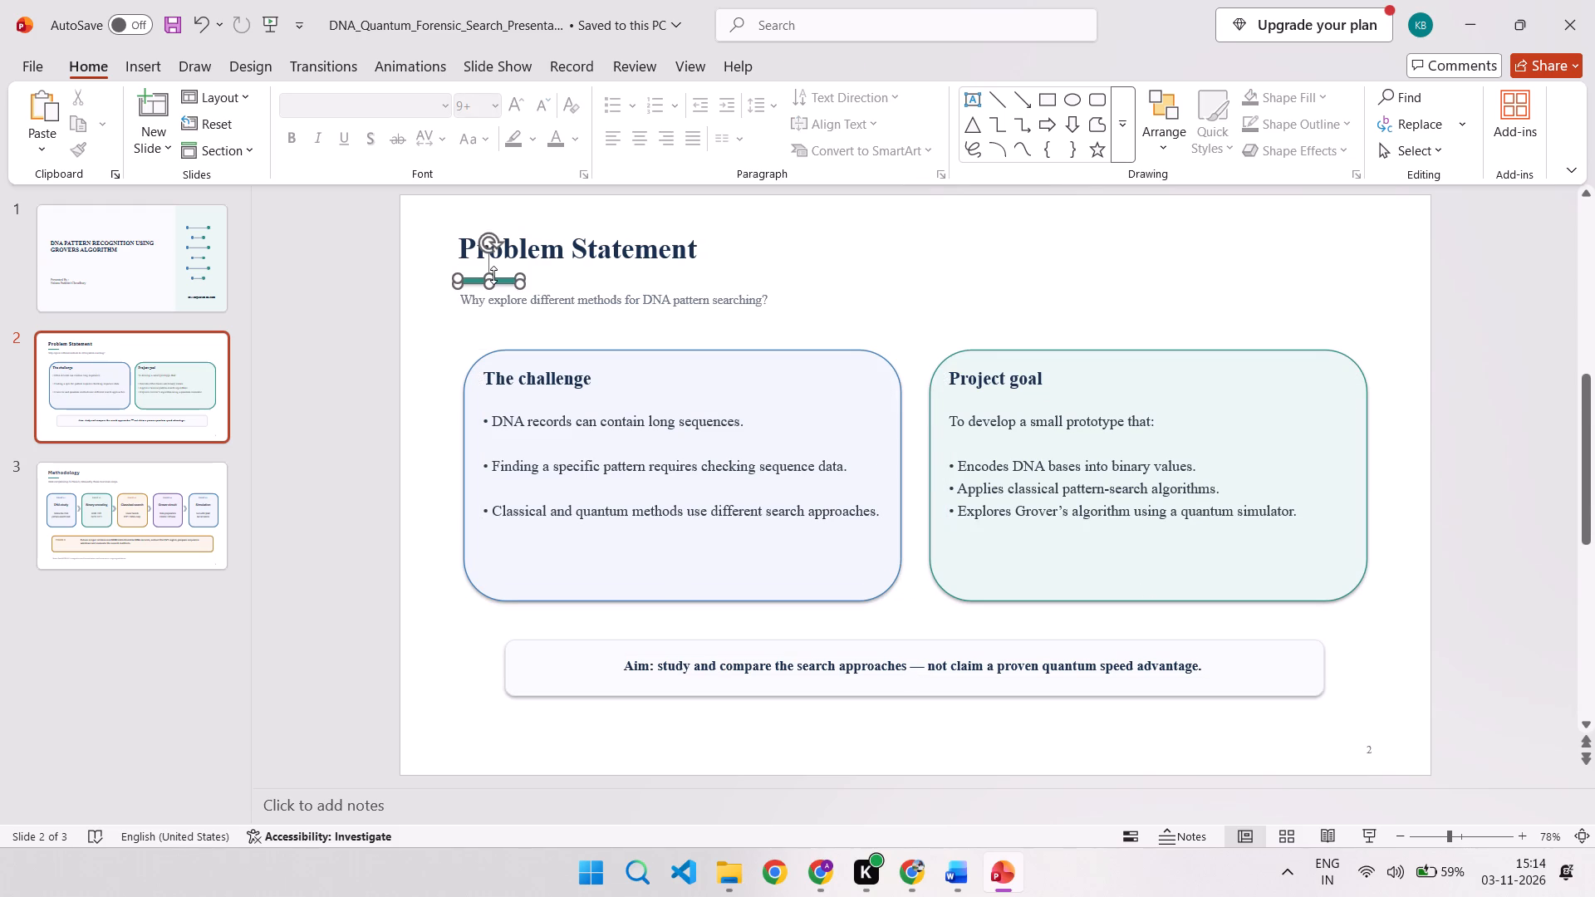
pyautogui.press('BackSpace')
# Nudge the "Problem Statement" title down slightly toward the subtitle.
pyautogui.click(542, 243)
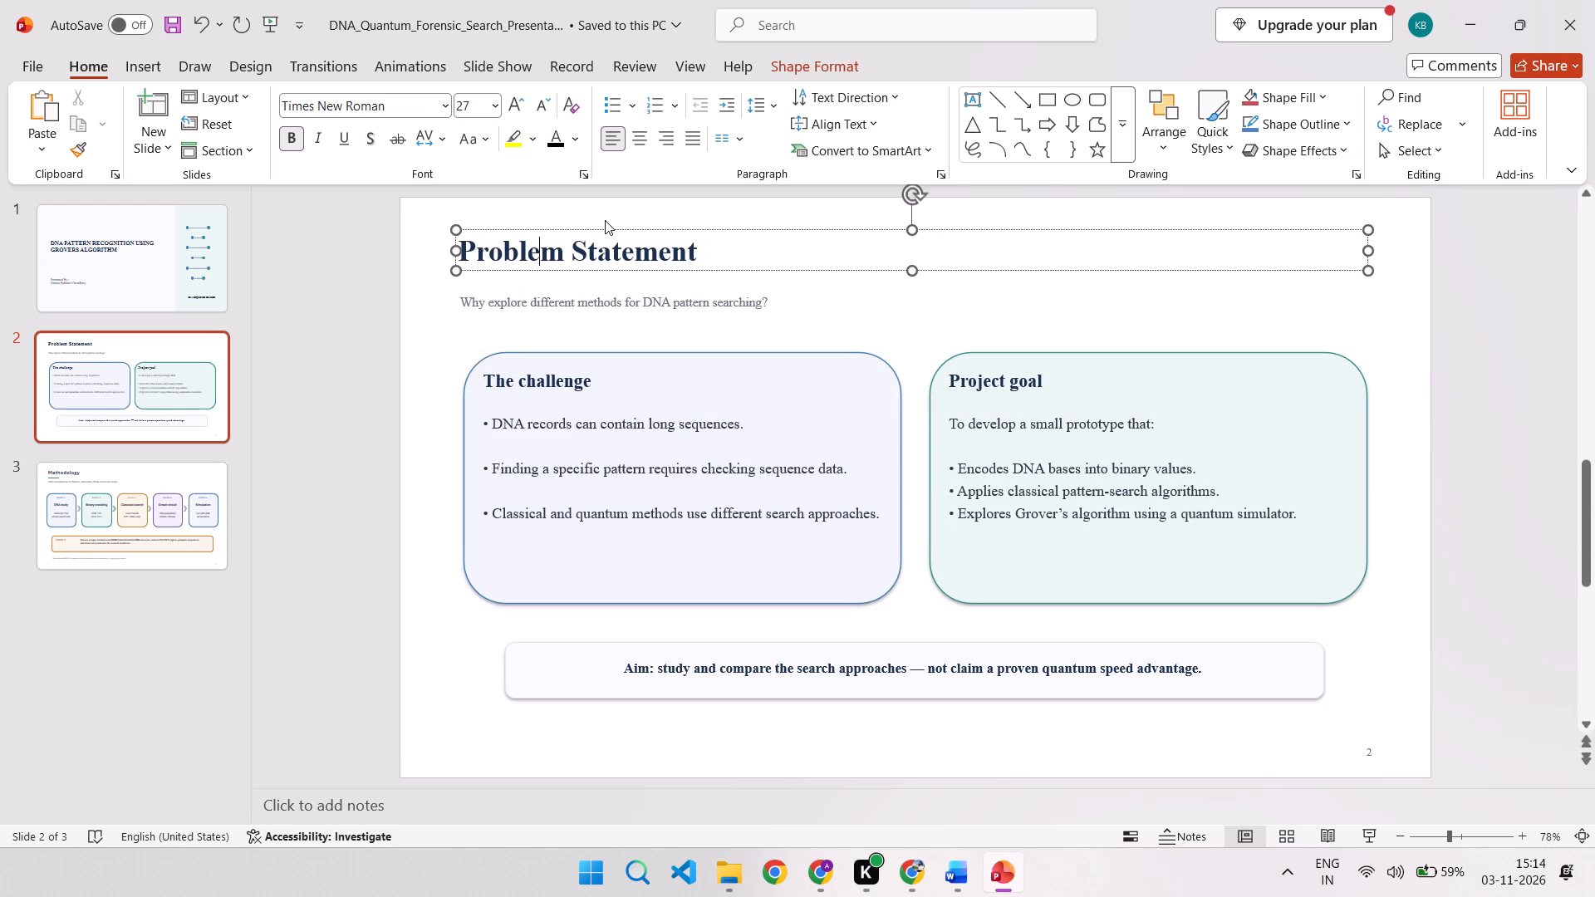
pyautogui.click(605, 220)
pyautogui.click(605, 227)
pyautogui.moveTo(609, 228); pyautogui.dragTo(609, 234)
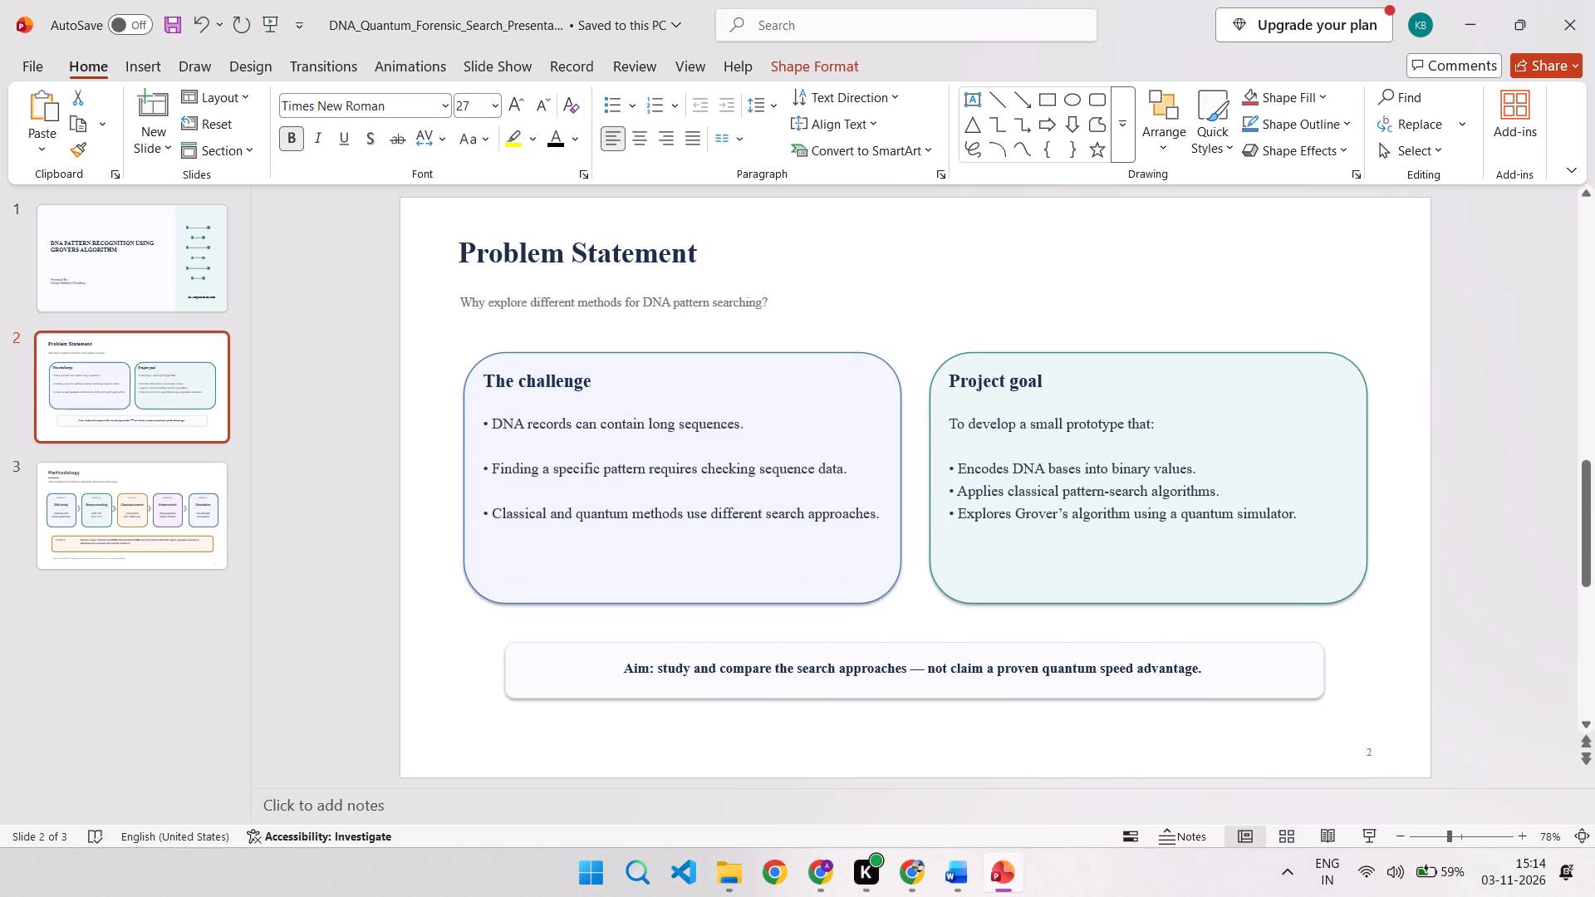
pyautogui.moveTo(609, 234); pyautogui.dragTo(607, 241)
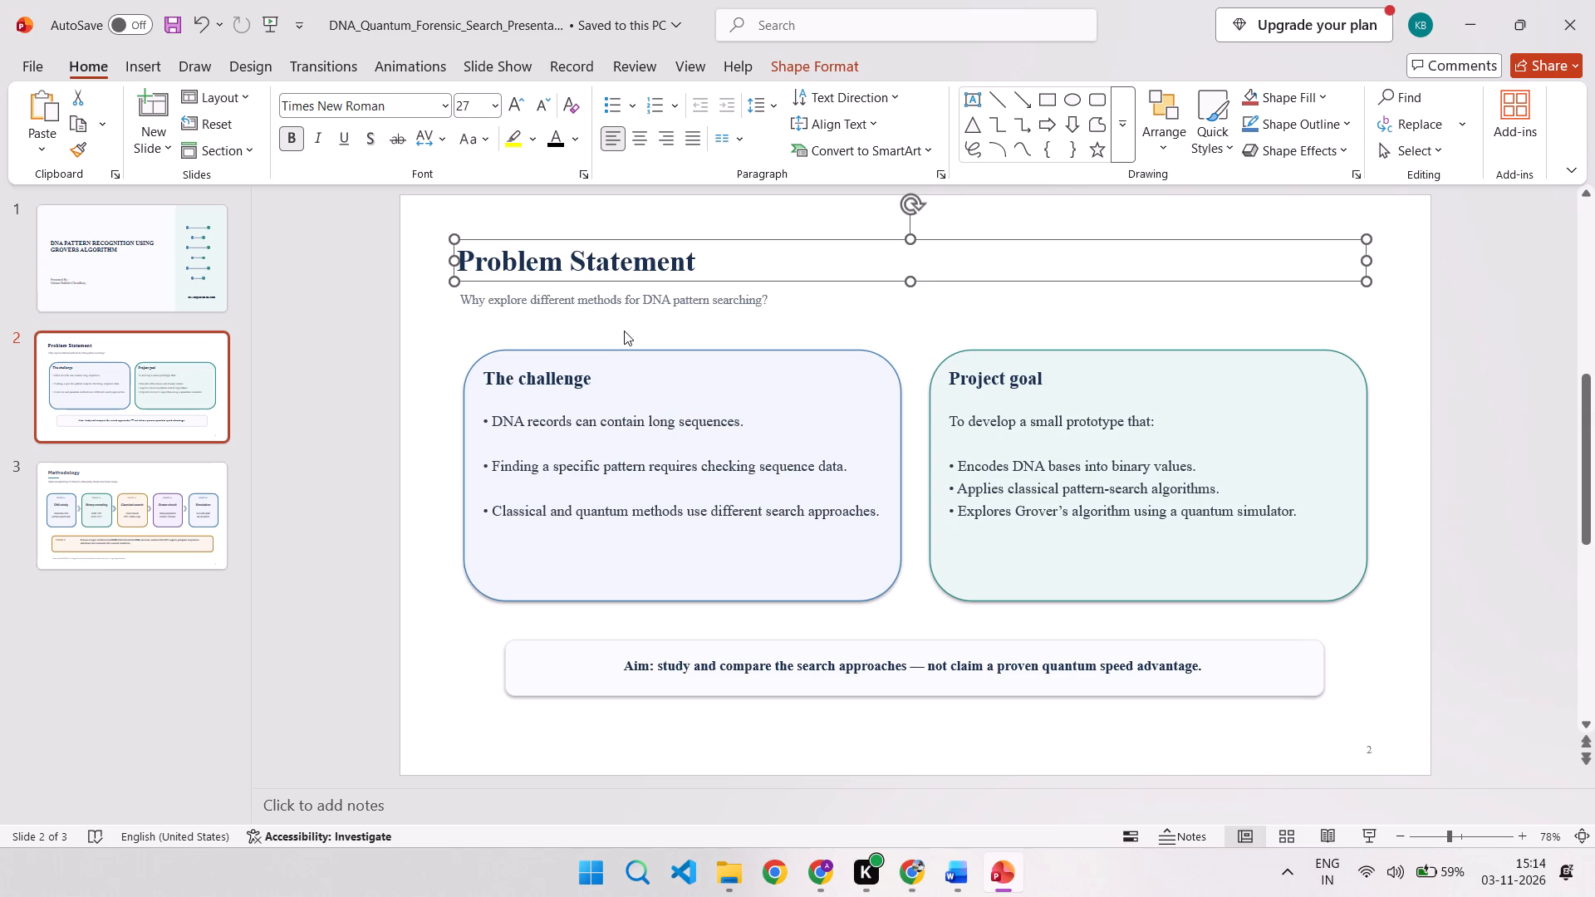
# Delete the subtitle "Why explore different methods for DNA pattern searching?" from slide 2.
pyautogui.tripleClick(611, 305)
pyautogui.click(515, 348)
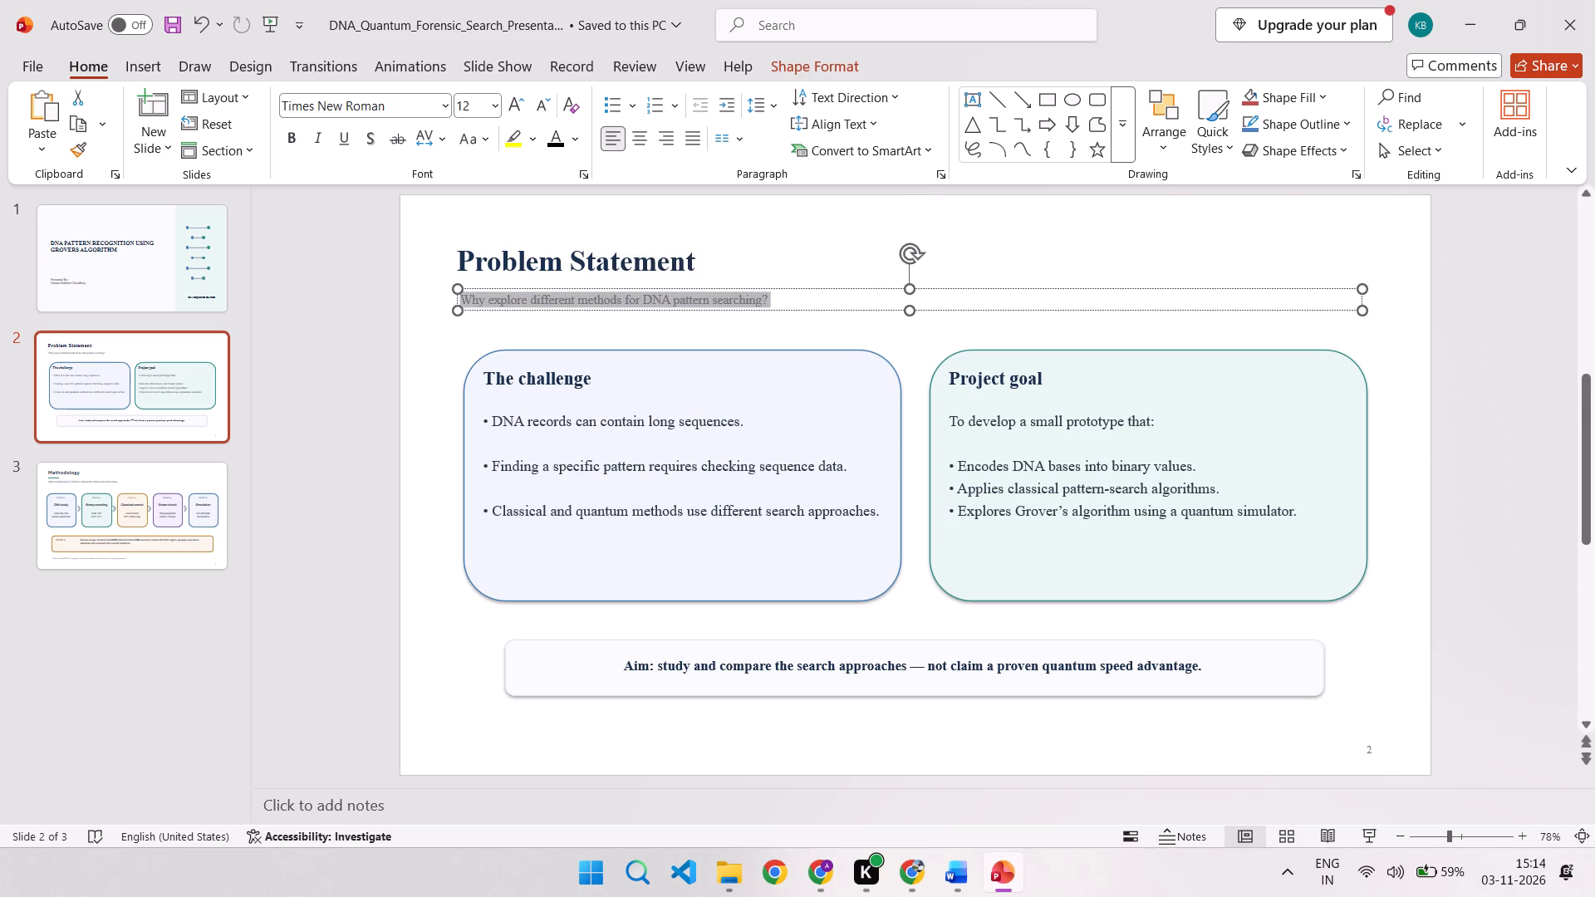
pyautogui.click(600, 316)
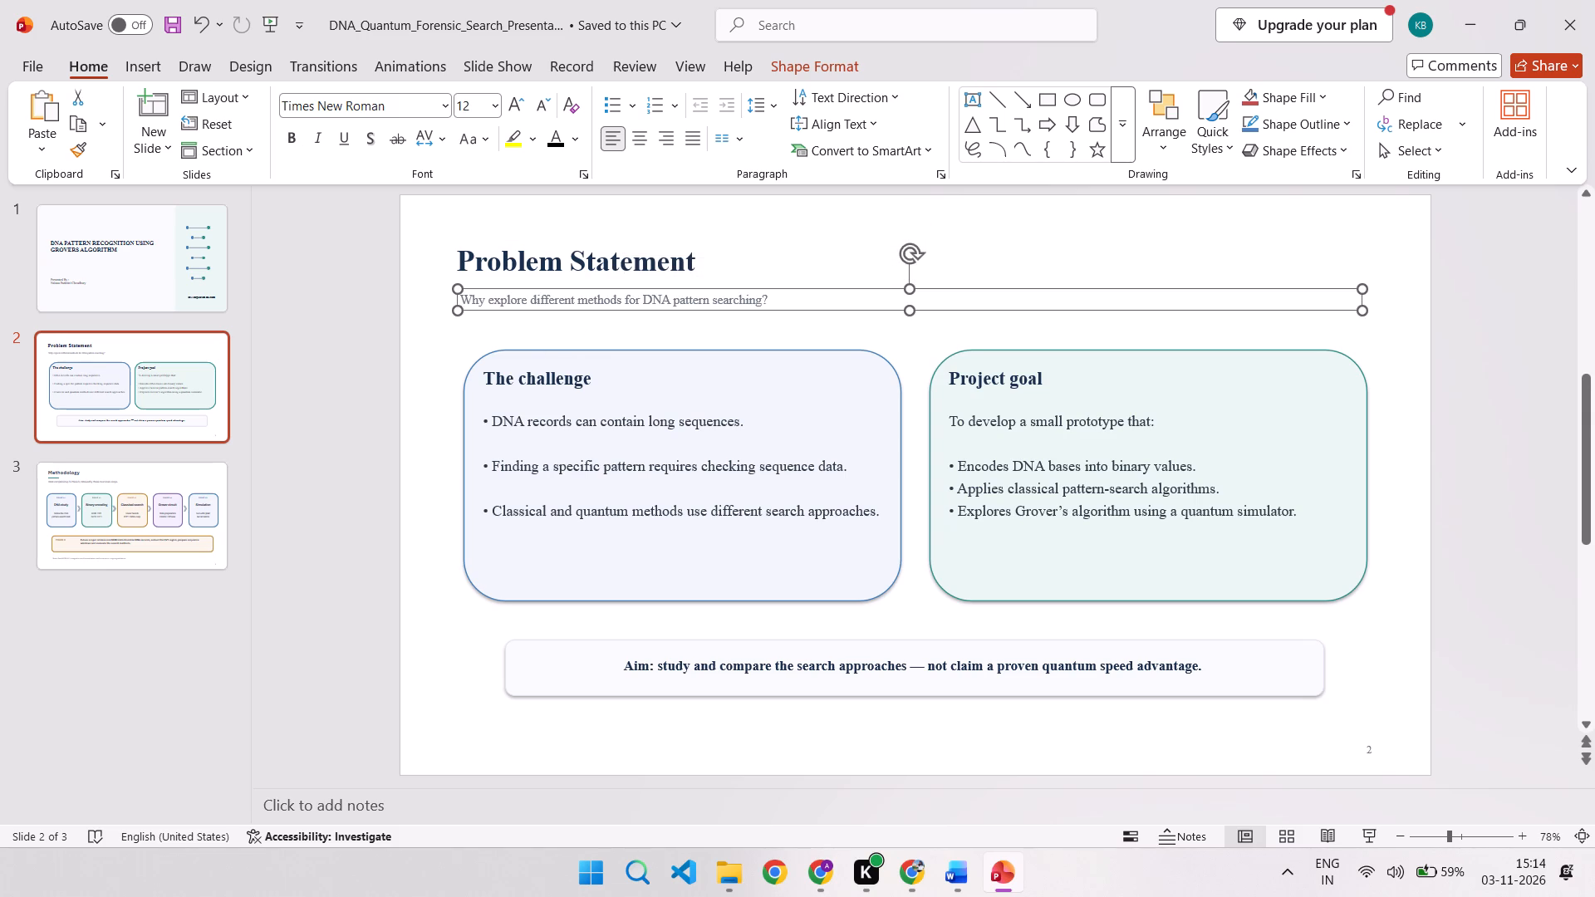
pyautogui.click(910, 252)
pyautogui.press('Delete')
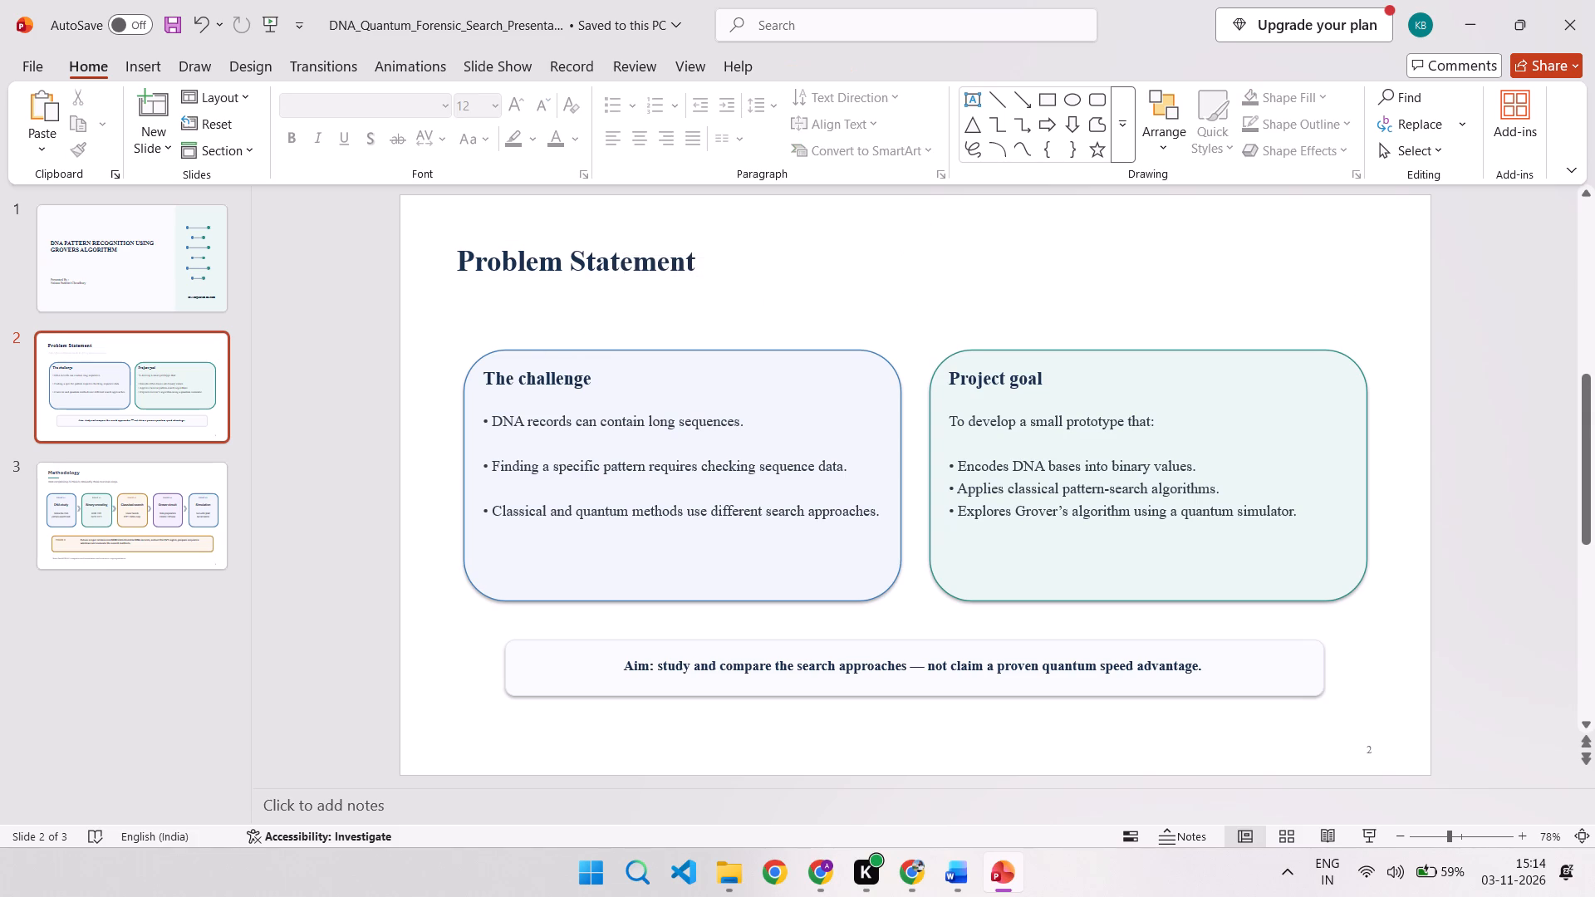
# Move the "Problem Statement" title down to just above the two cards, with its left edge aligned to "The challenge" card.
pyautogui.click(683, 256)
pyautogui.moveTo(682, 237); pyautogui.dragTo(689, 264)
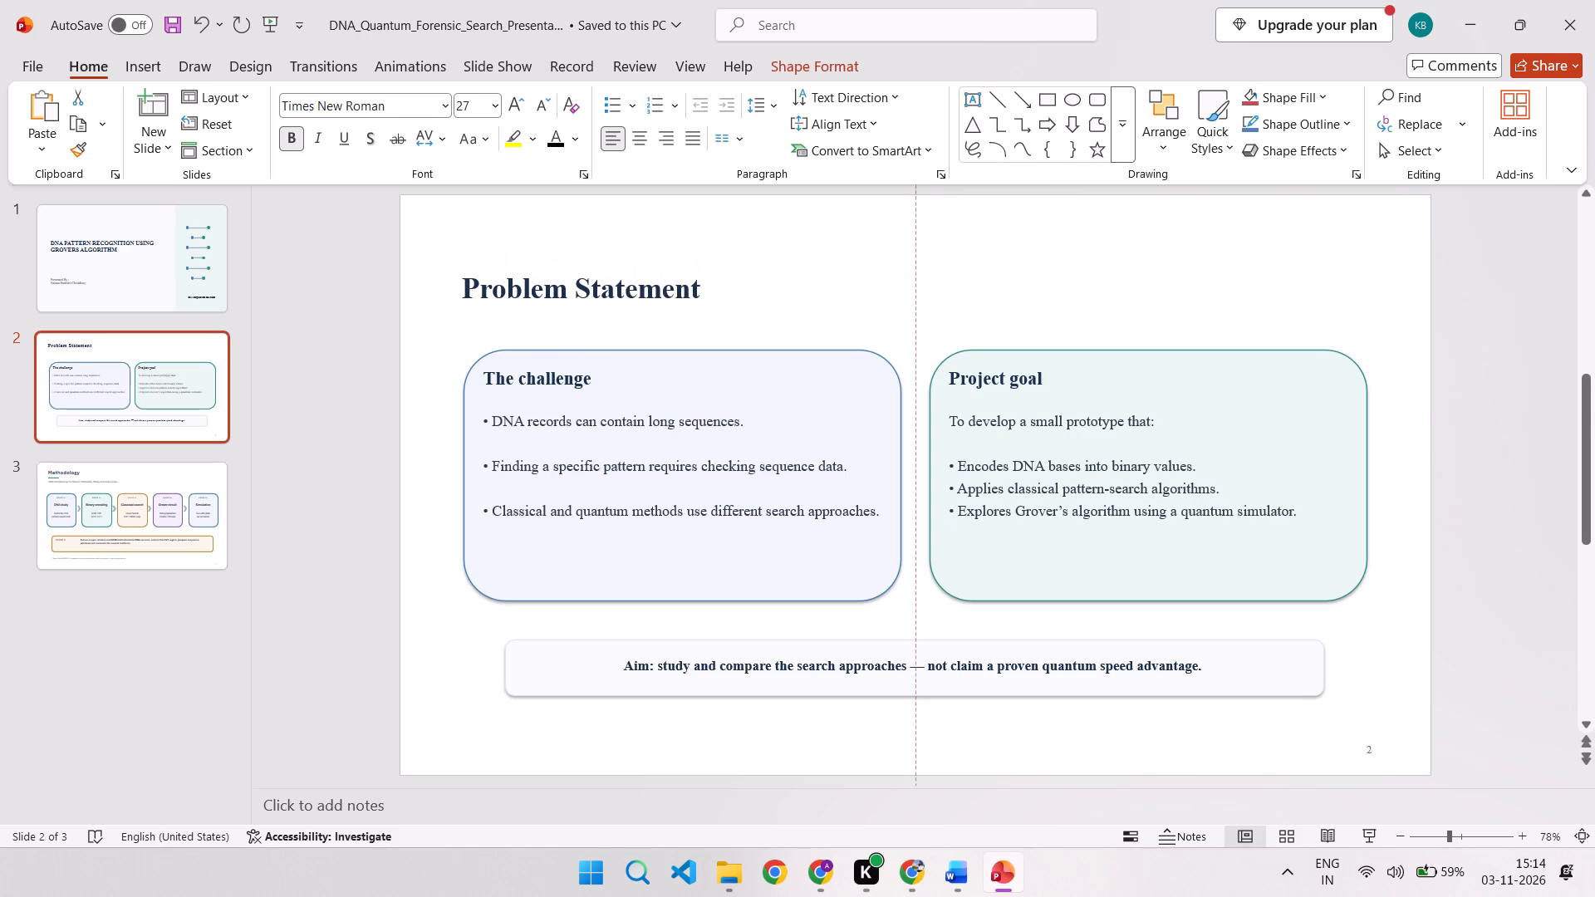
pyautogui.moveTo(689, 264); pyautogui.dragTo(691, 271)
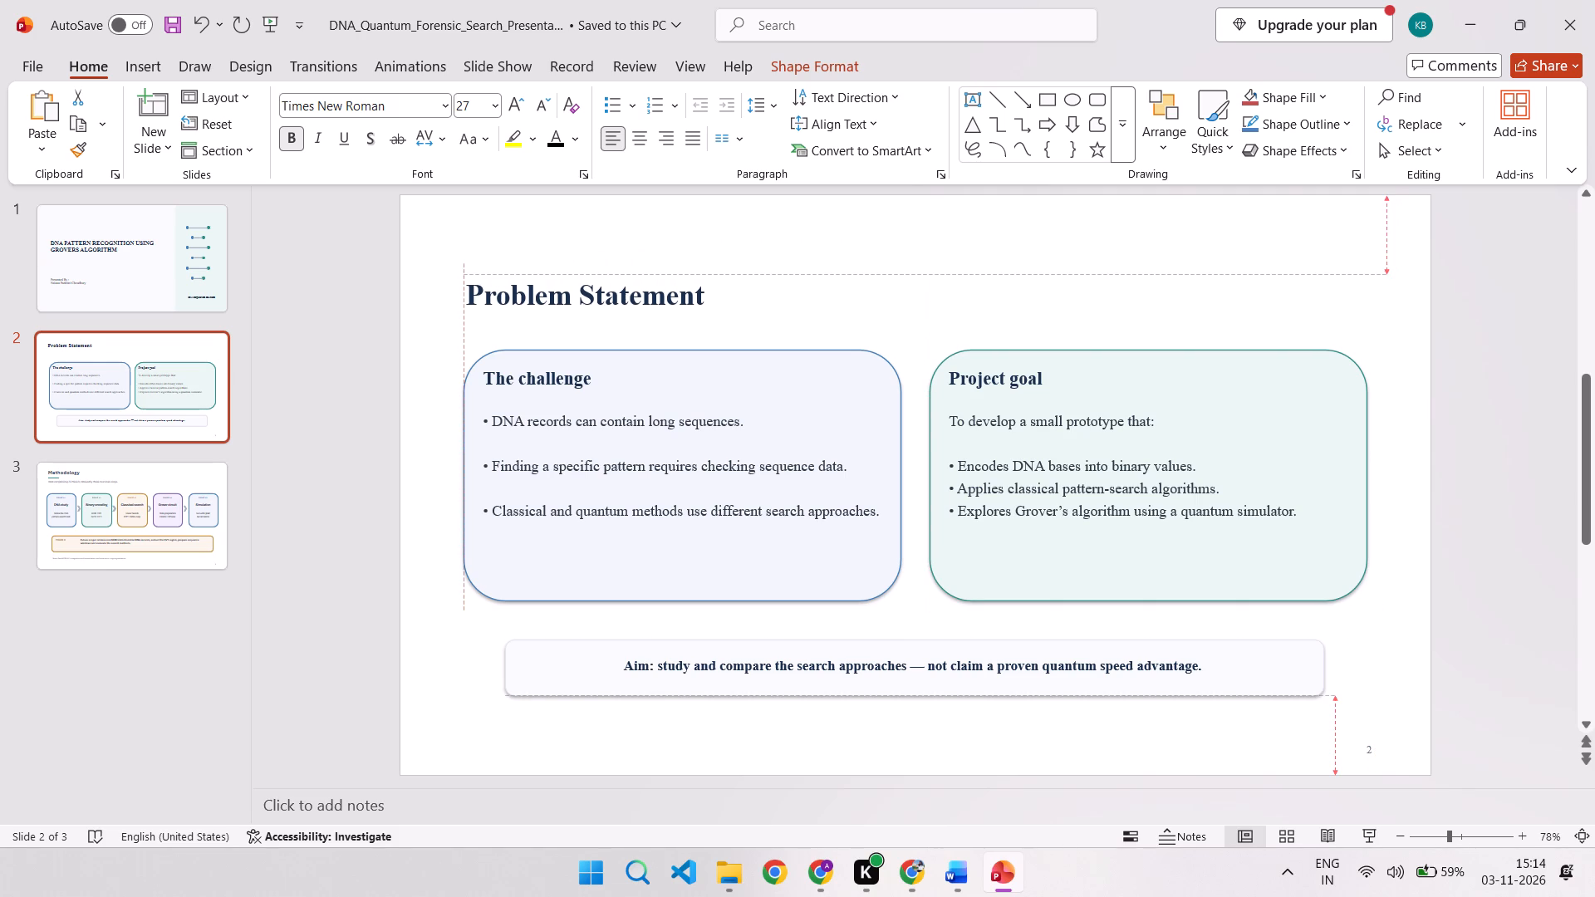
pyautogui.moveTo(691, 271); pyautogui.dragTo(692, 271)
pyautogui.click(470, 494)
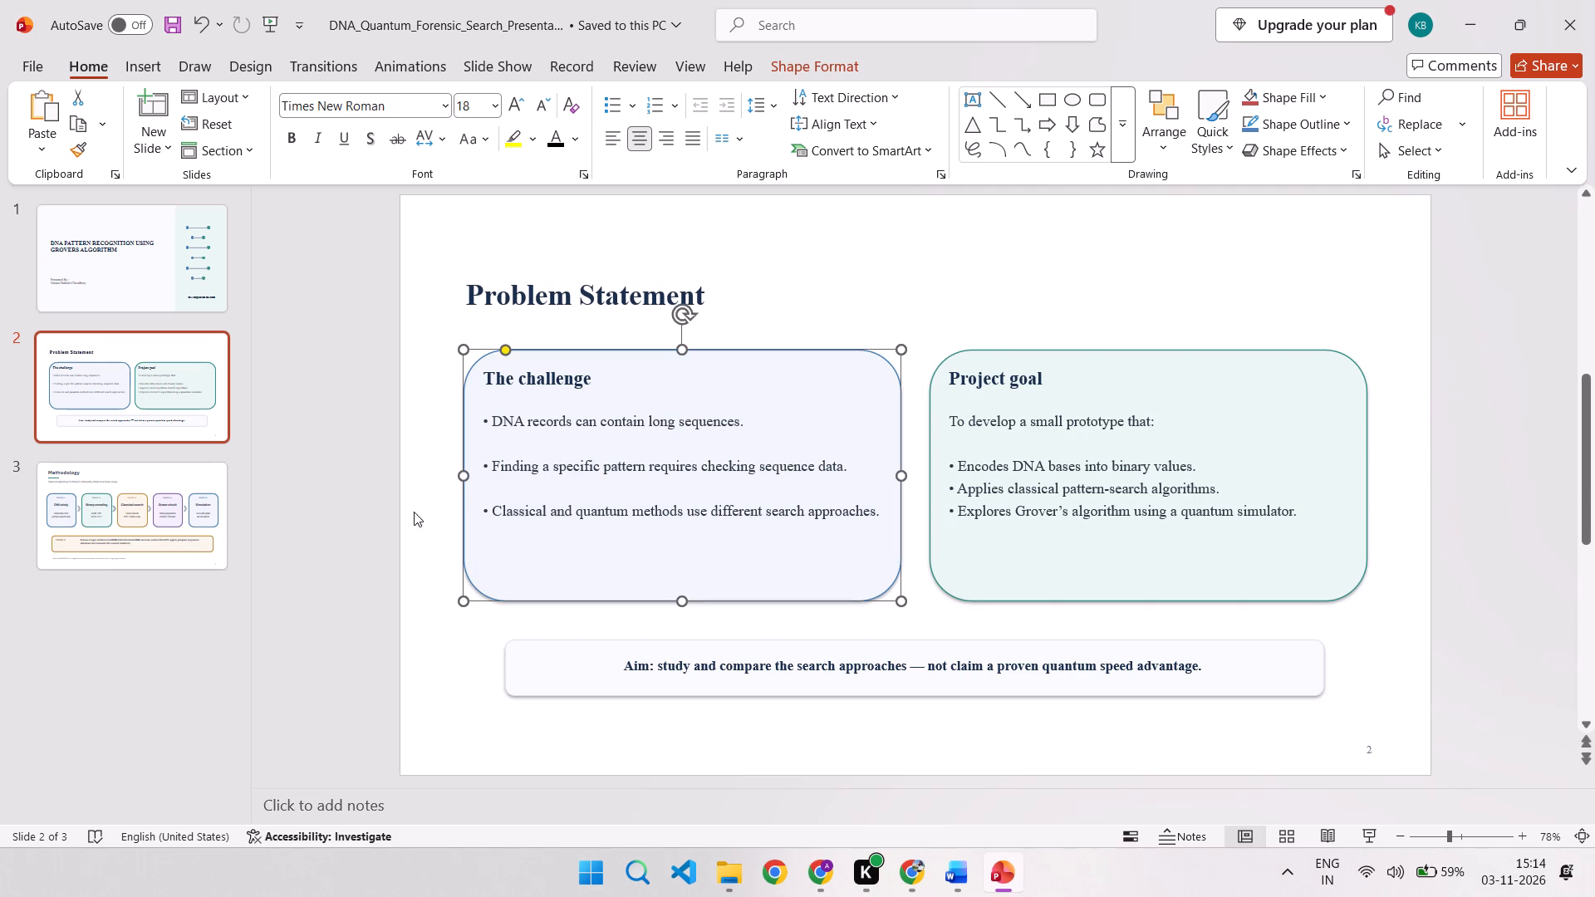
pyautogui.click(414, 512)
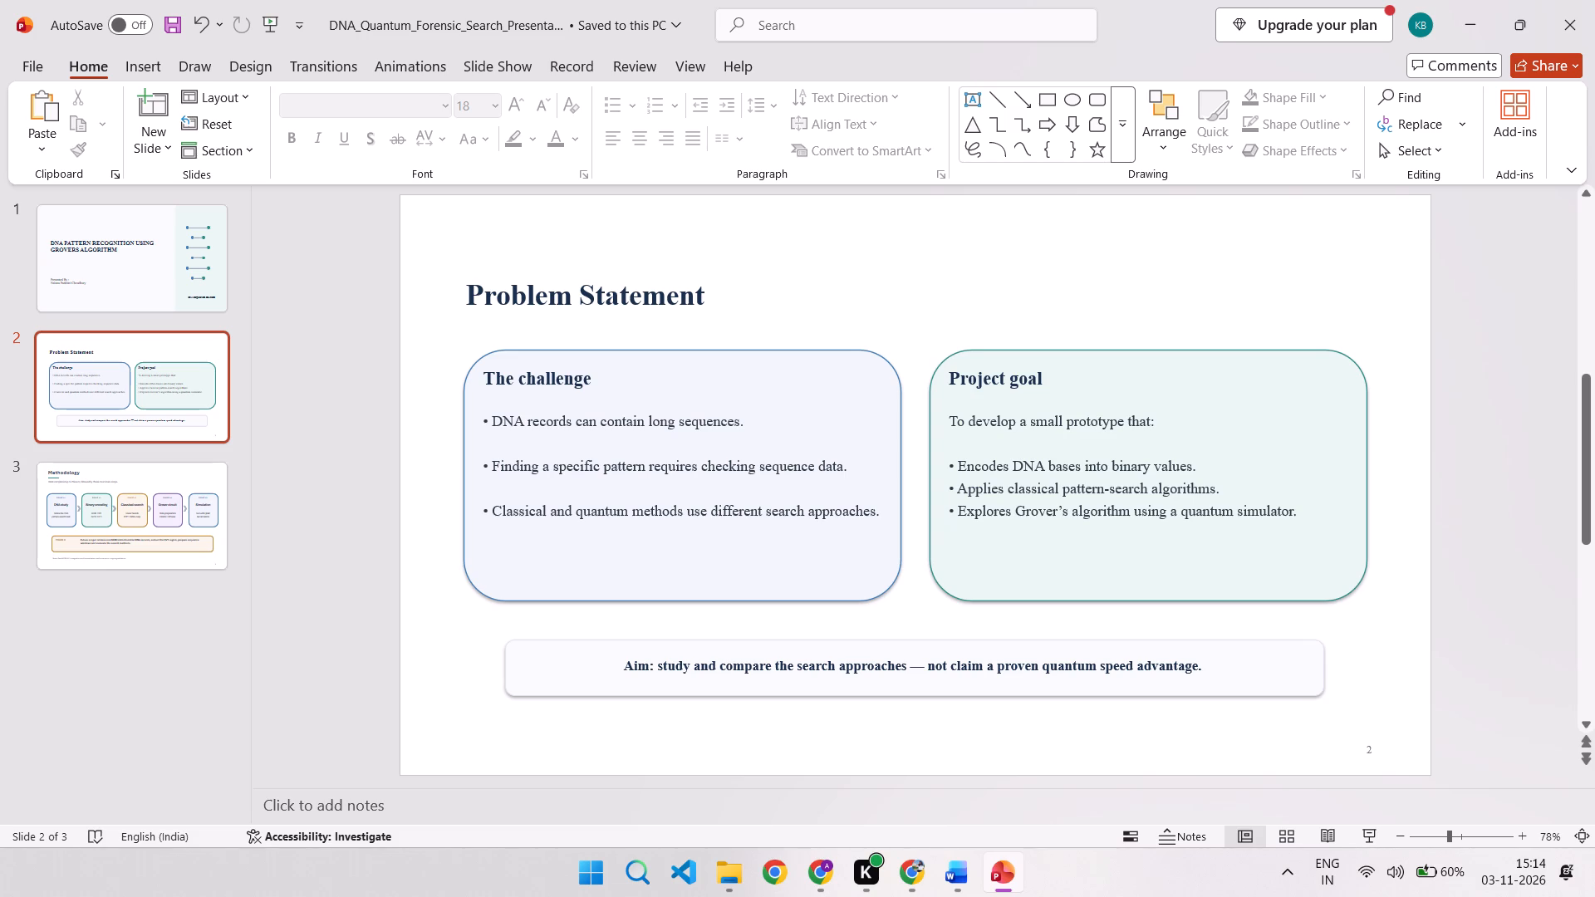
# Increase the font size of the body text in both the "Project goal" and "The challenge" cards to 18.
pyautogui.click(817, 493)
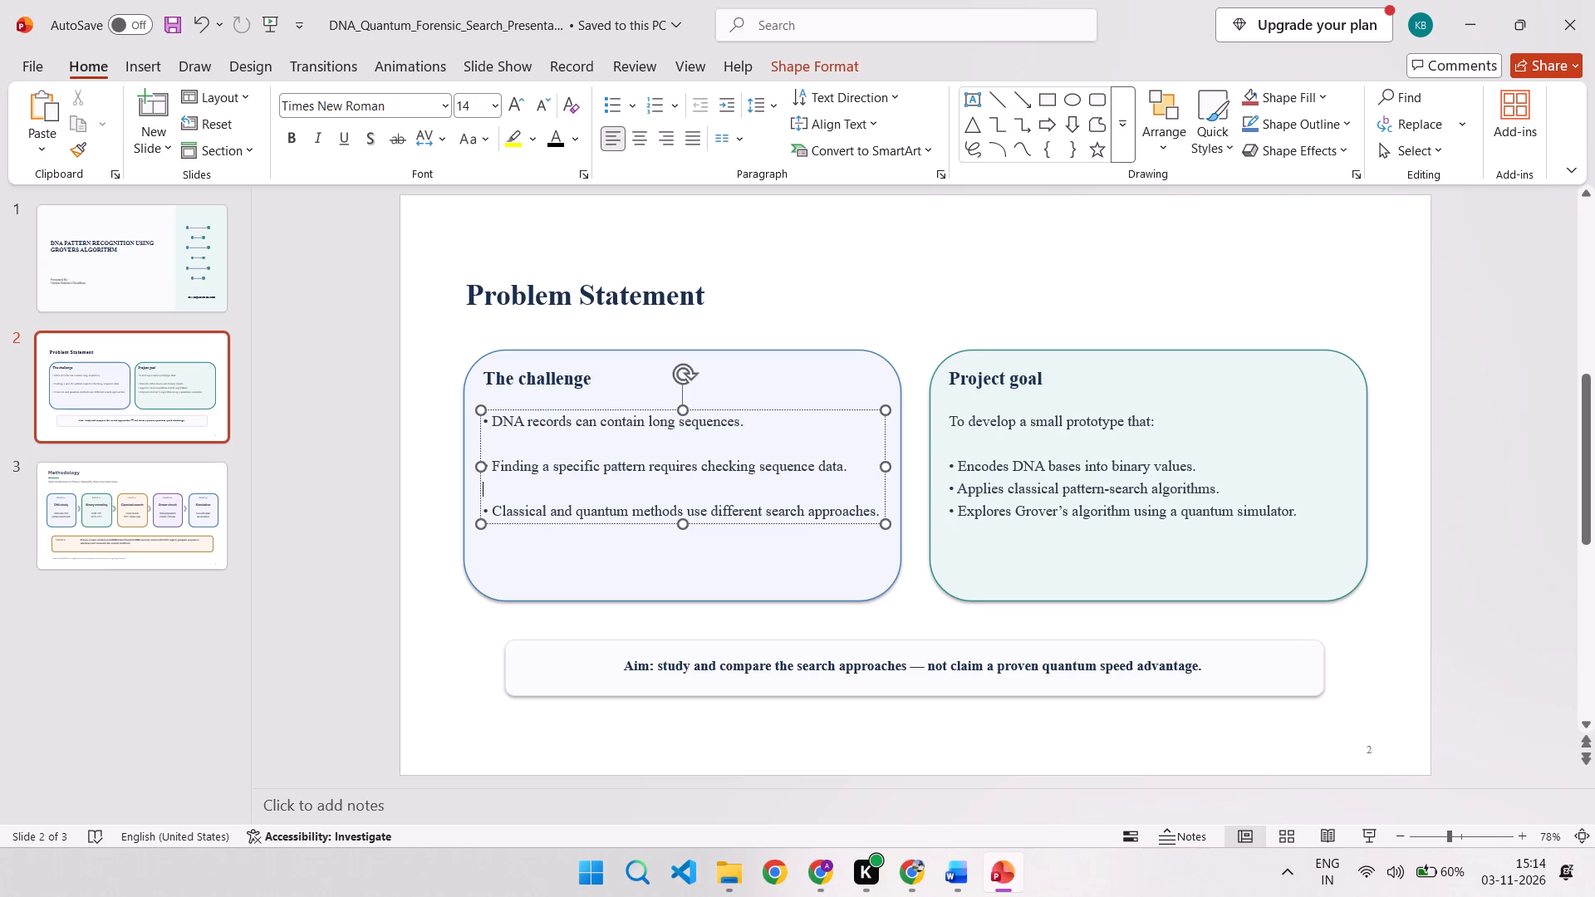
pyautogui.click(1047, 497)
pyautogui.hotkey('ctrl', 'a')
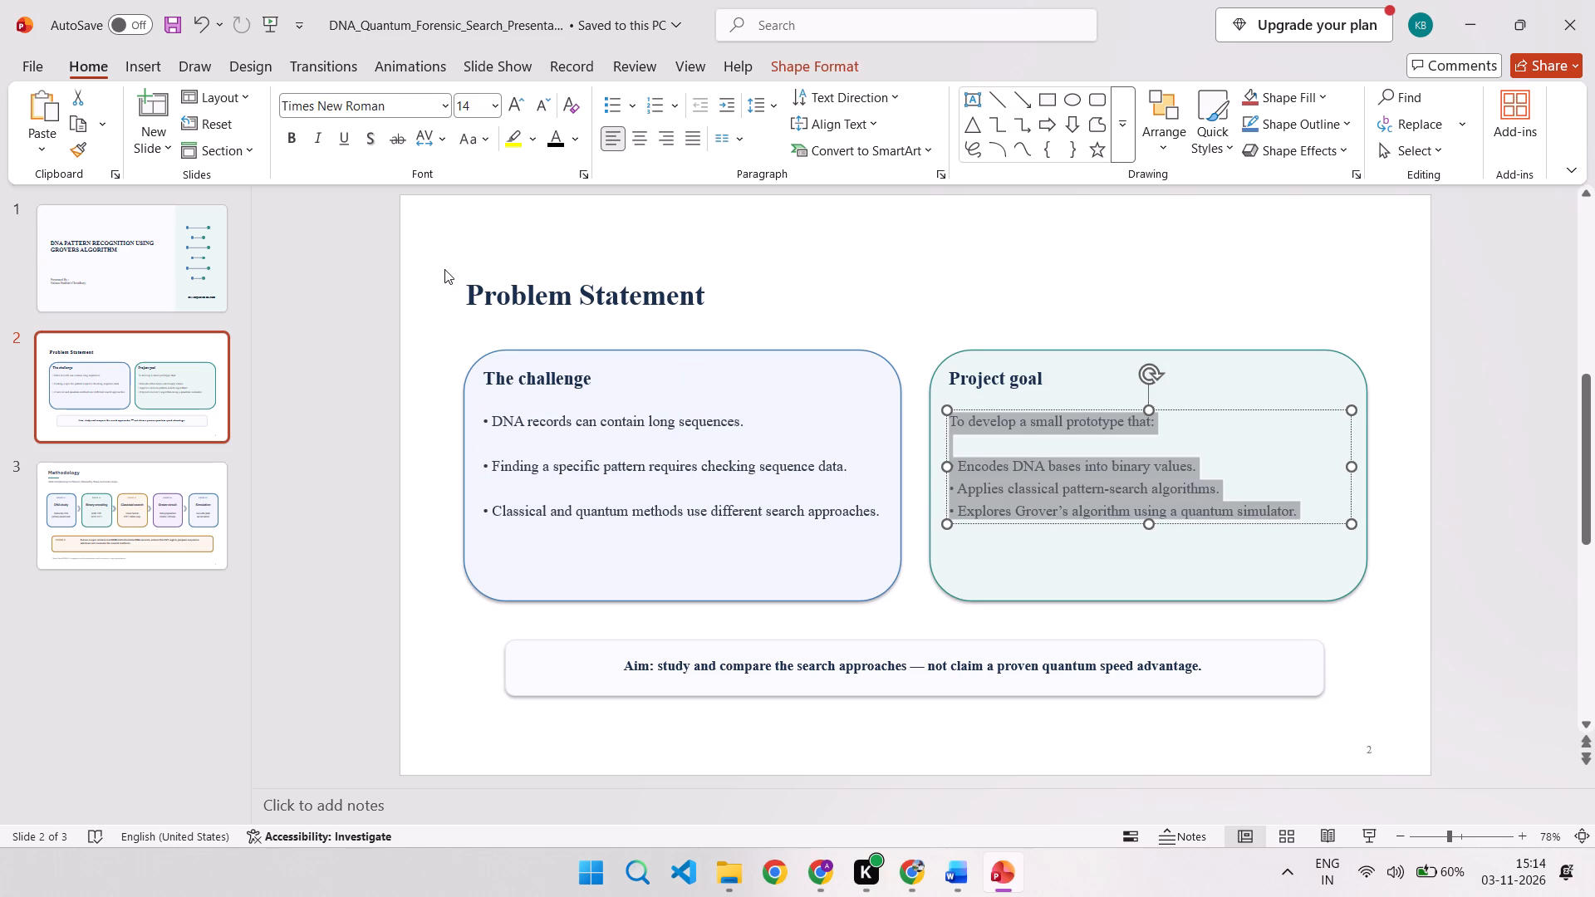
pyautogui.doubleClick(513, 100)
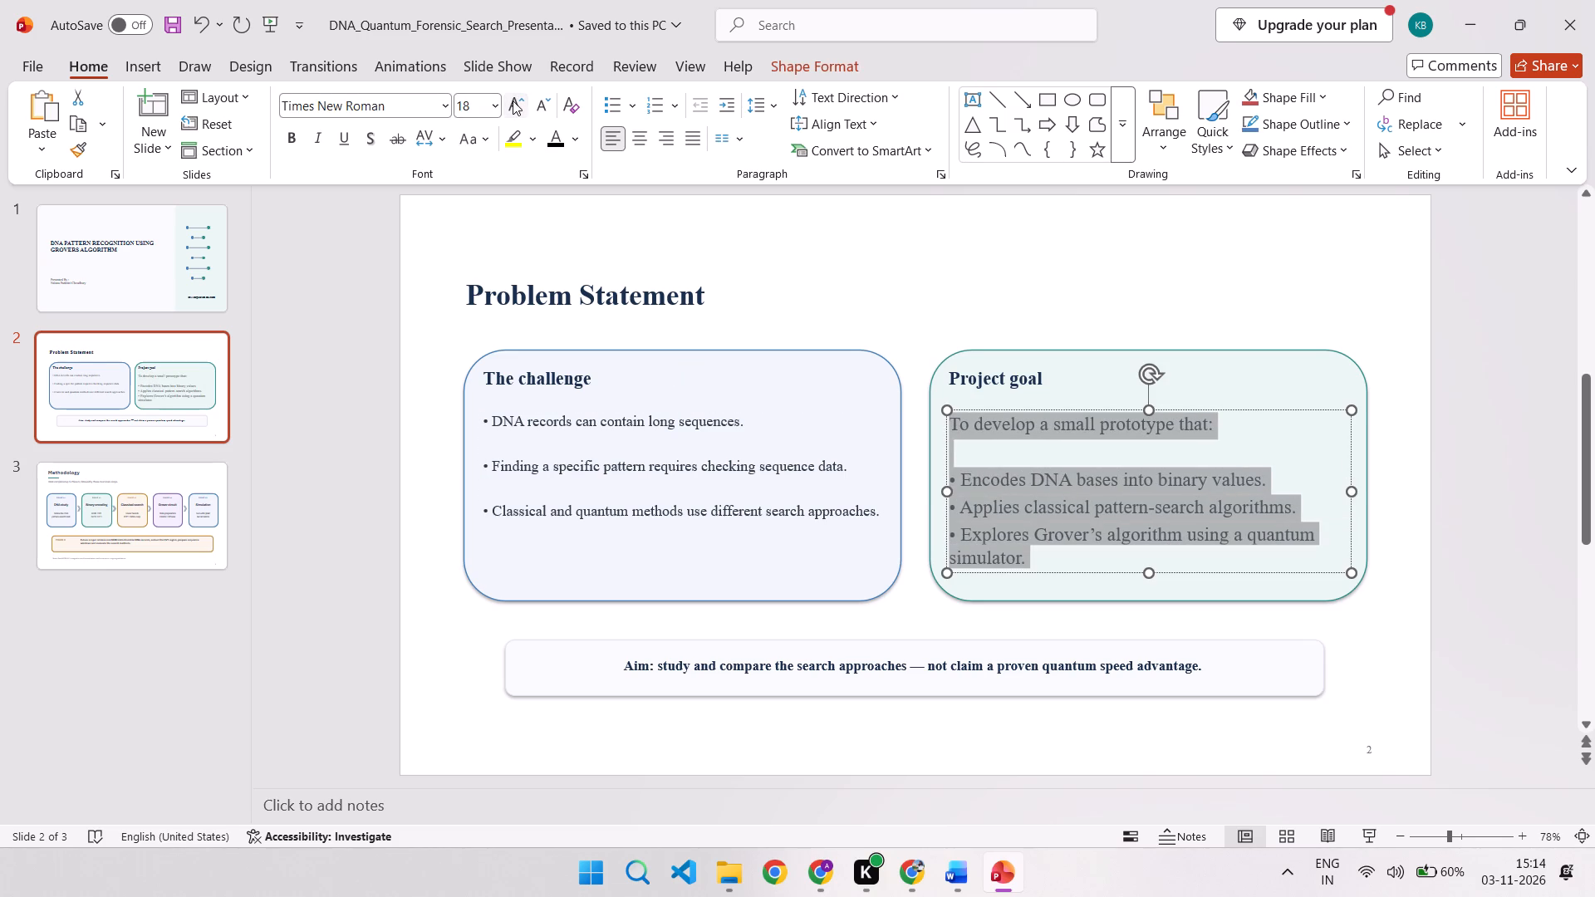
pyautogui.click(524, 432)
pyautogui.hotkey('ctrl', 'a')
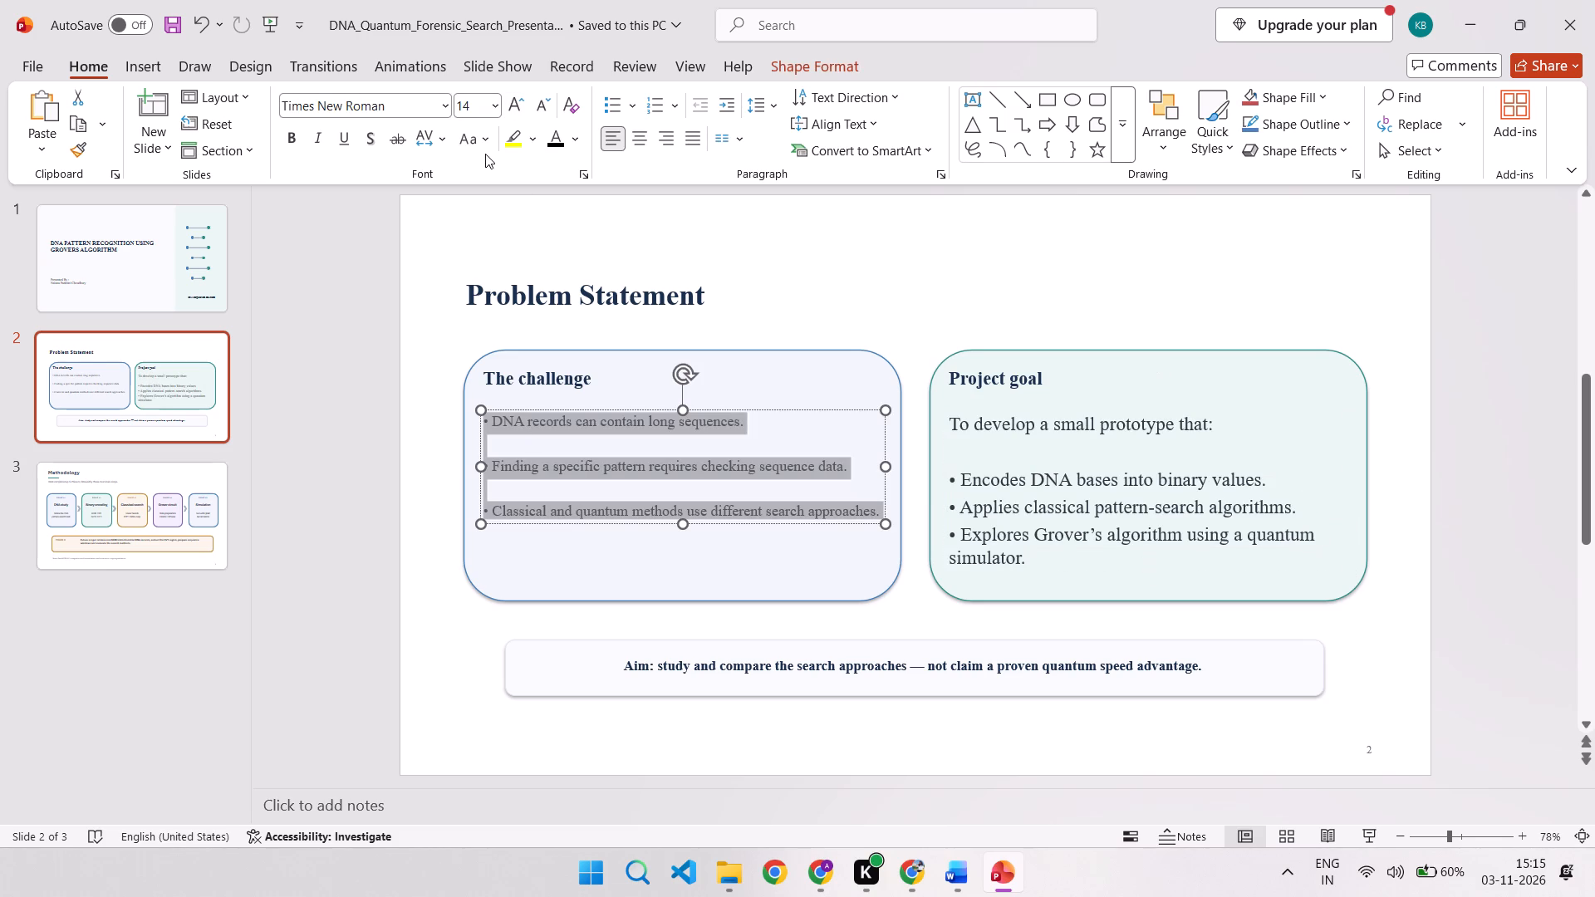
pyautogui.click(520, 99)
pyautogui.click(520, 99)
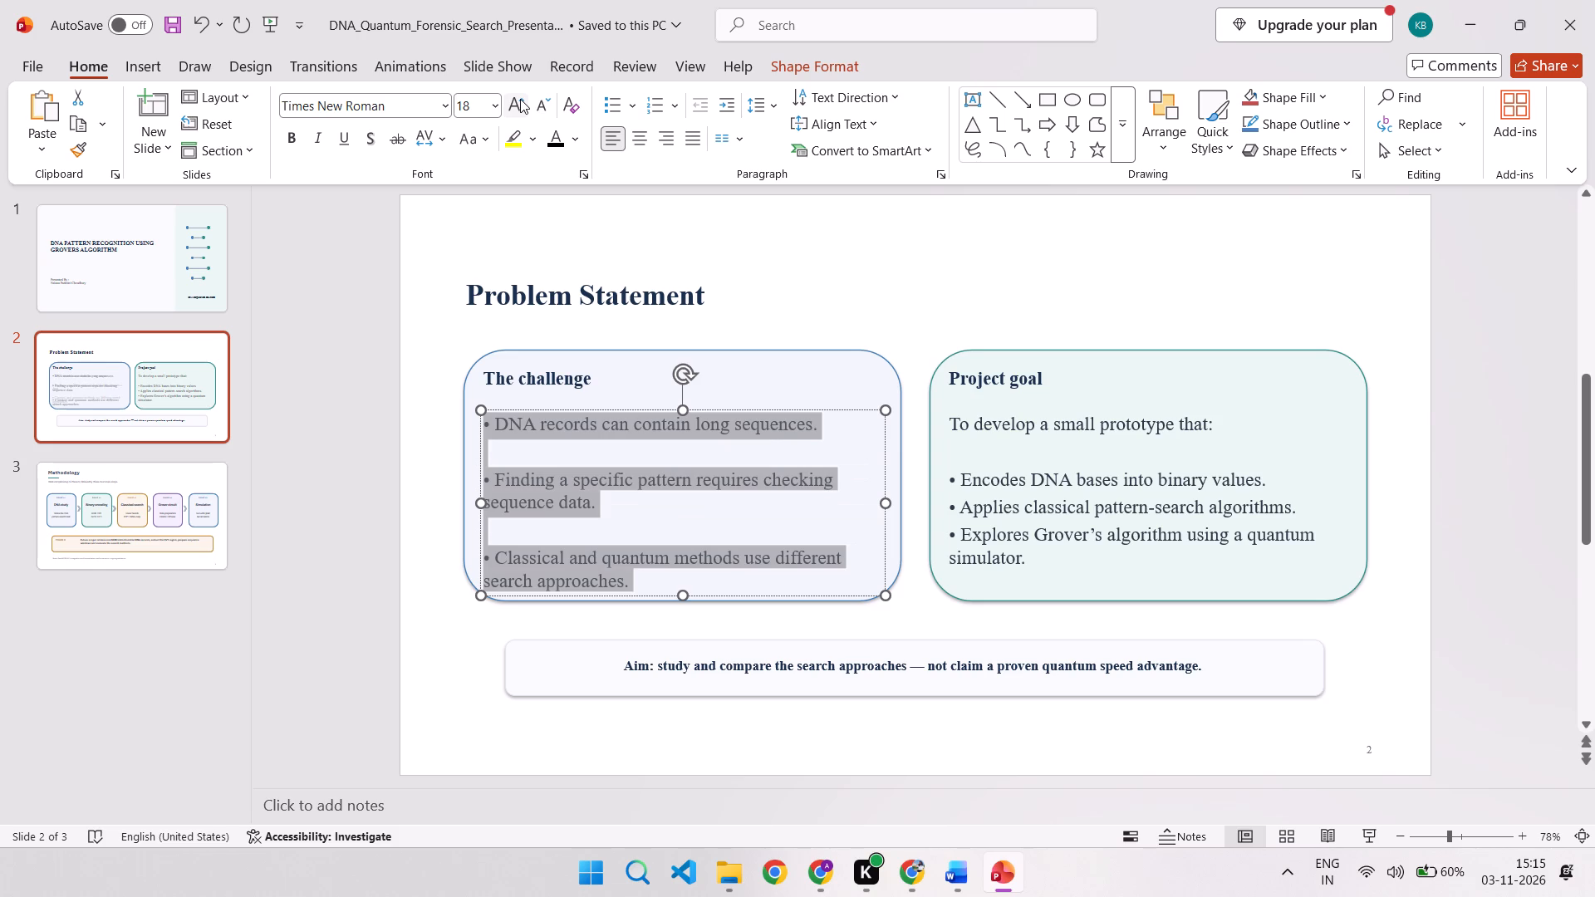
pyautogui.click(891, 309)
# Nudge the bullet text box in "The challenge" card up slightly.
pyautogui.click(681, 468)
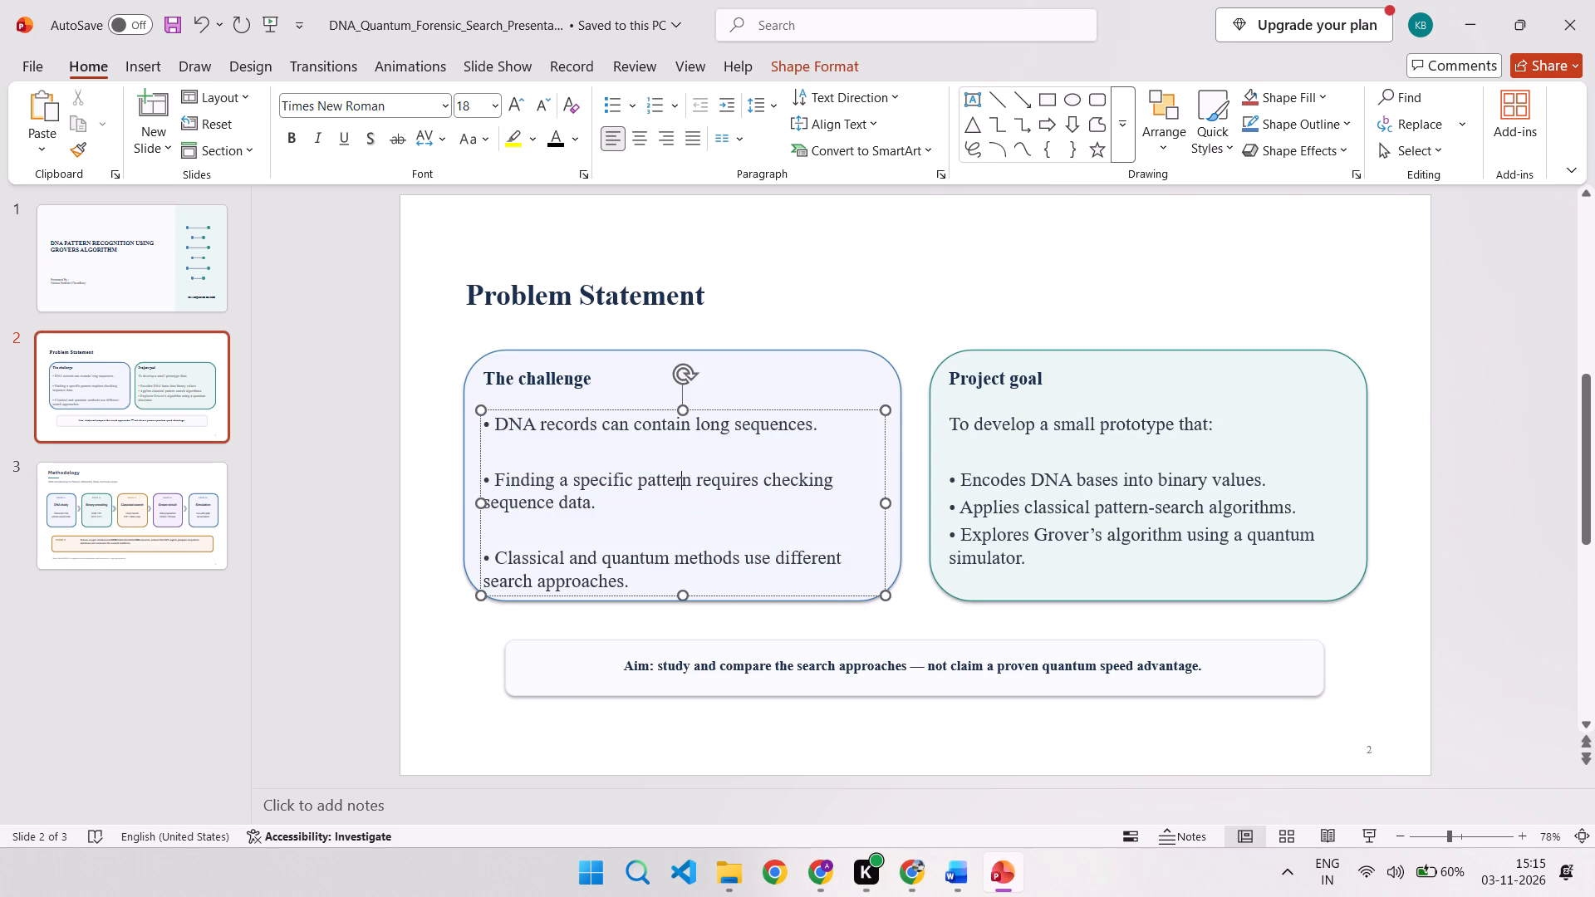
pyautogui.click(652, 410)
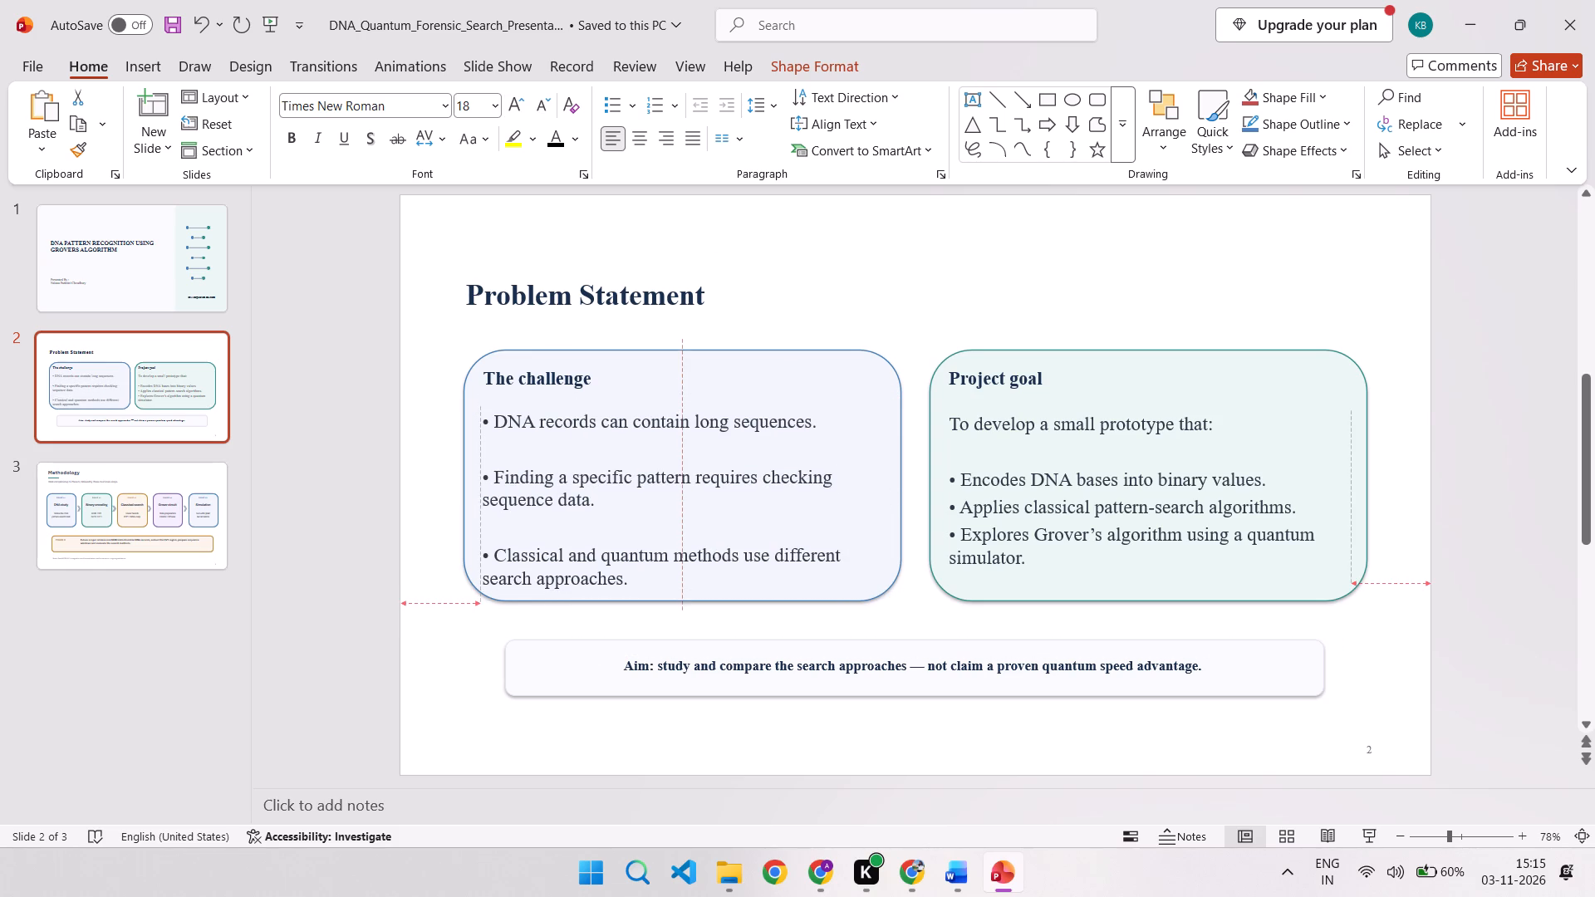
# Move the "The challenge" and "Project goal" headings down slightly in their cards, keeping both at the same height.
pyautogui.click(489, 376)
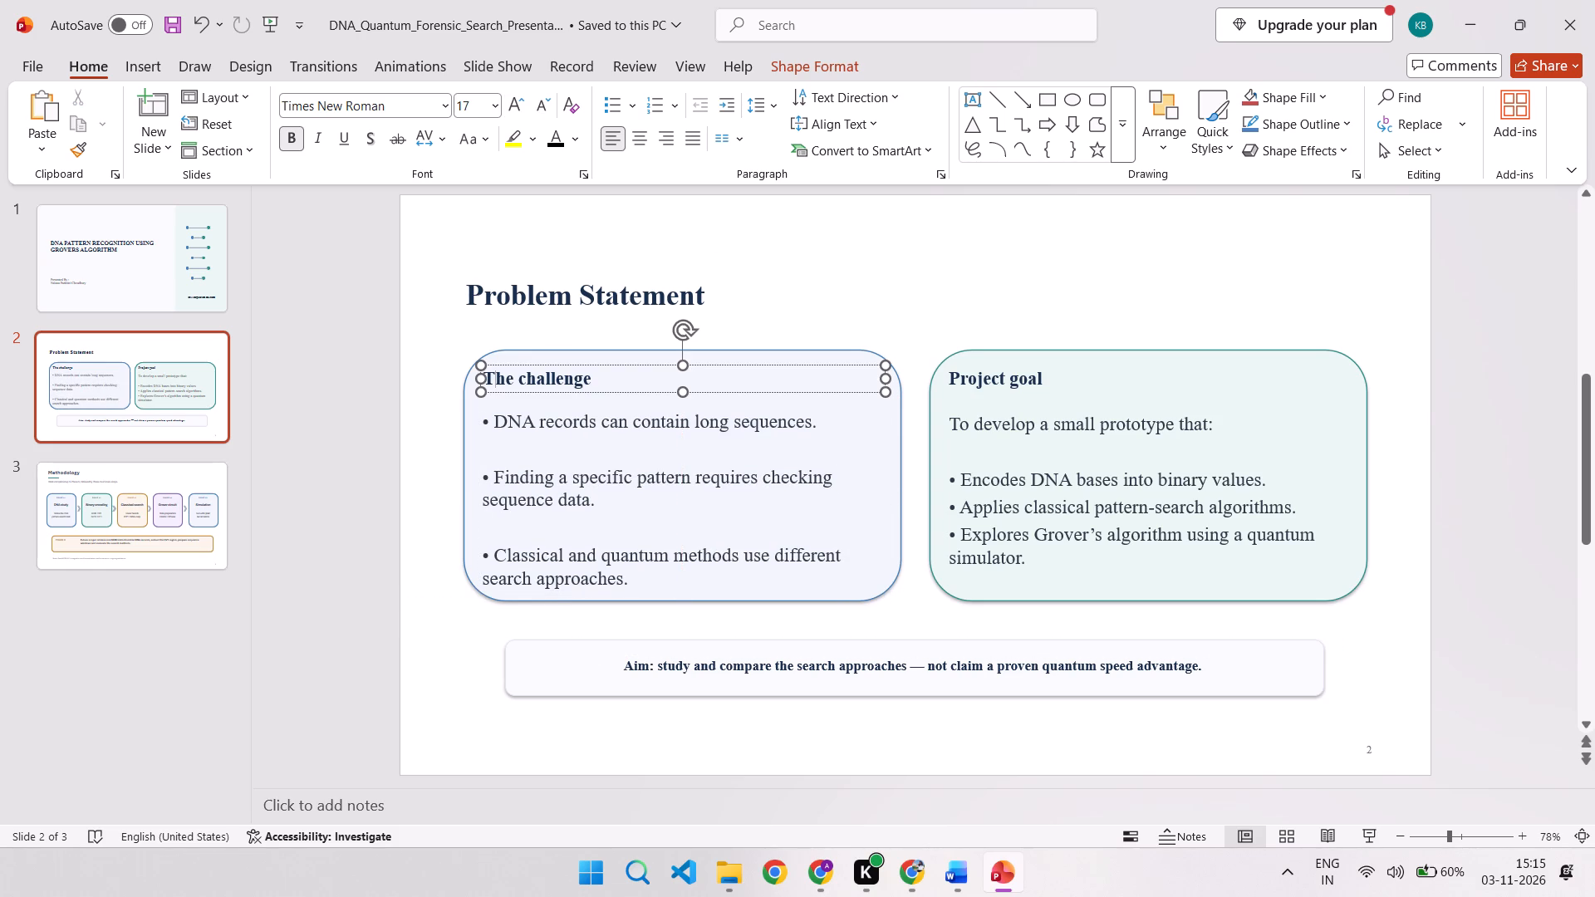
pyautogui.click(506, 365)
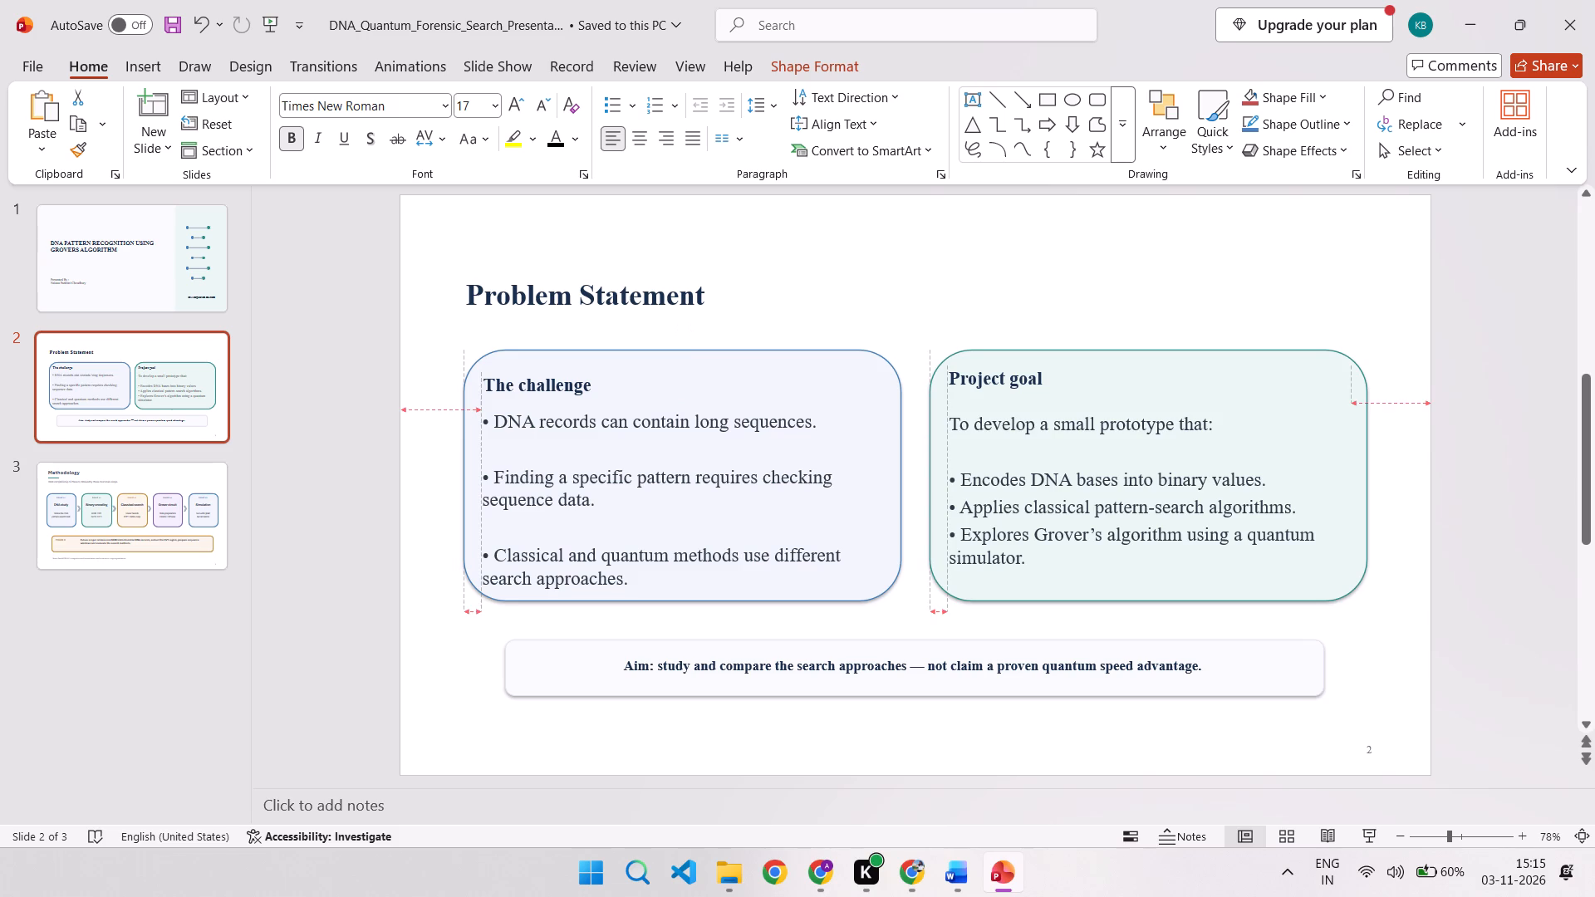
pyautogui.click(999, 365)
pyautogui.click(1001, 380)
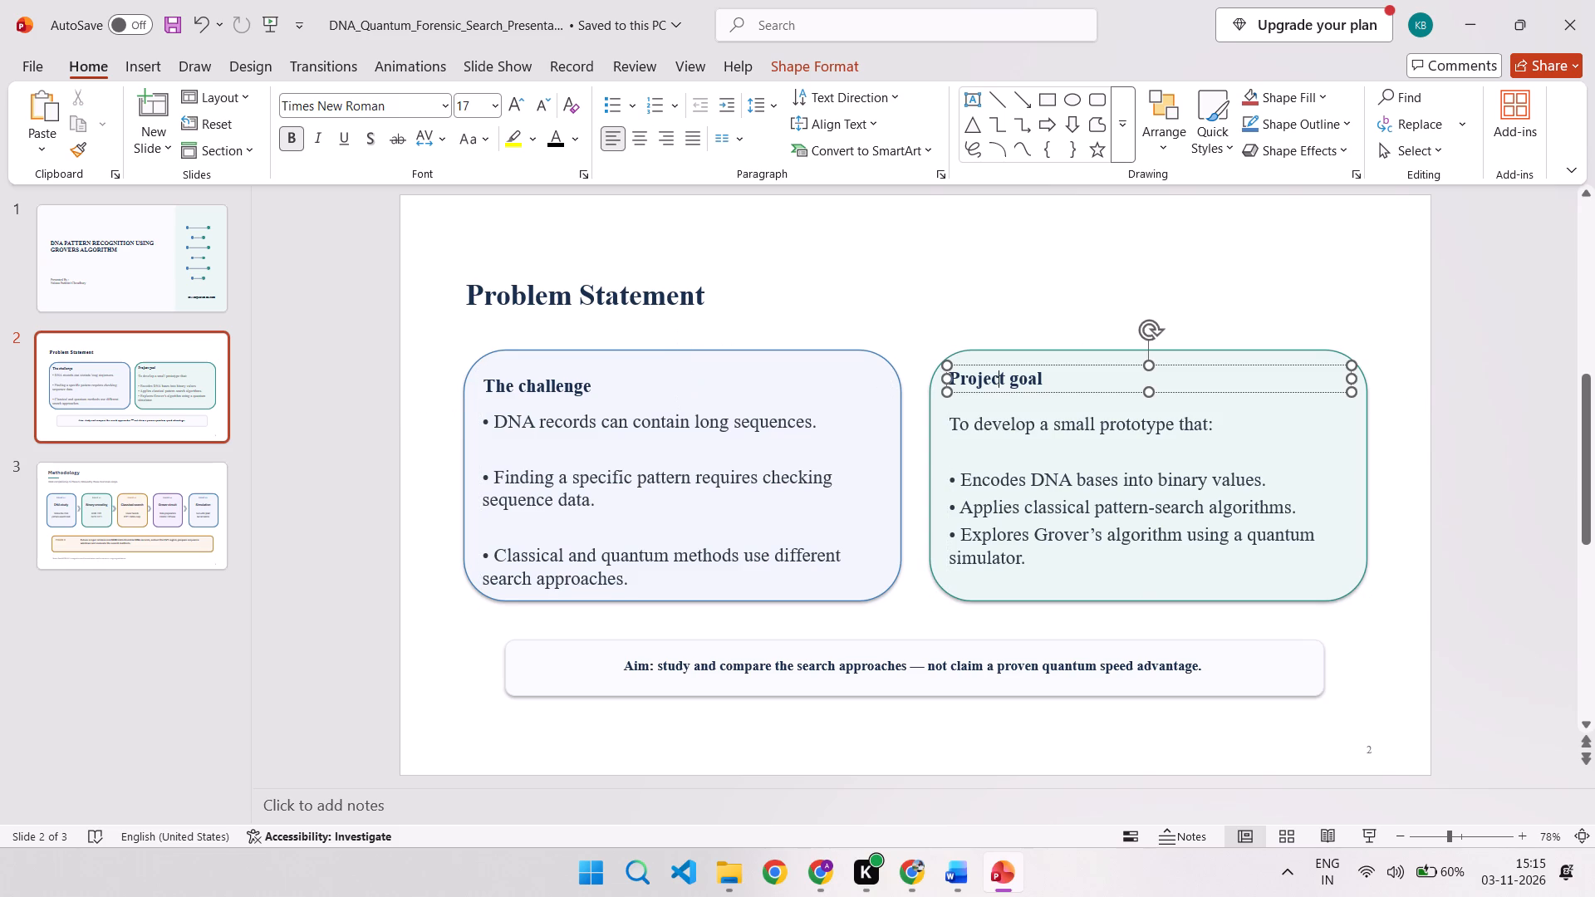
pyautogui.click(987, 362)
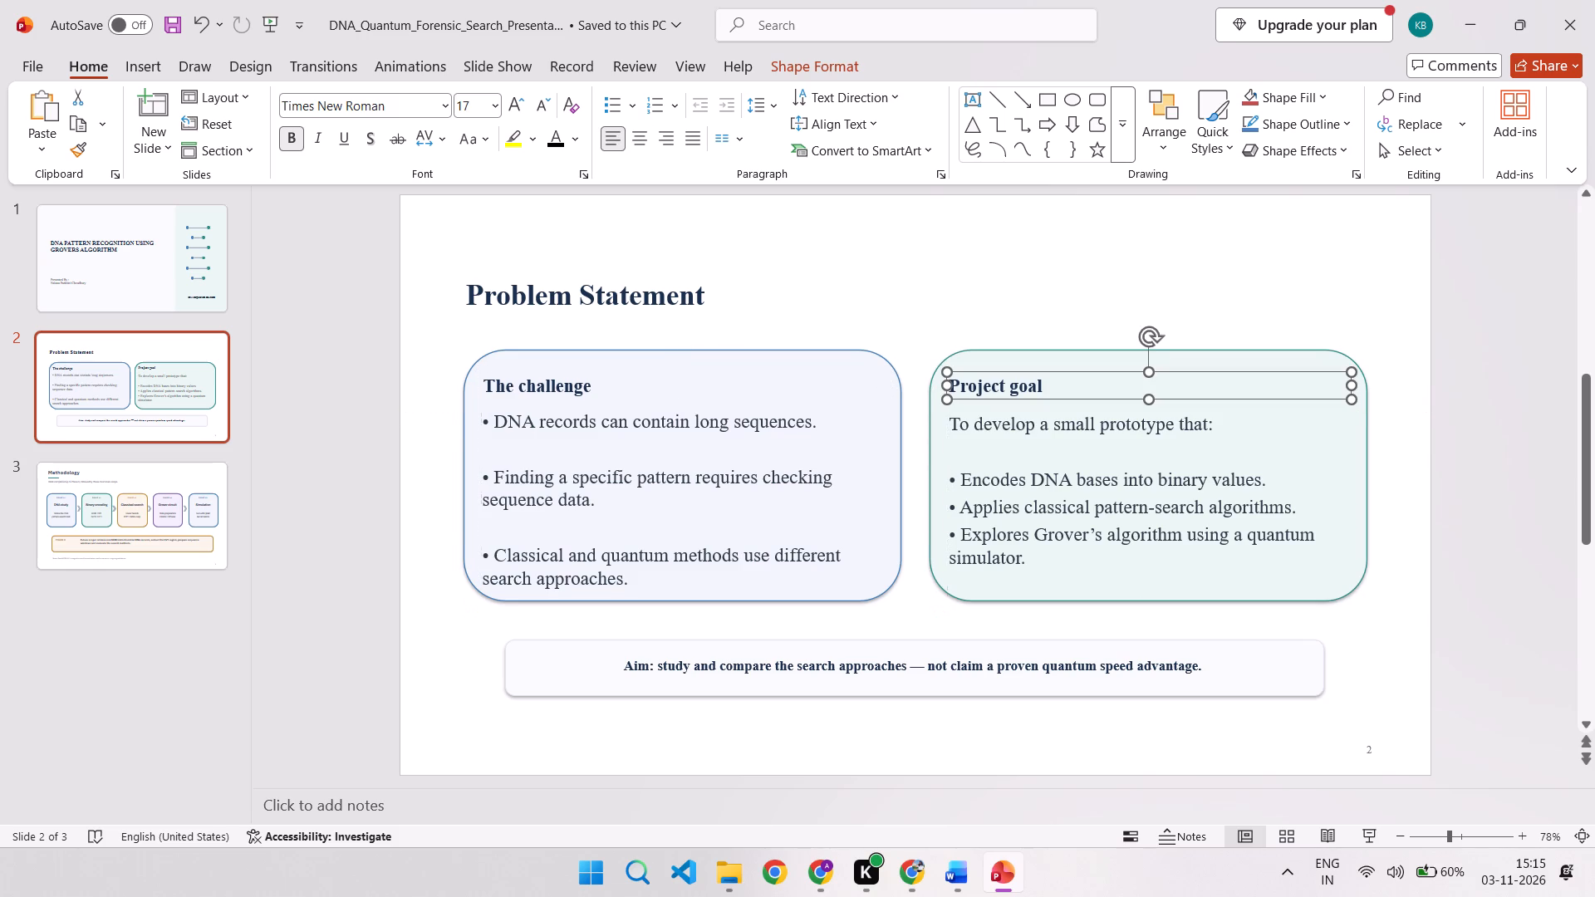
# Remove the two blank lines between the three bullets in "The challenge" card.
pyautogui.click(556, 455)
pyautogui.press('BackSpace')
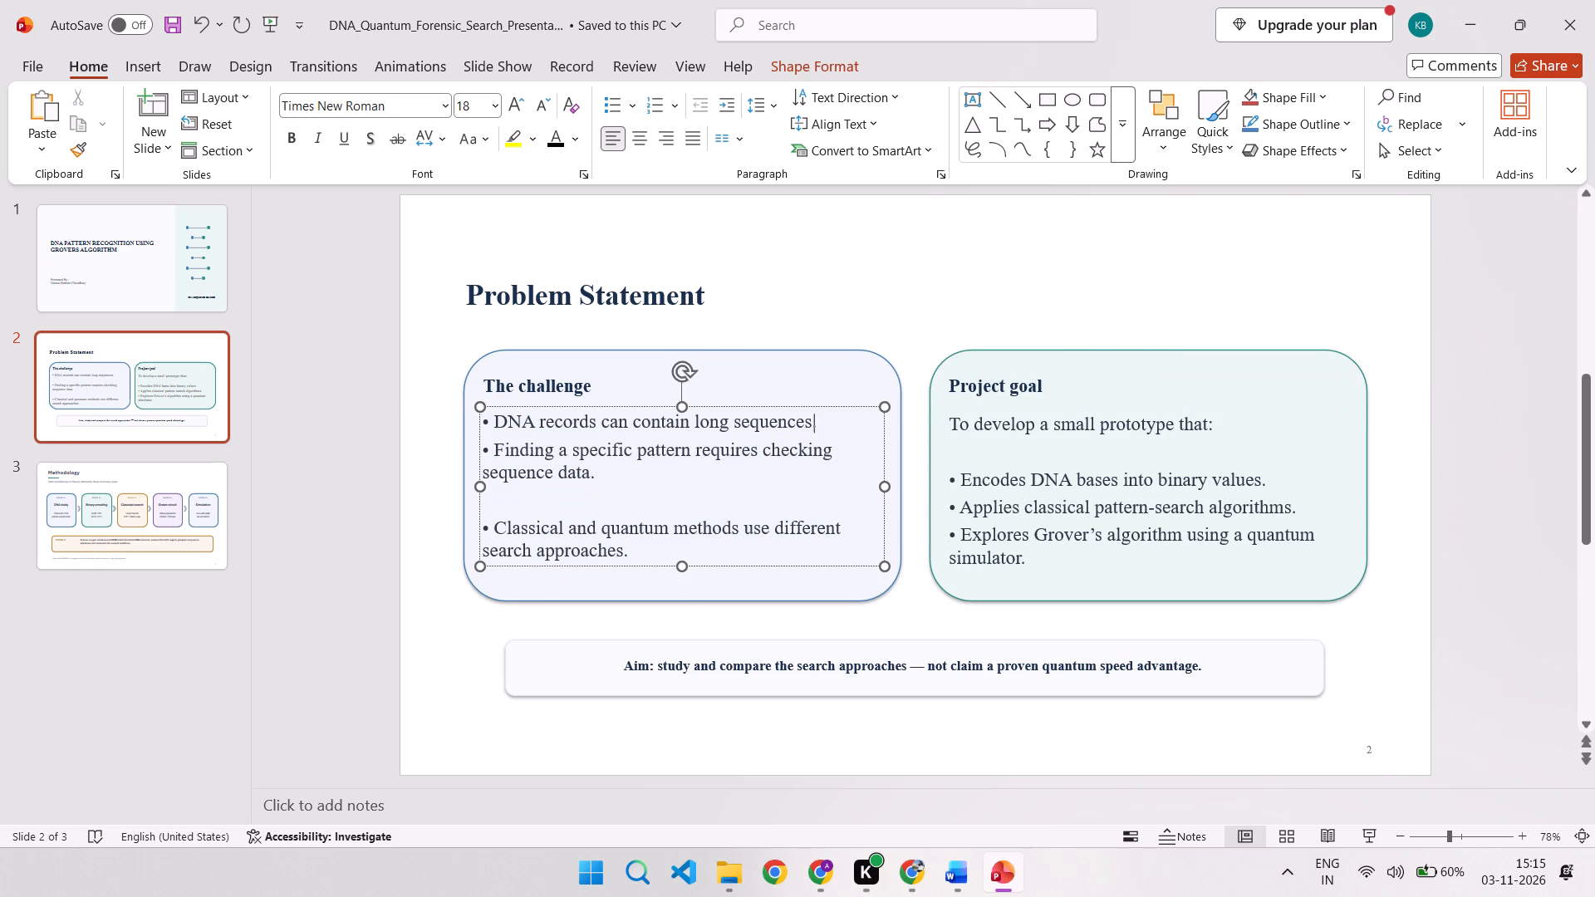
pyautogui.press('Down')
pyautogui.press('Down')
pyautogui.press('Down')
pyautogui.press('BackSpace')
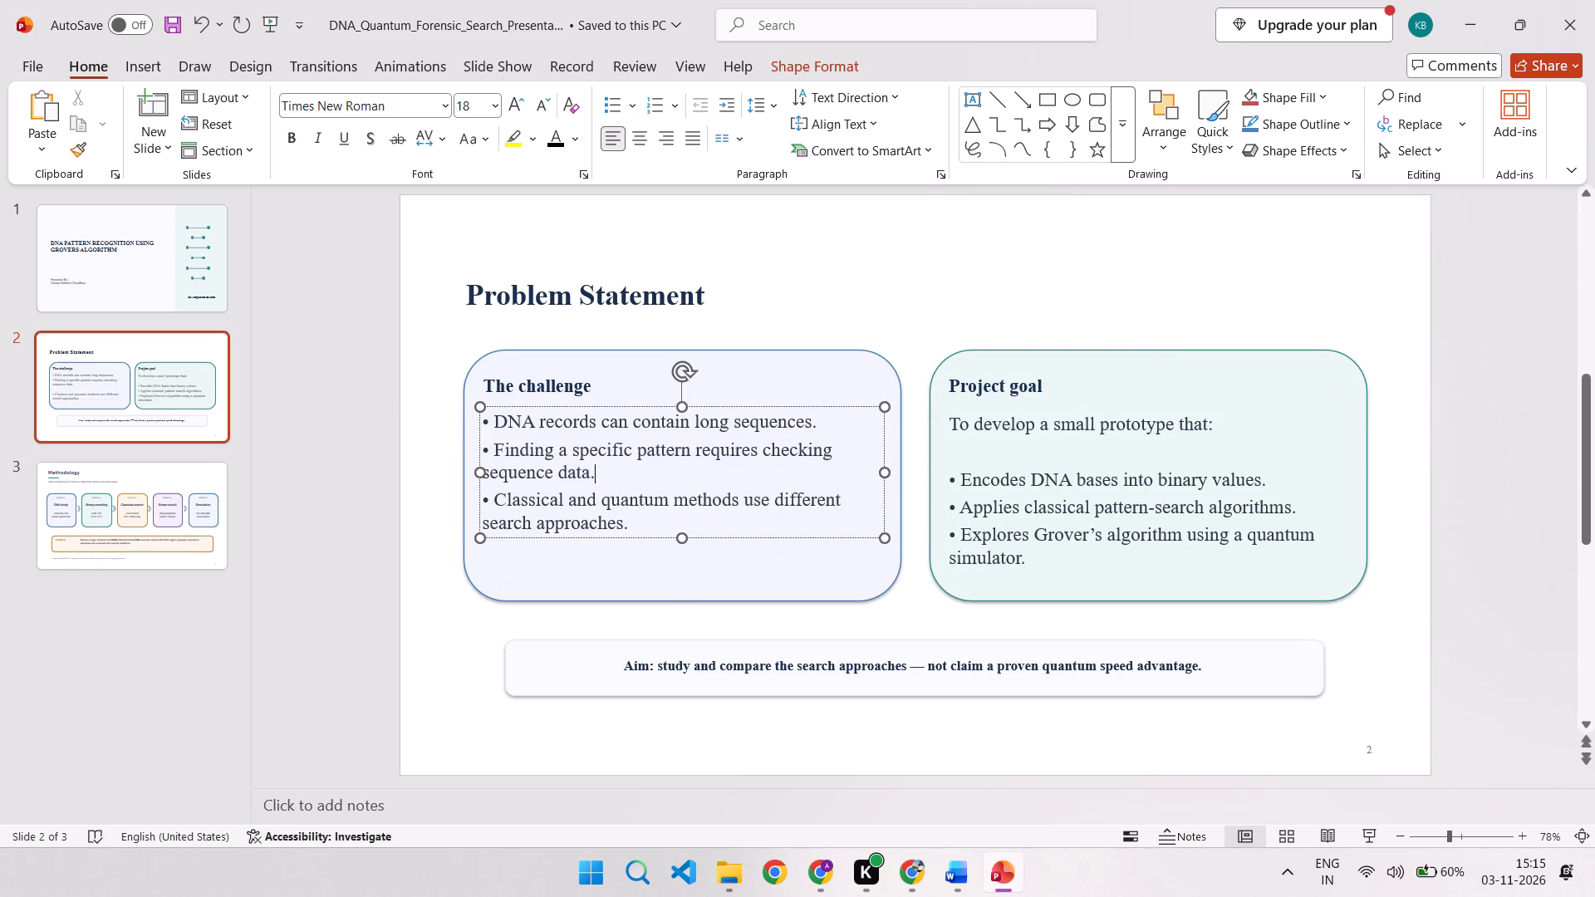
pyautogui.click(876, 262)
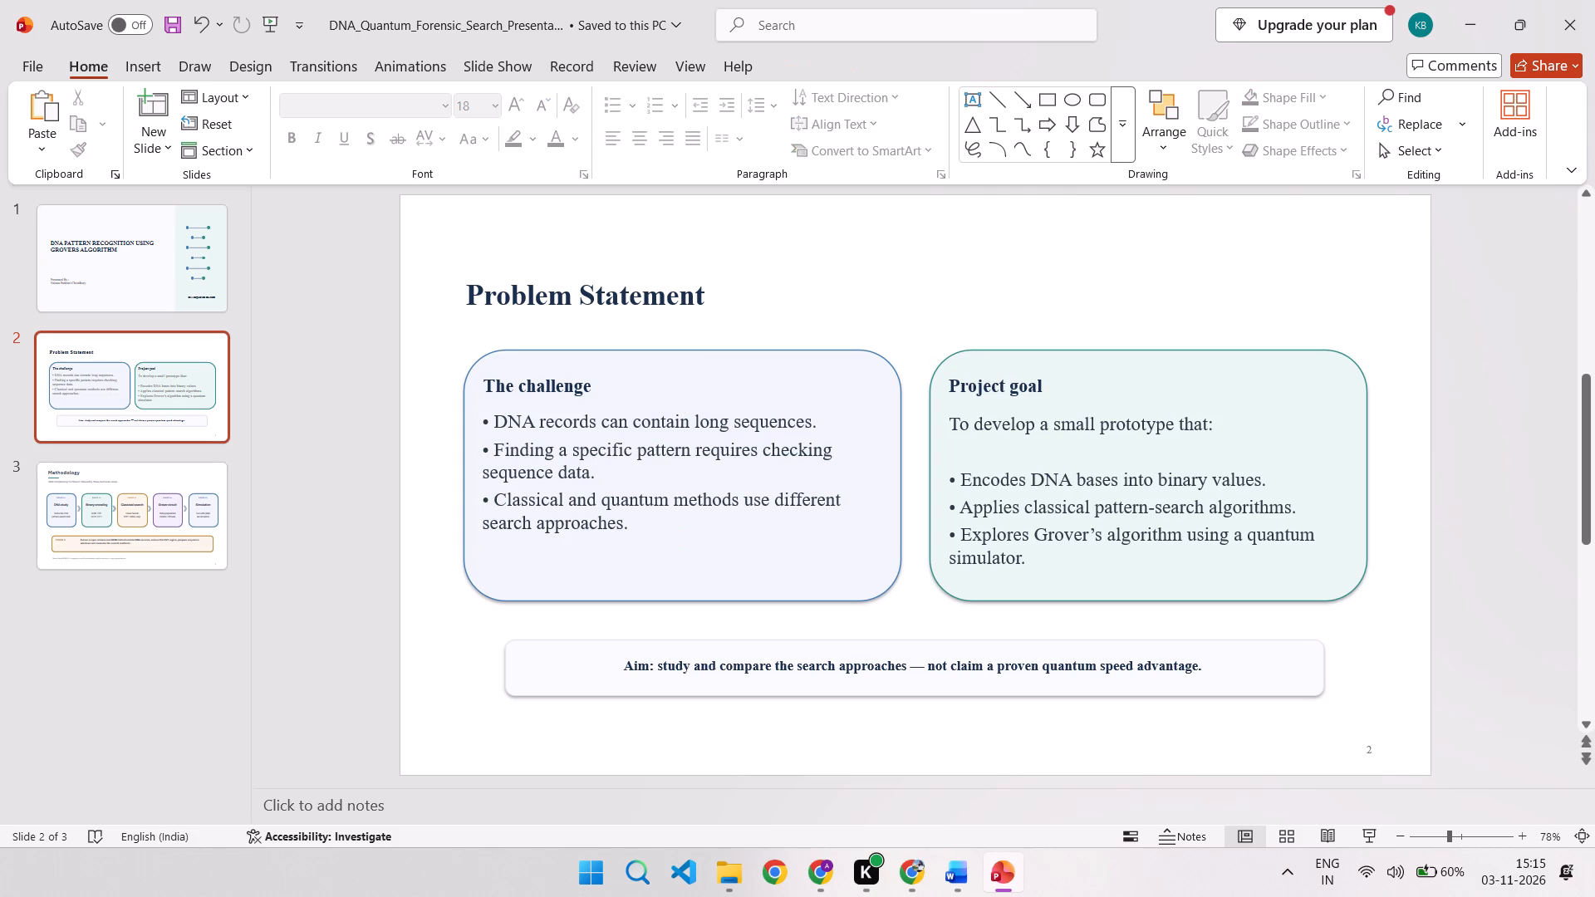
# Move the bullet text box in "The challenge" card down slightly to leave a gap below its heading.
pyautogui.click(542, 444)
pyautogui.moveTo(621, 406); pyautogui.dragTo(621, 408)
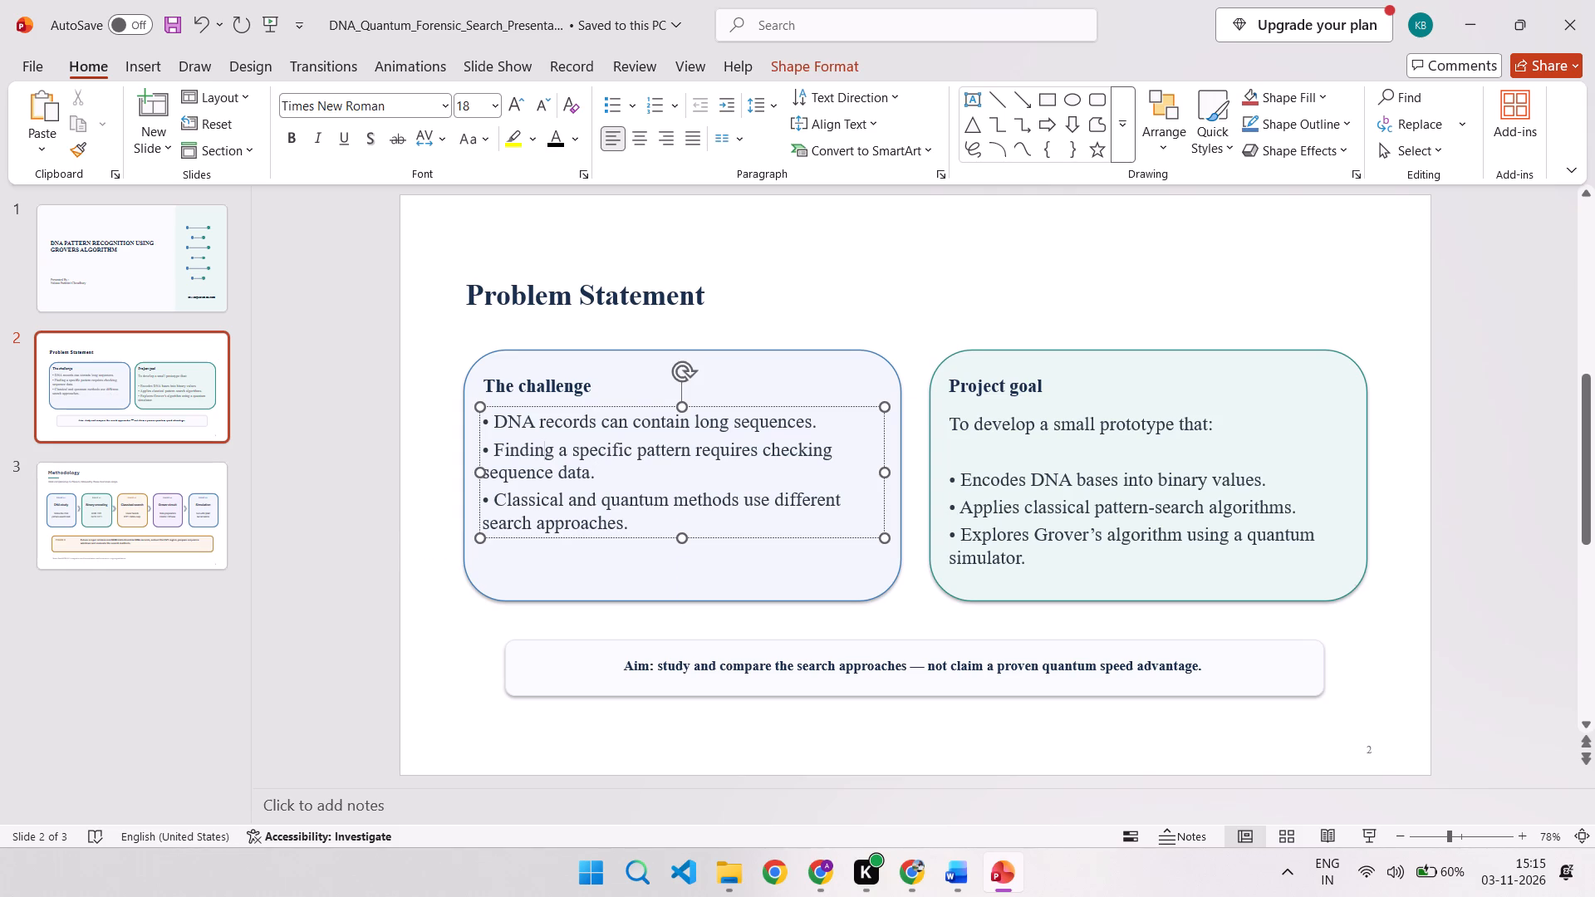
pyautogui.moveTo(621, 408); pyautogui.dragTo(621, 414)
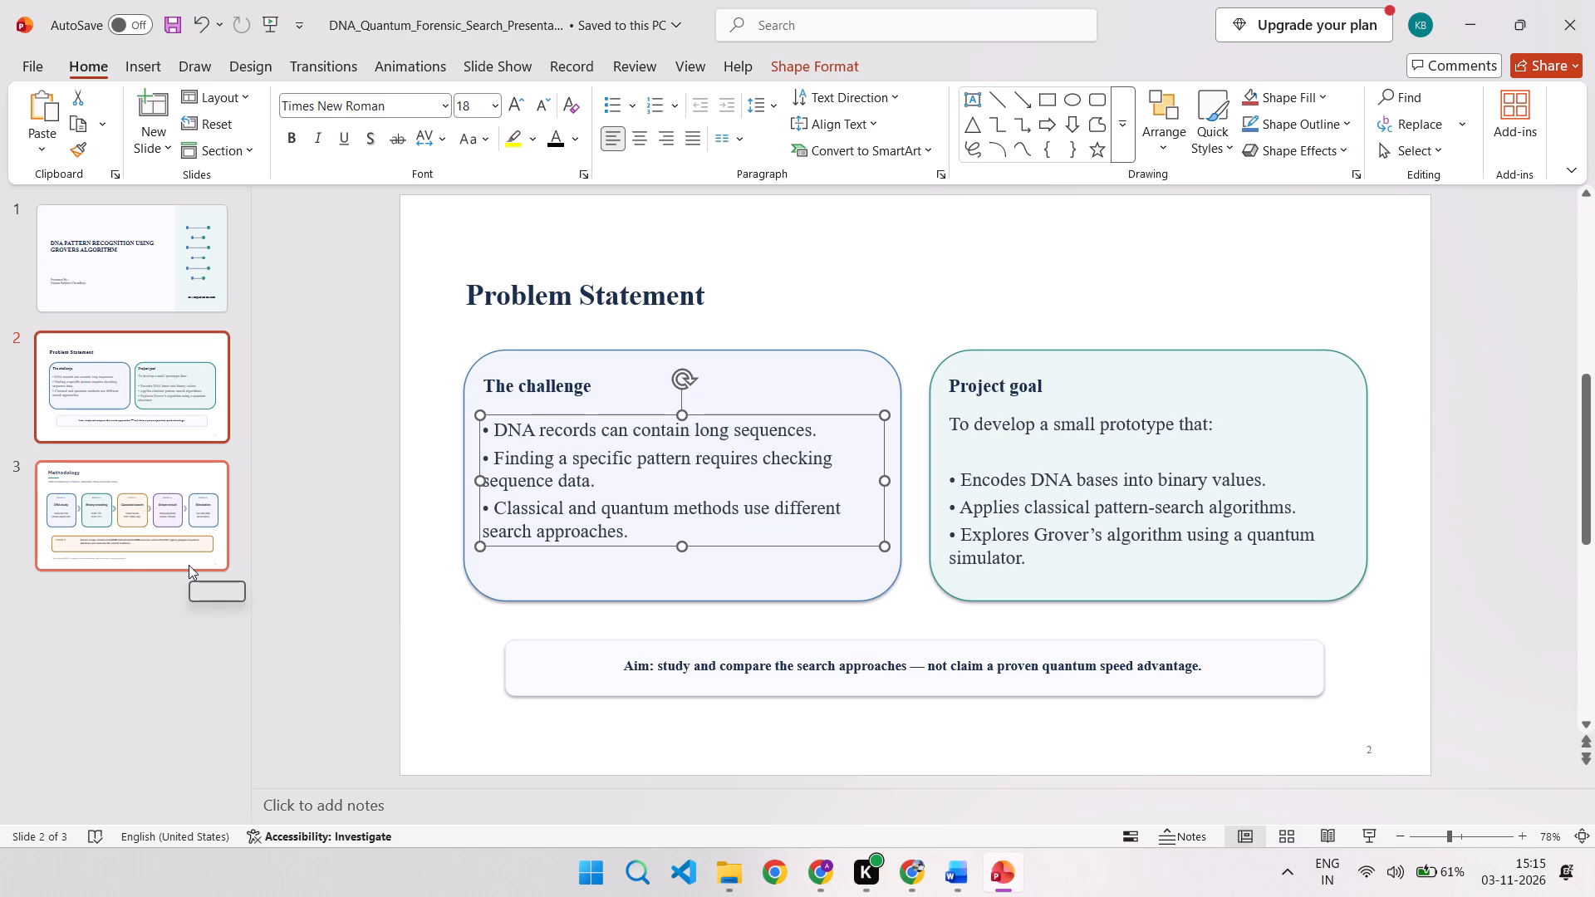
# Replace "using a quantum simulator." in the last "Project goal" bullet with "for speed advantage".
pyautogui.click(1027, 560)
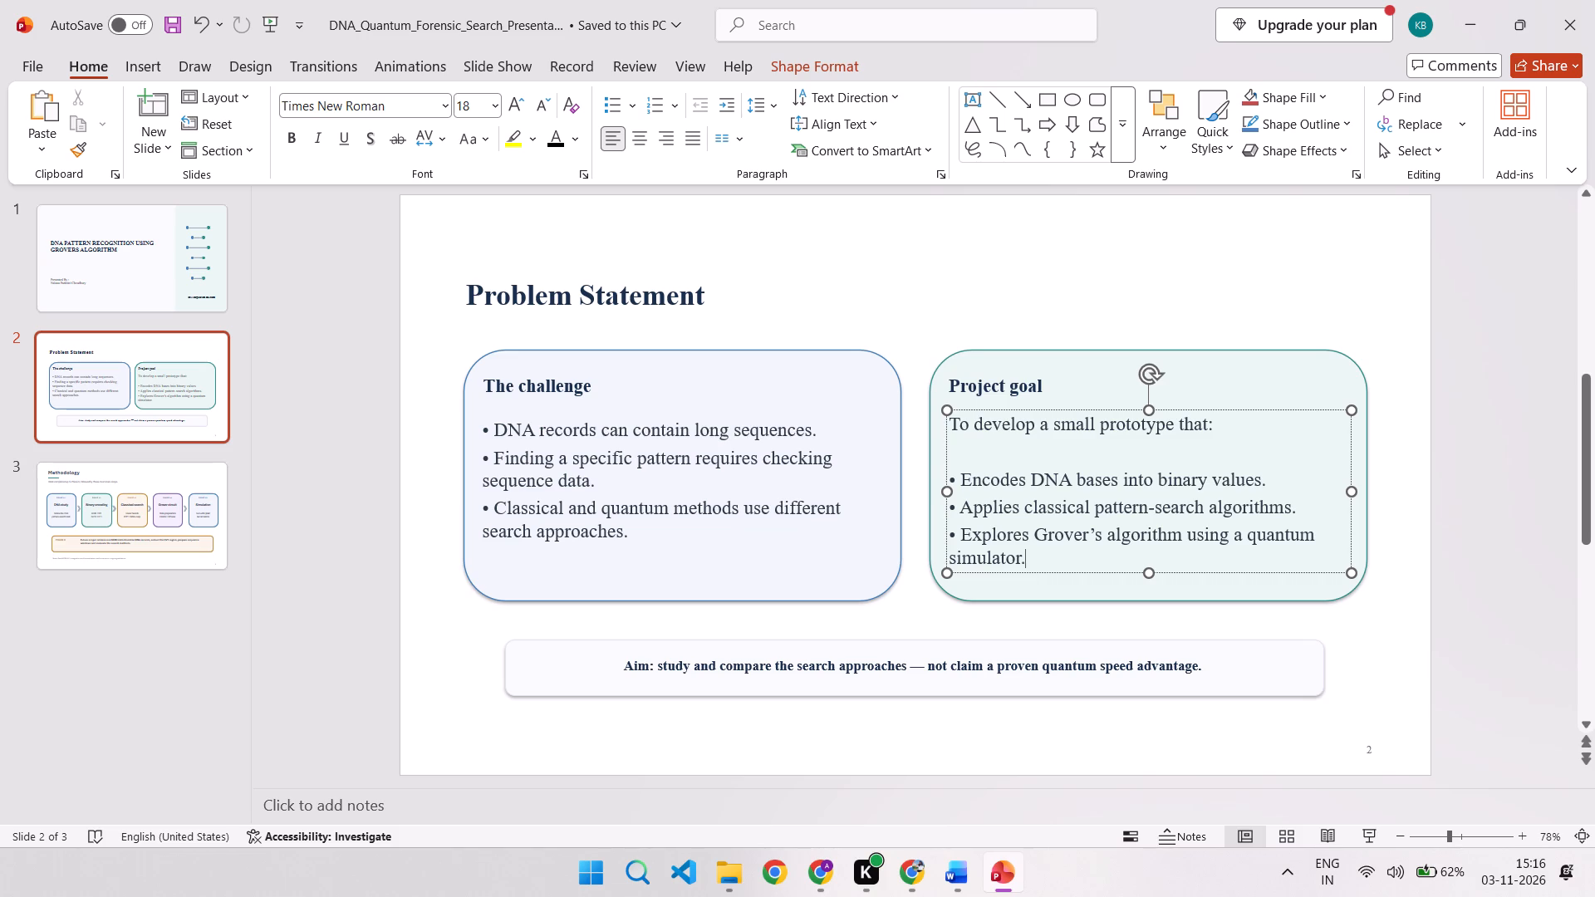
pyautogui.moveTo(1048, 531); pyautogui.dragTo(1150, 536)
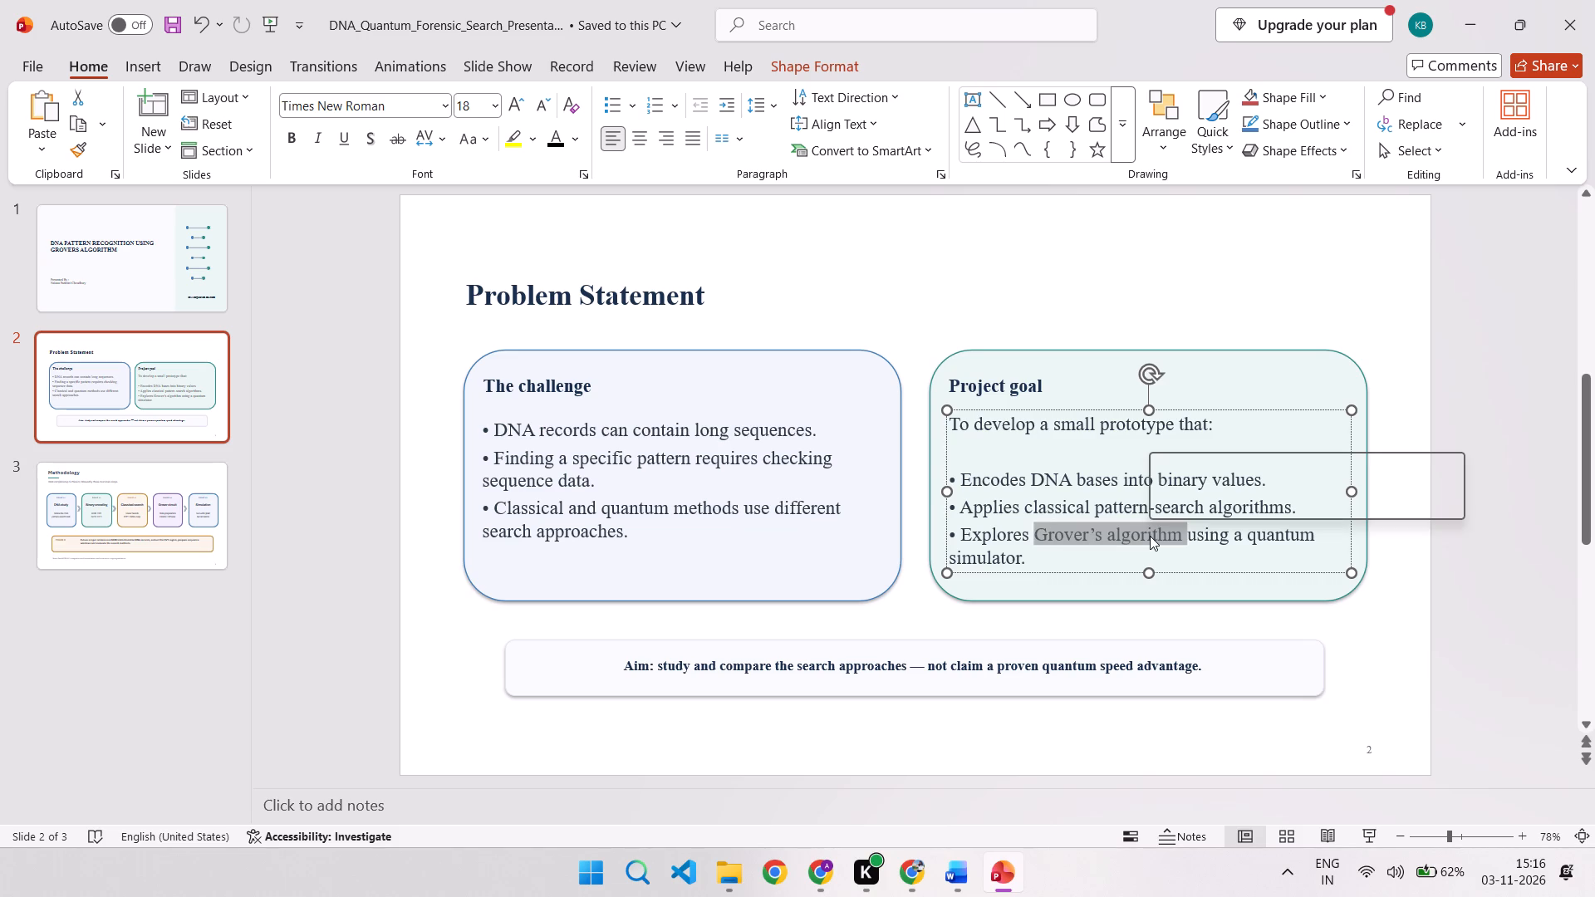
pyautogui.click(1122, 549)
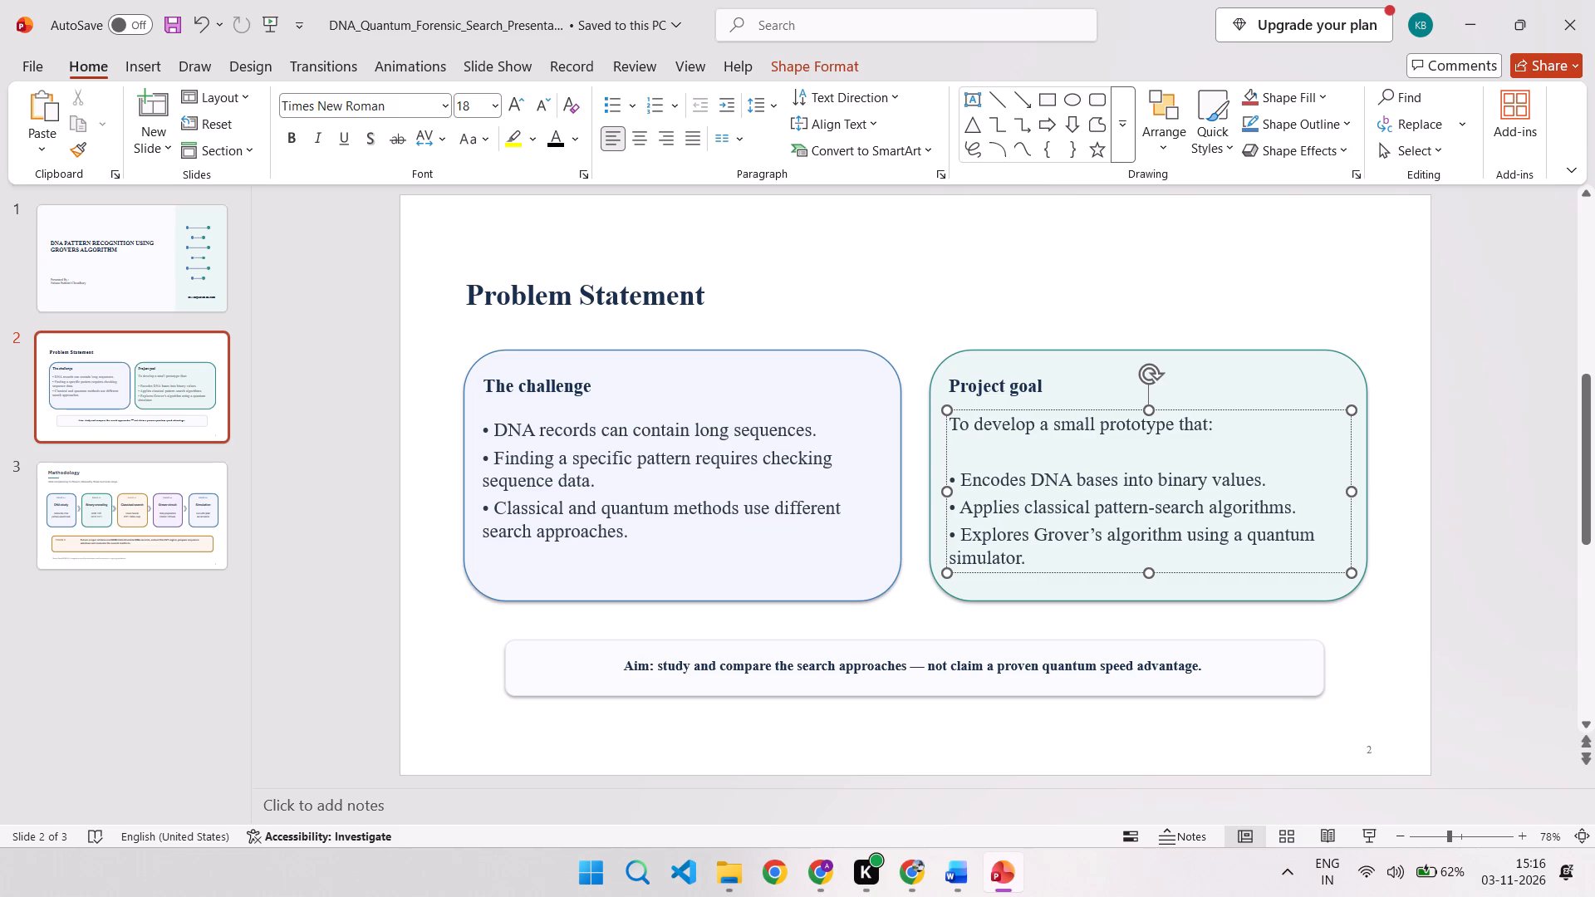
pyautogui.moveTo(1187, 532); pyautogui.dragTo(1195, 554)
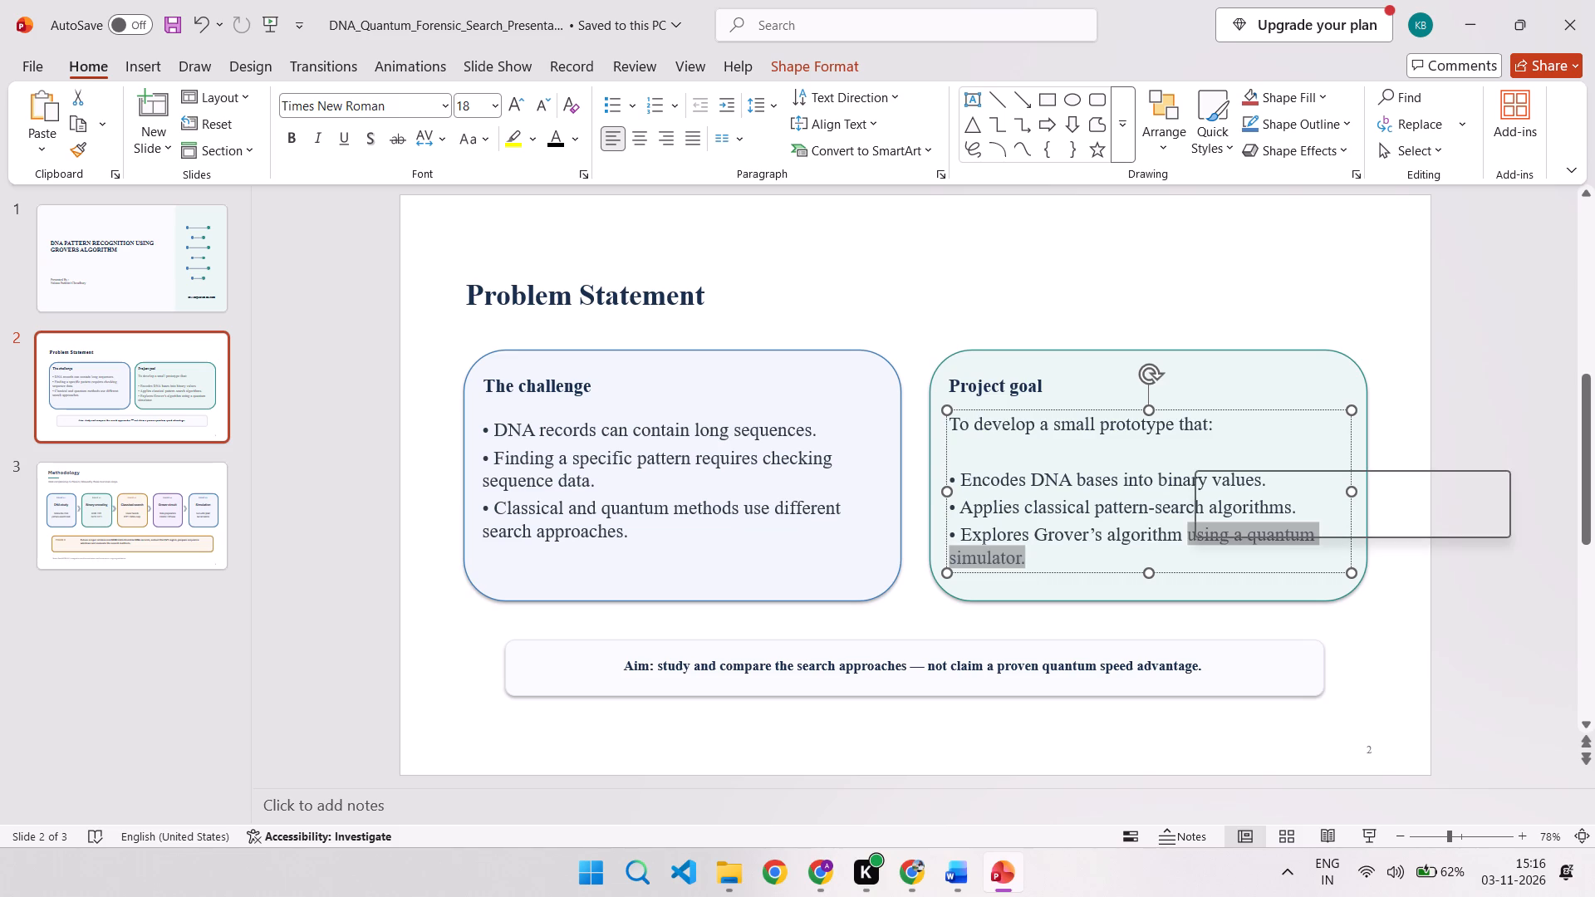
pyautogui.press('BackSpace')
pyautogui.press('space')
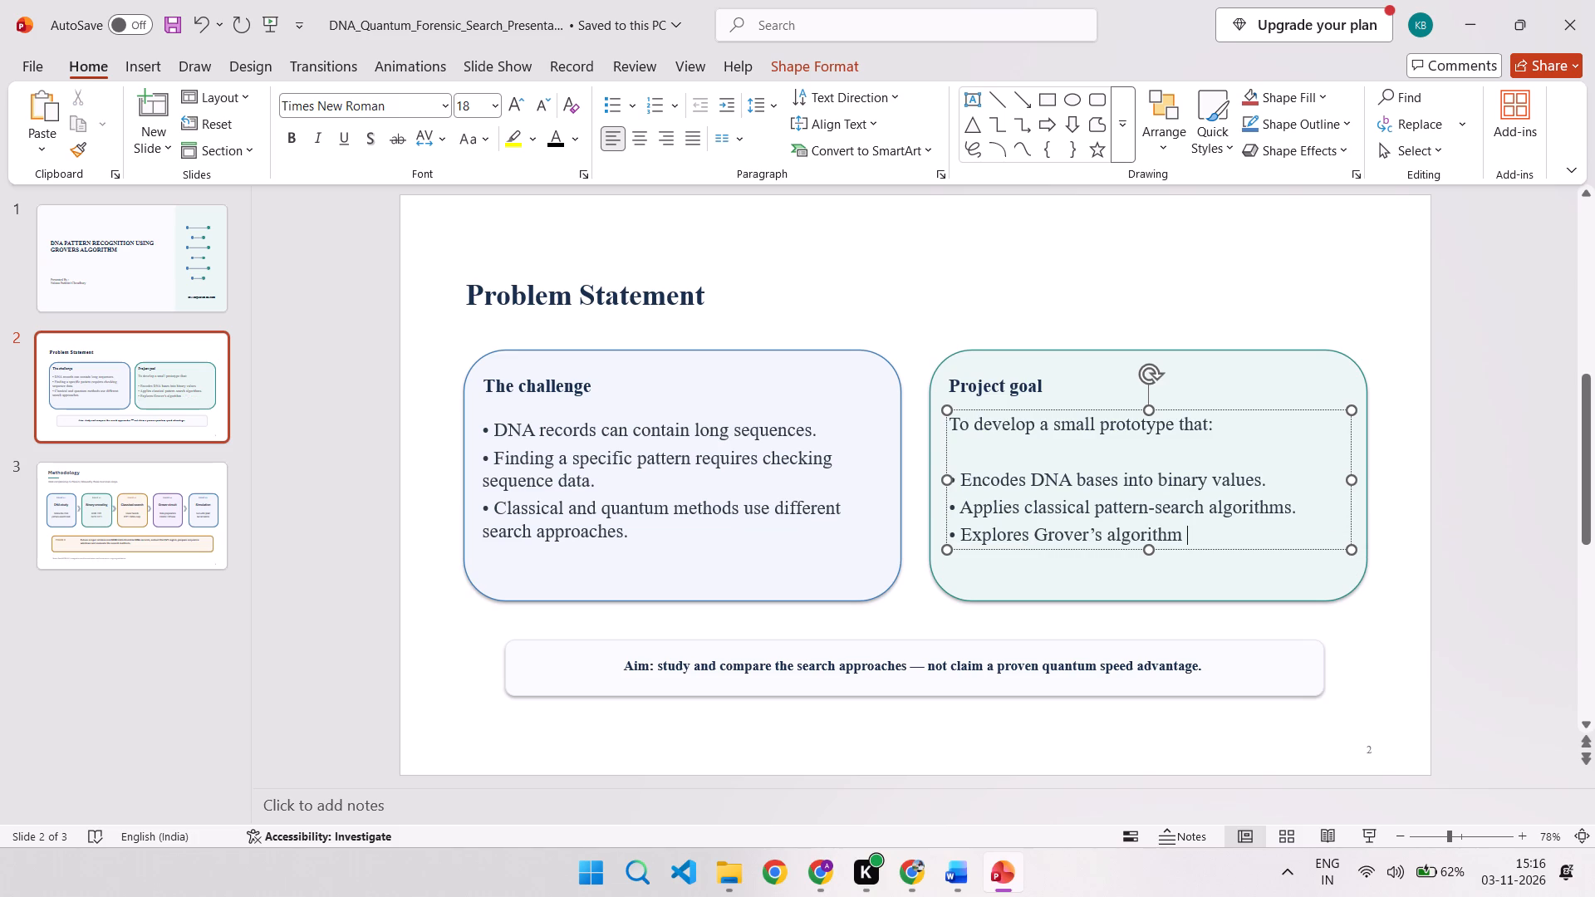
pyautogui.write('for')
pyautogui.press('space')
pyautogui.write('speed adavantage')
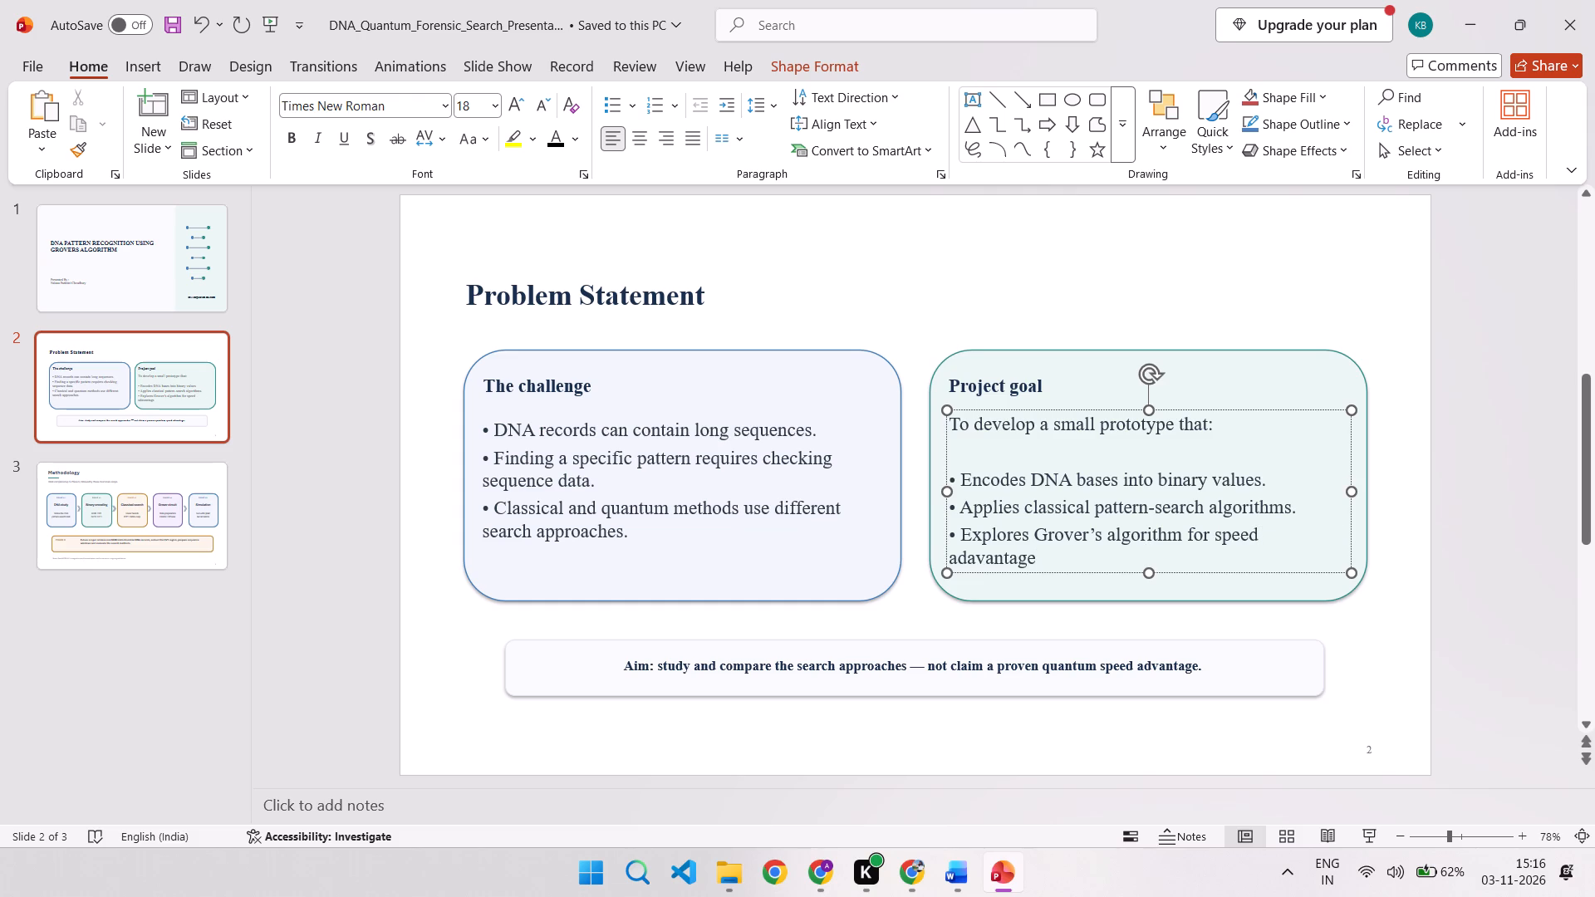
pyautogui.click(974, 562)
pyautogui.press('BackSpace')
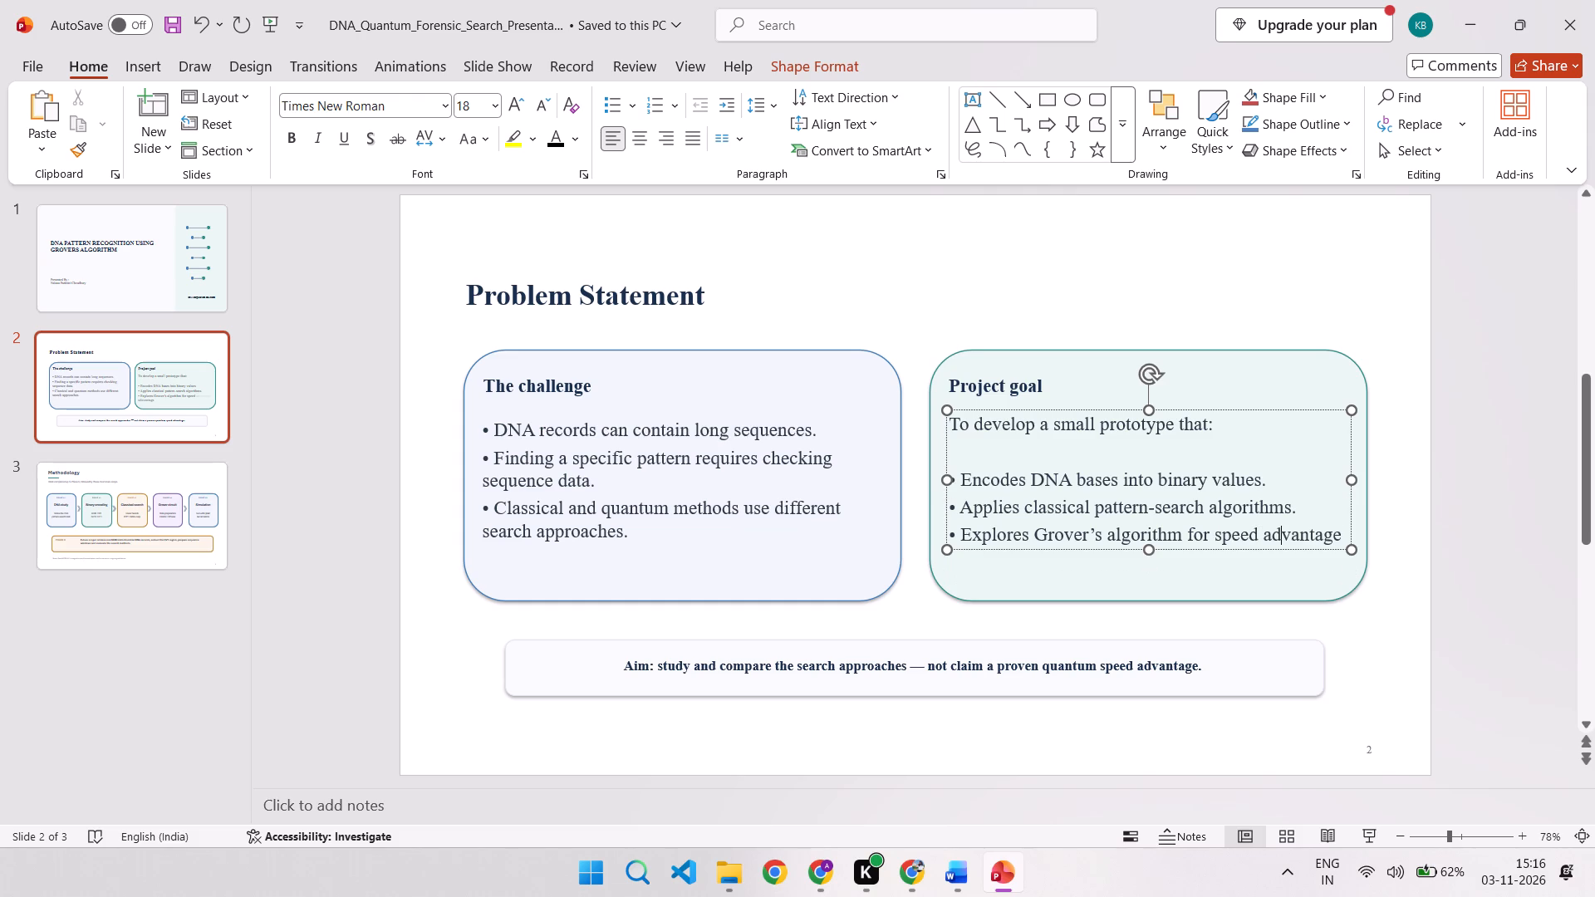
# Delete the rounded box below the two cards along with its "Aim: study and compare the search approaches" text.
pyautogui.click(861, 653)
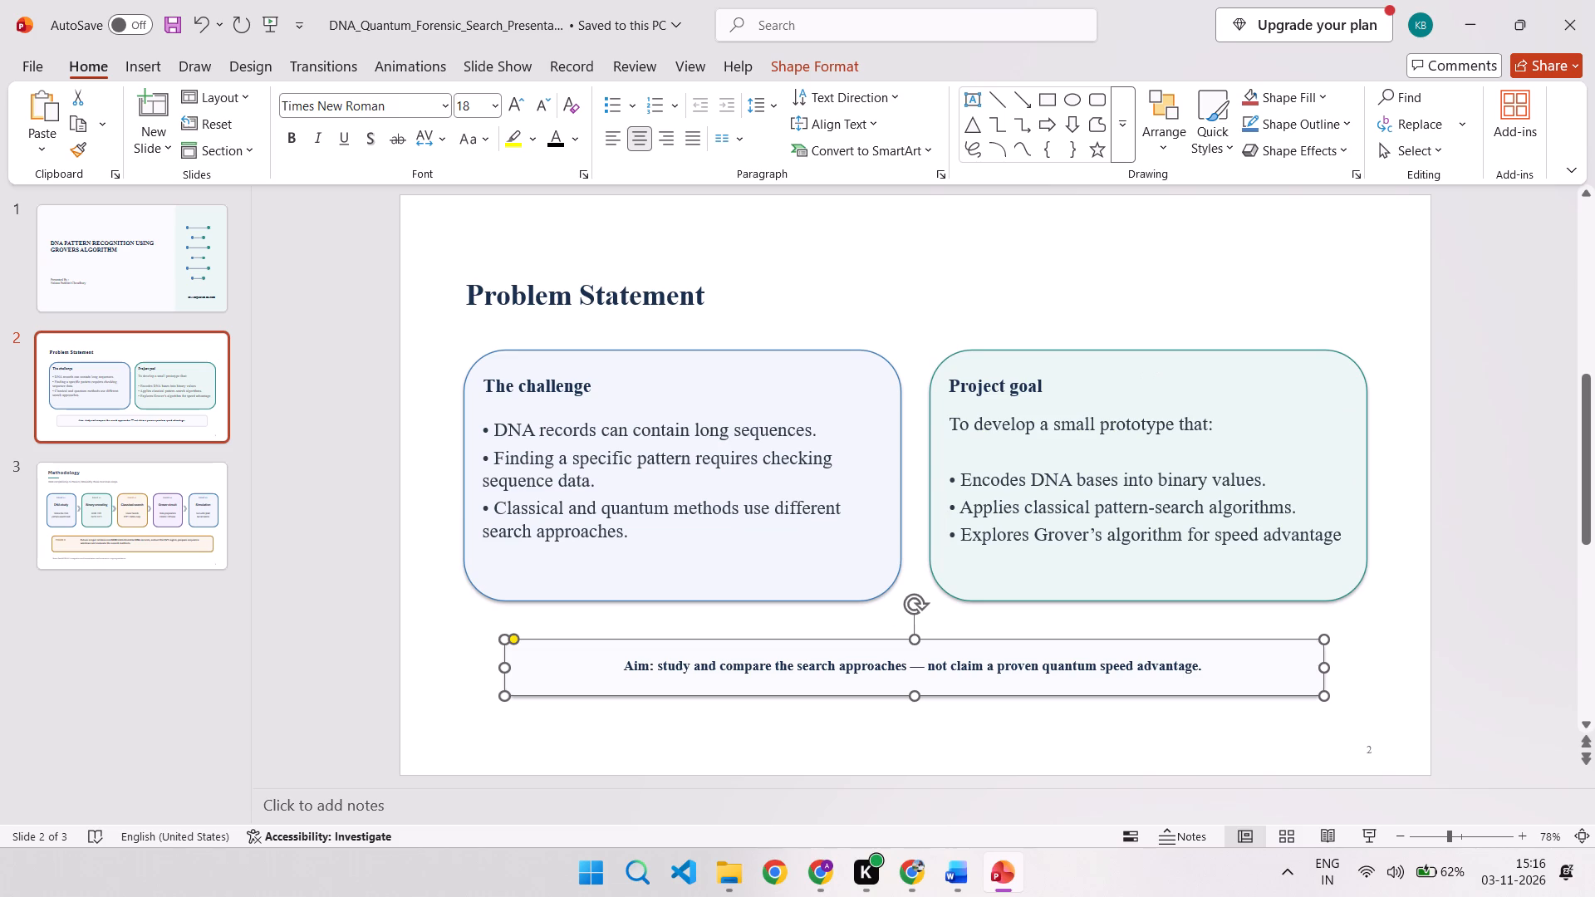
pyautogui.click(901, 608)
pyautogui.click(918, 670)
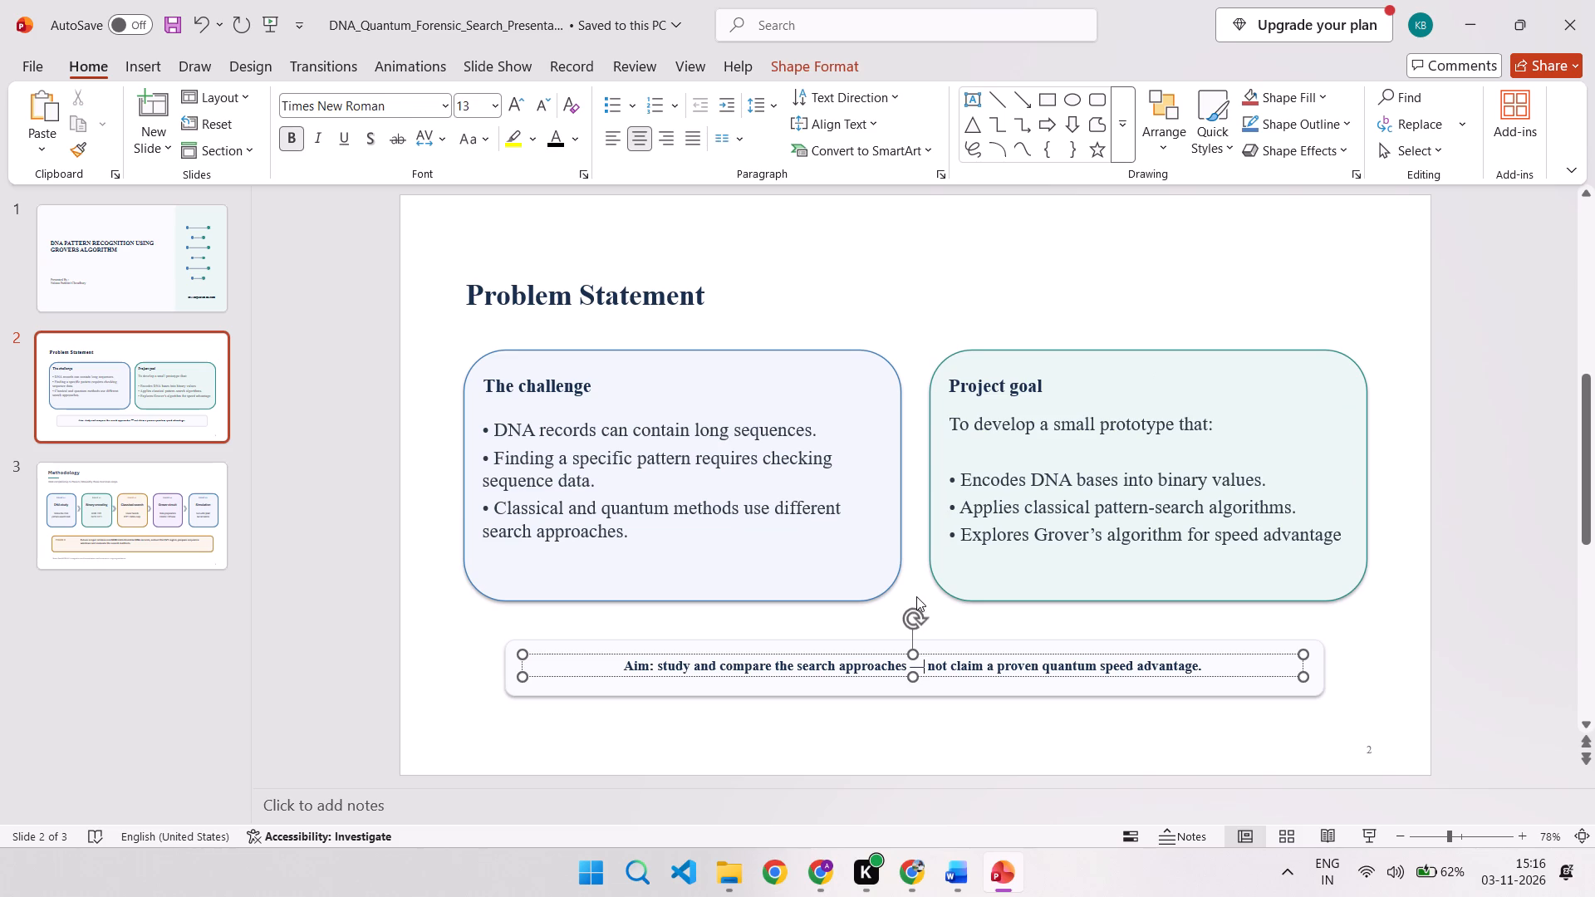
pyautogui.click(914, 607)
pyautogui.click(905, 643)
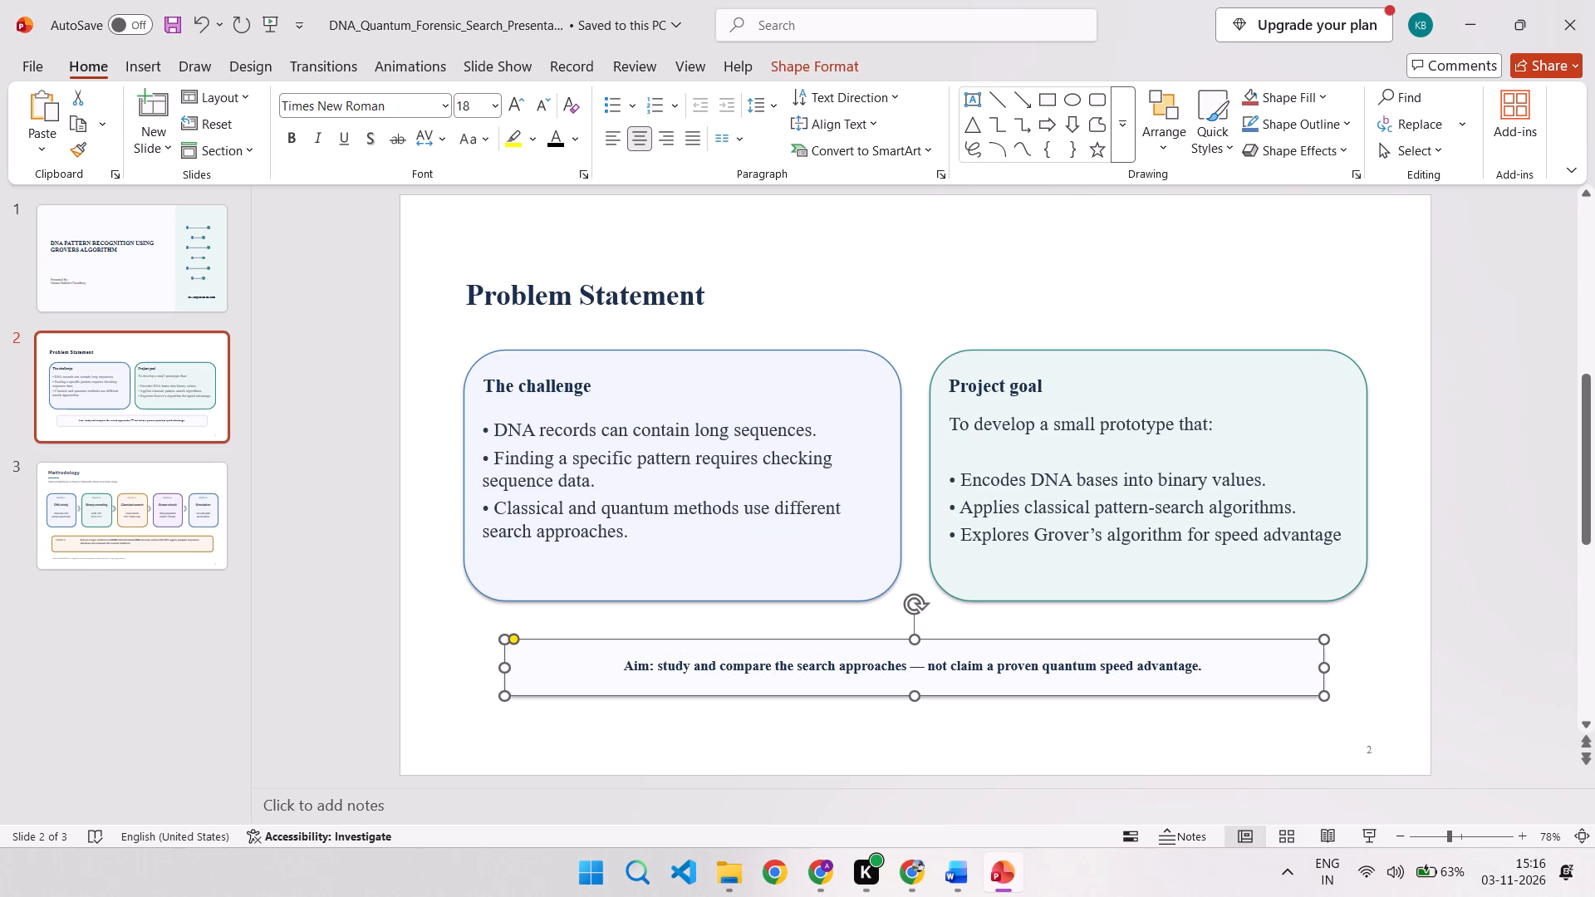
pyautogui.click(913, 602)
pyautogui.press('Delete')
pyautogui.click(901, 657)
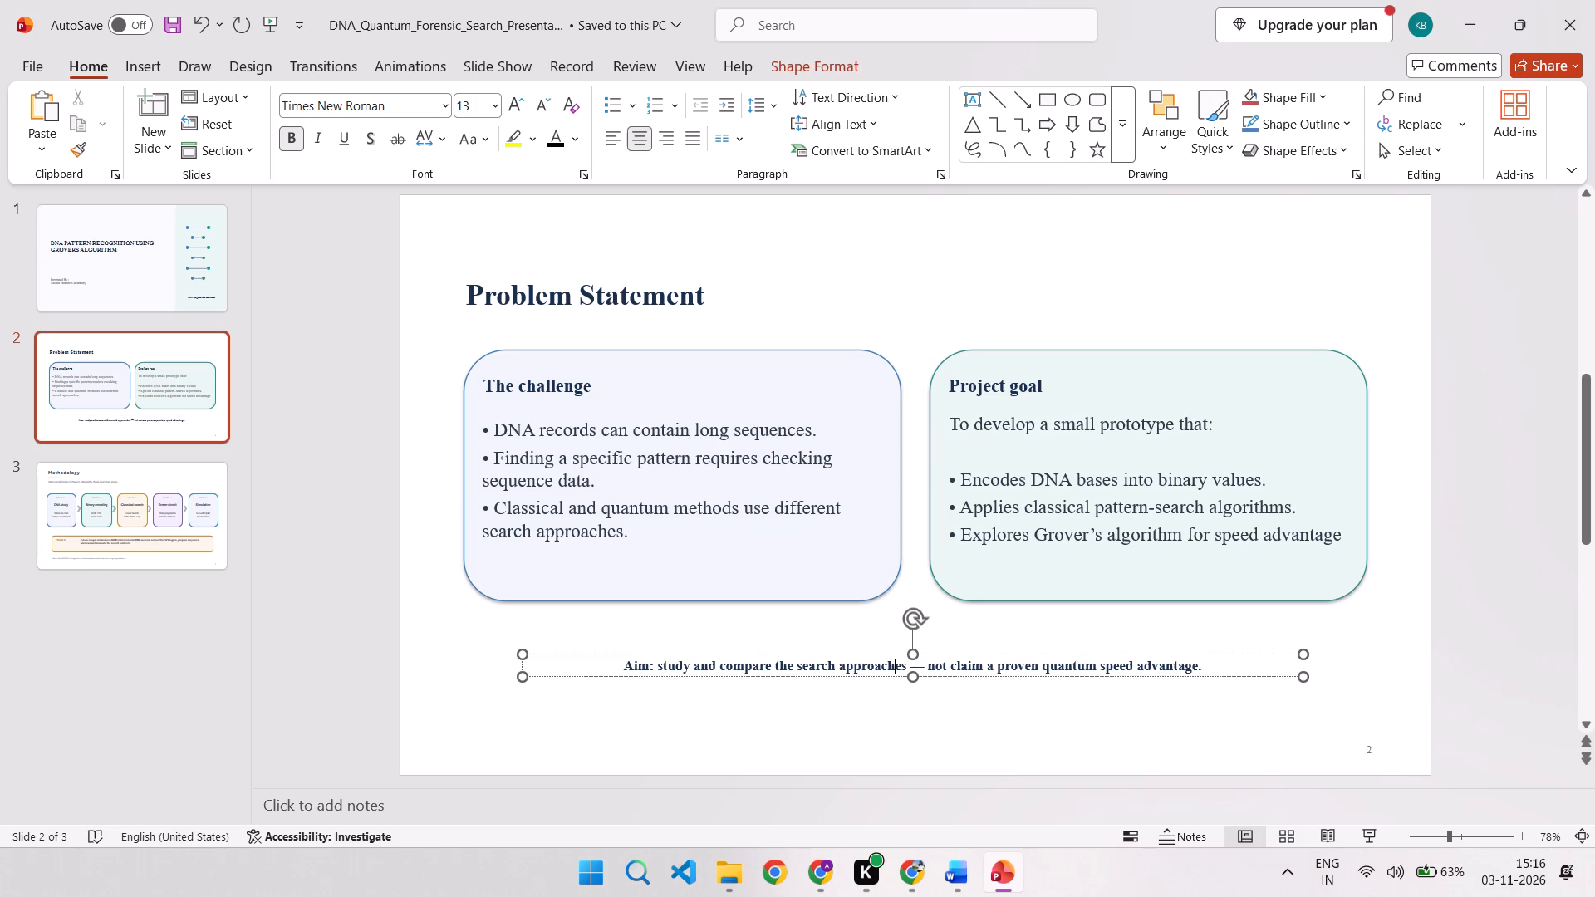
pyautogui.click(917, 611)
pyautogui.press('Delete')
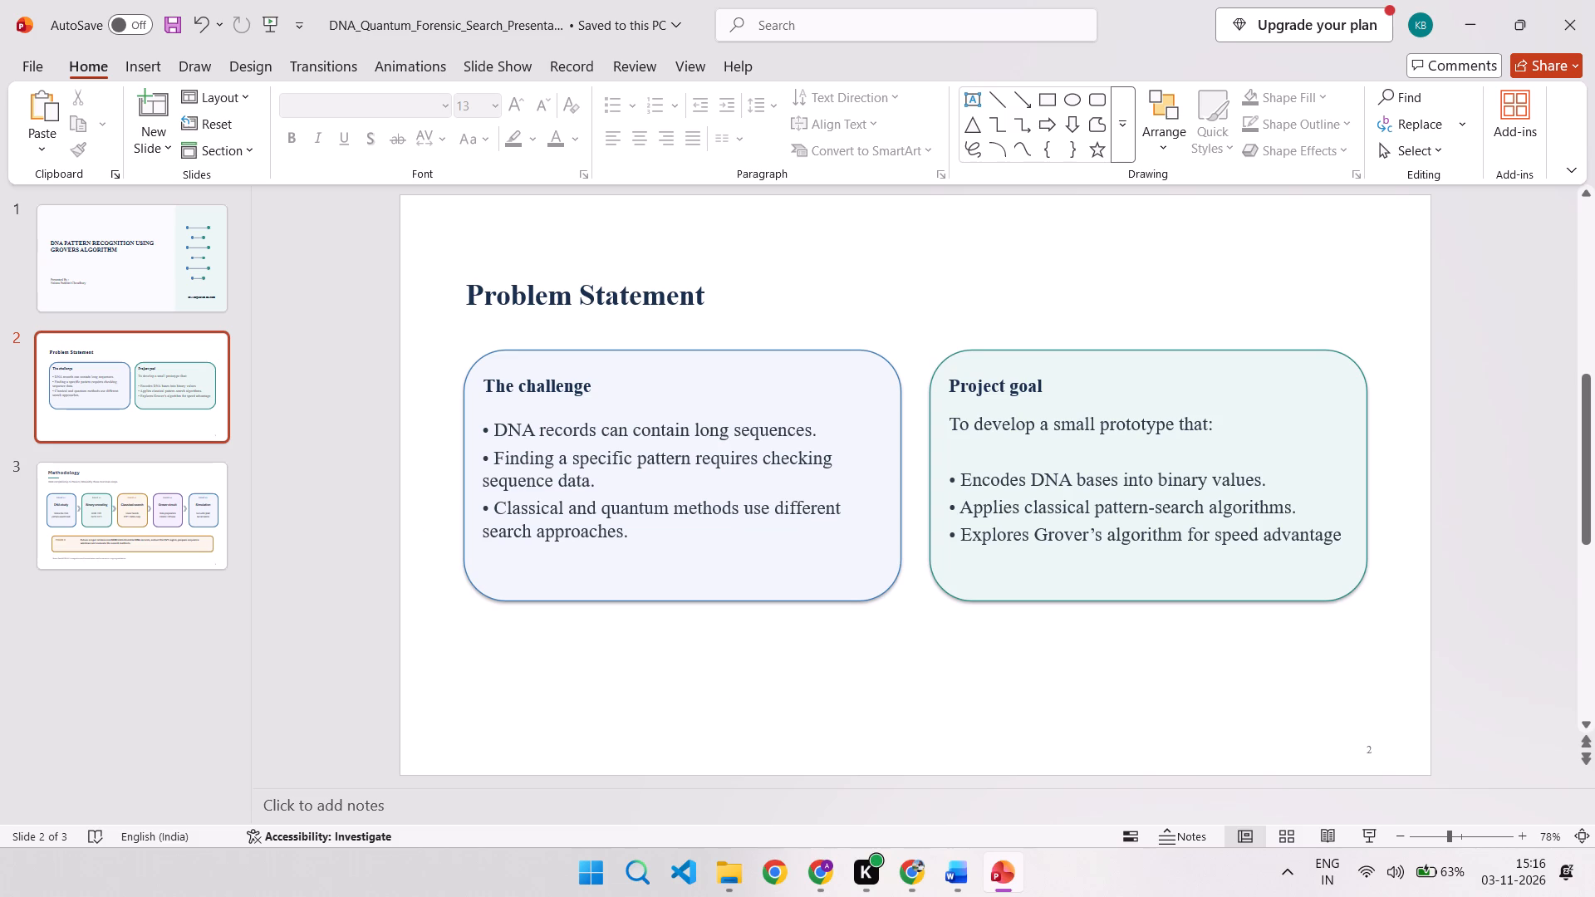
# Nudge the "Problem Statement" title up slightly.
pyautogui.click(549, 269)
pyautogui.click(543, 272)
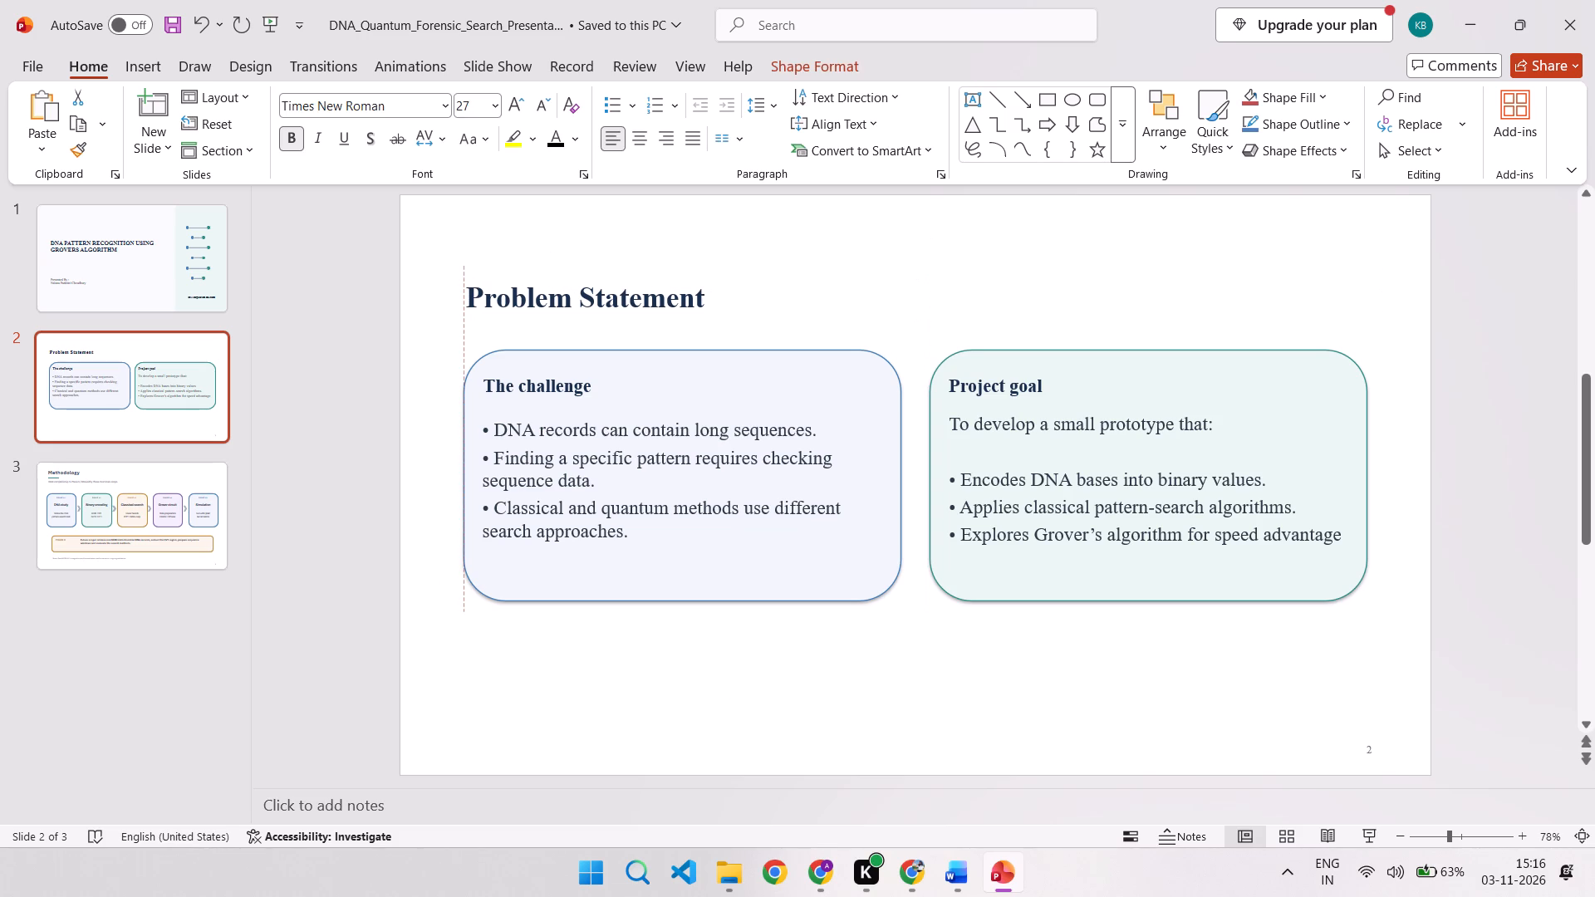
pyautogui.click(594, 663)
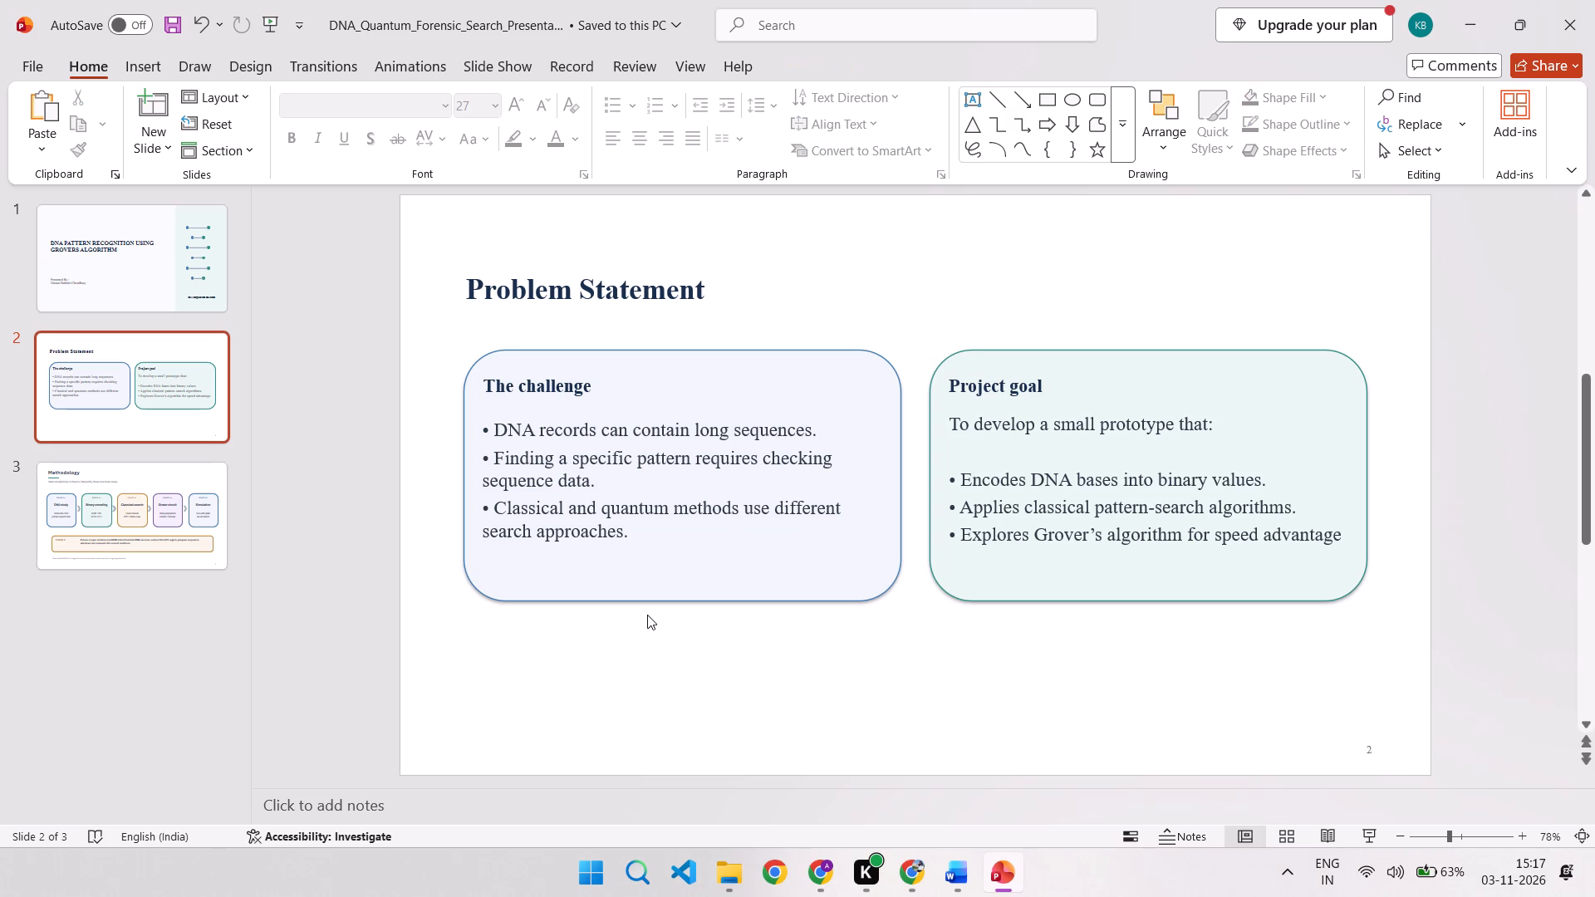
pyautogui.click(644, 573)
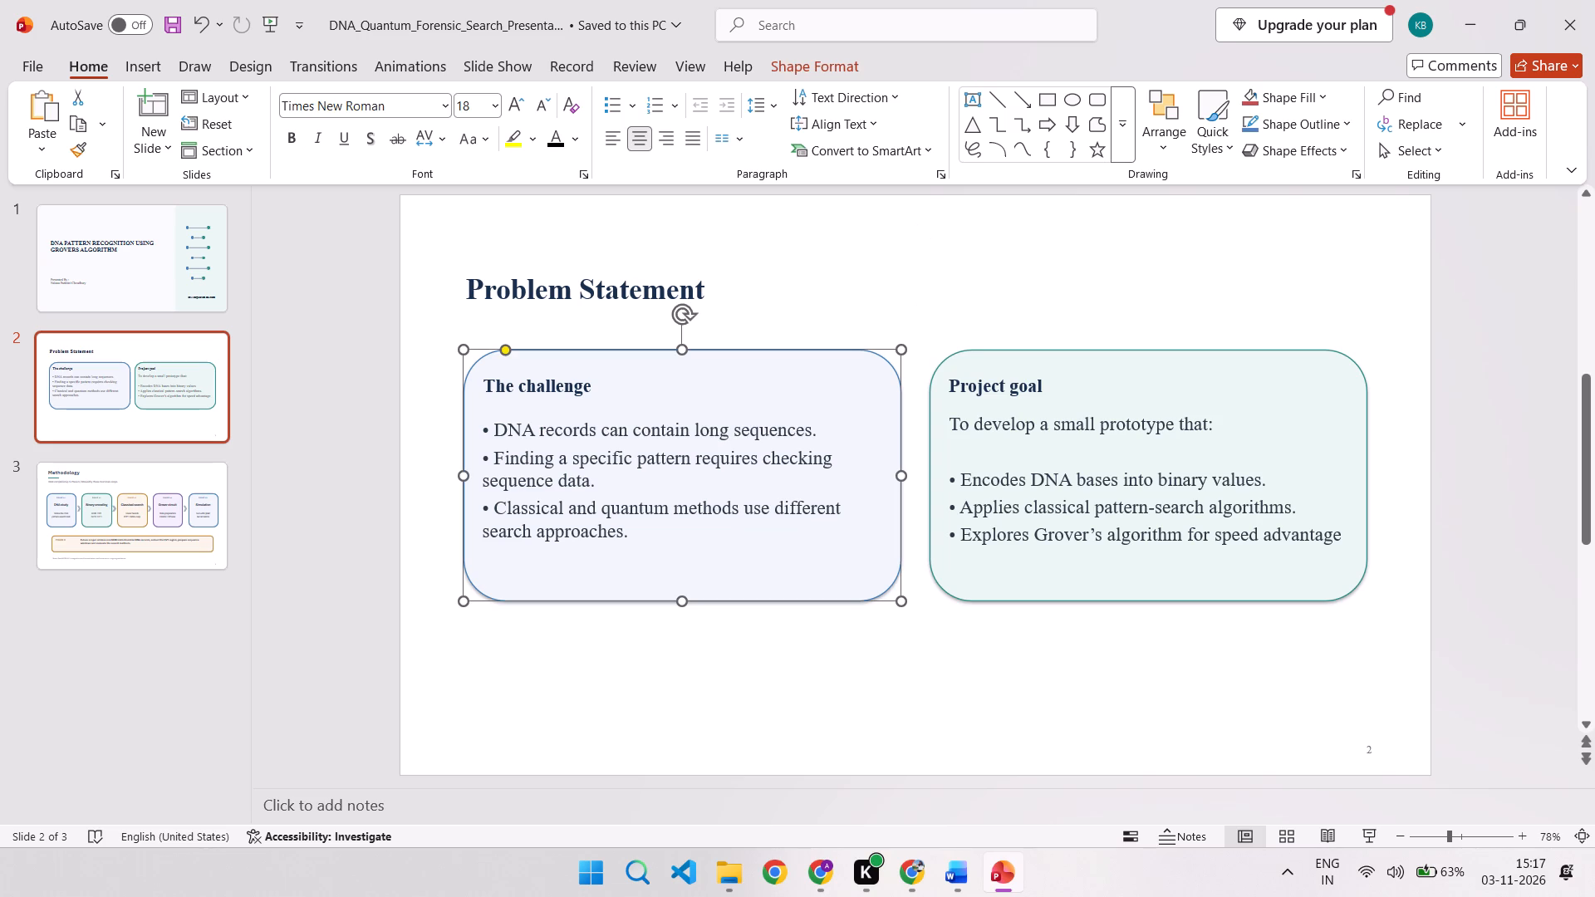
# Change the font of all the text on slide 3, Methodology, to Times New Roman.
pyautogui.click(168, 484)
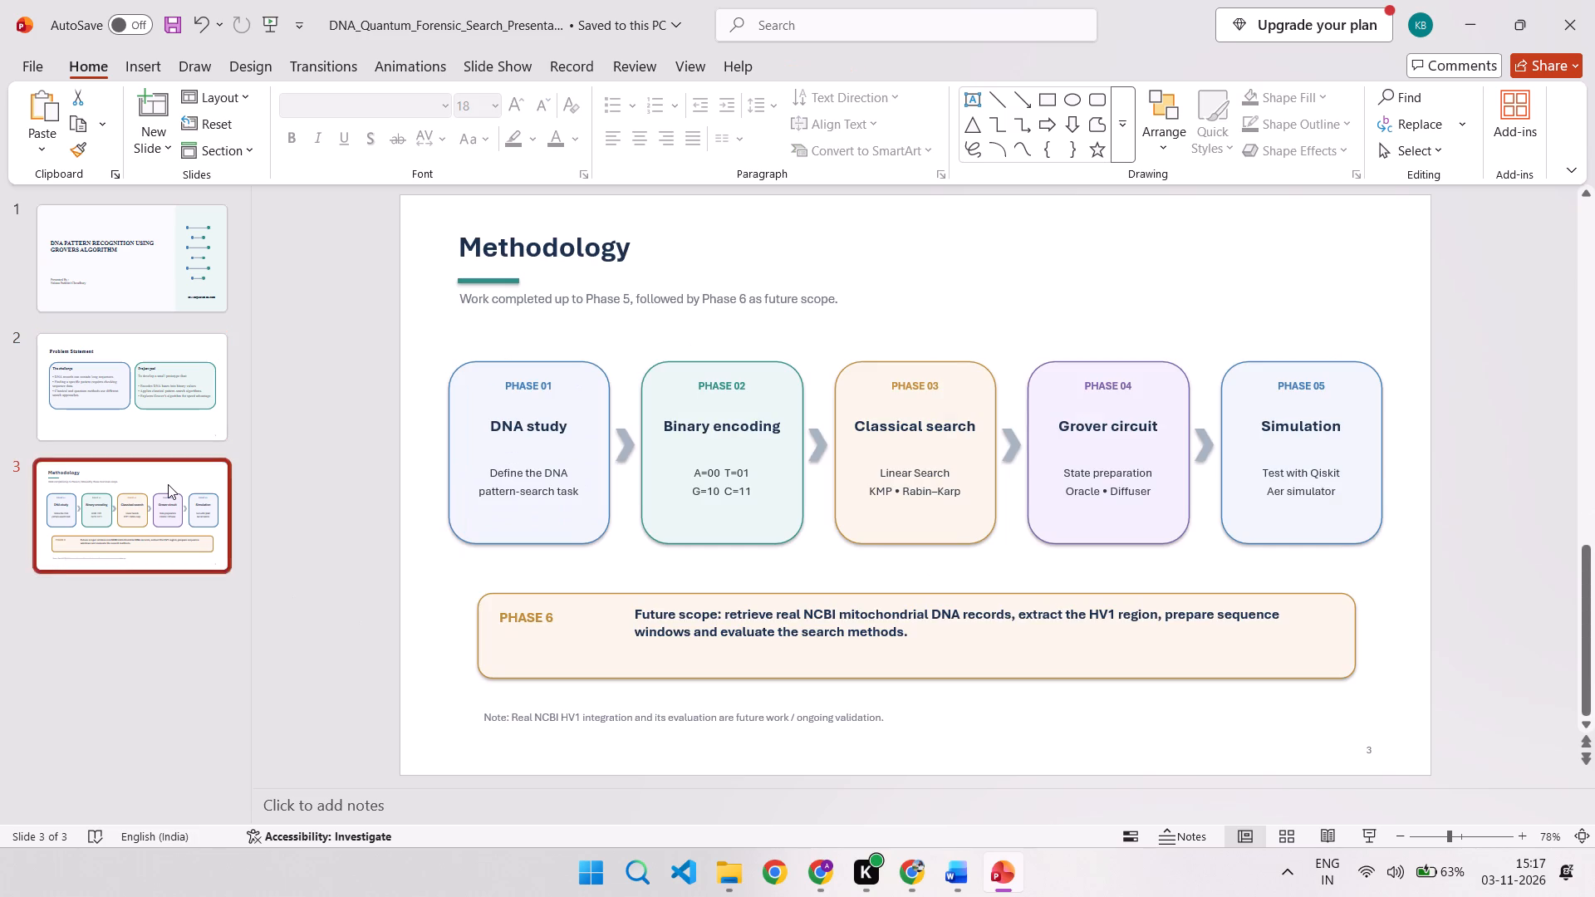
pyautogui.click(513, 262)
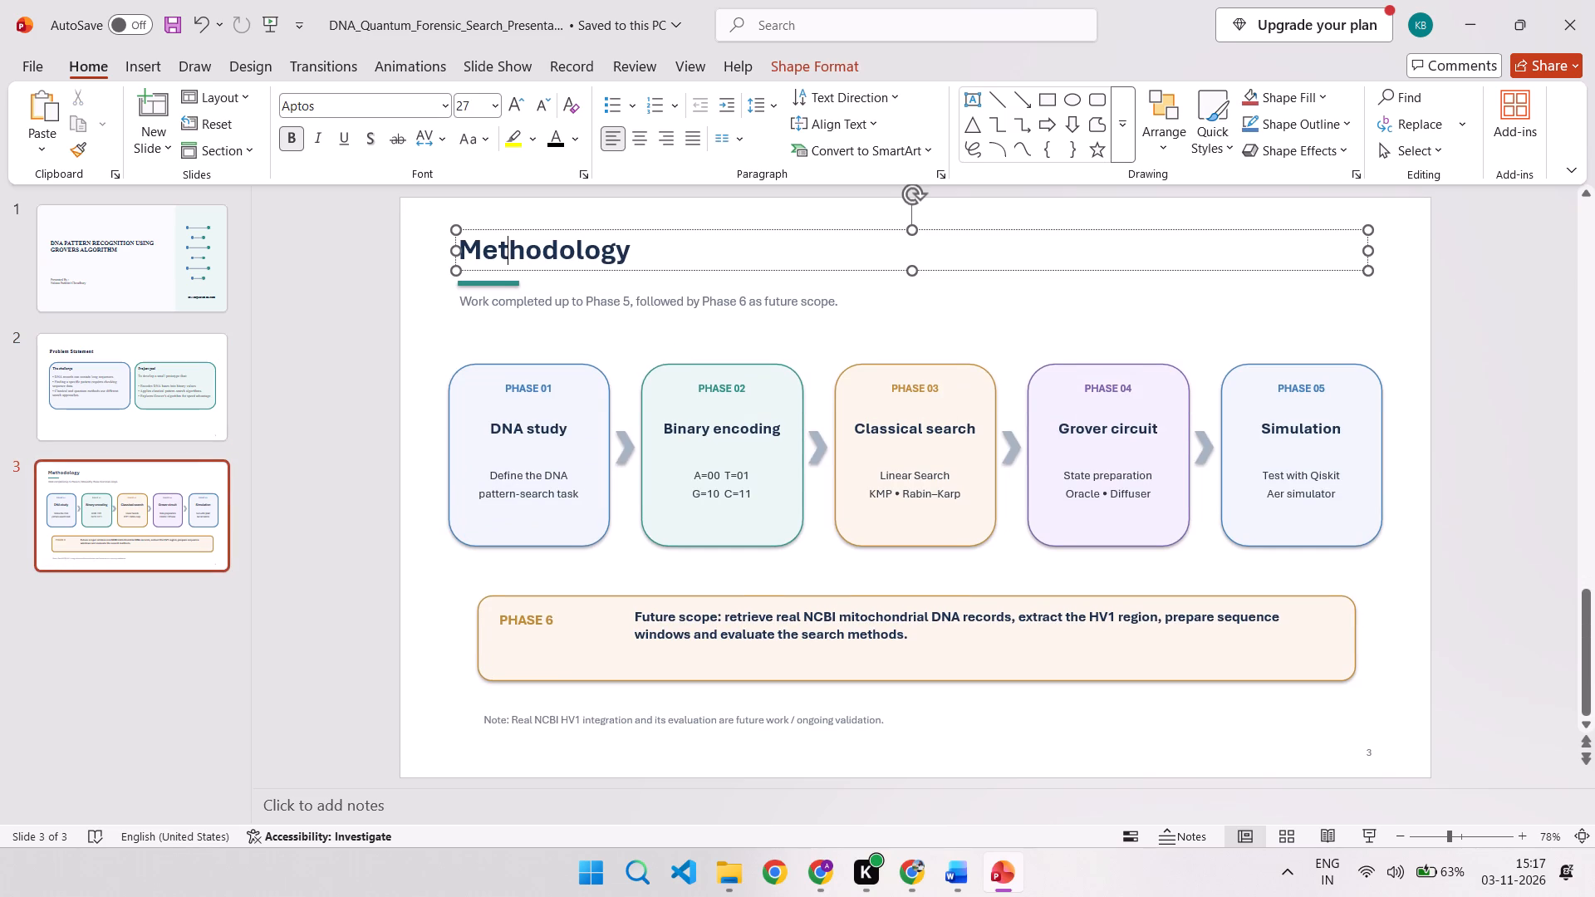
pyautogui.click(463, 316)
pyautogui.click(439, 334)
pyautogui.hotkey('ctrl', 'a')
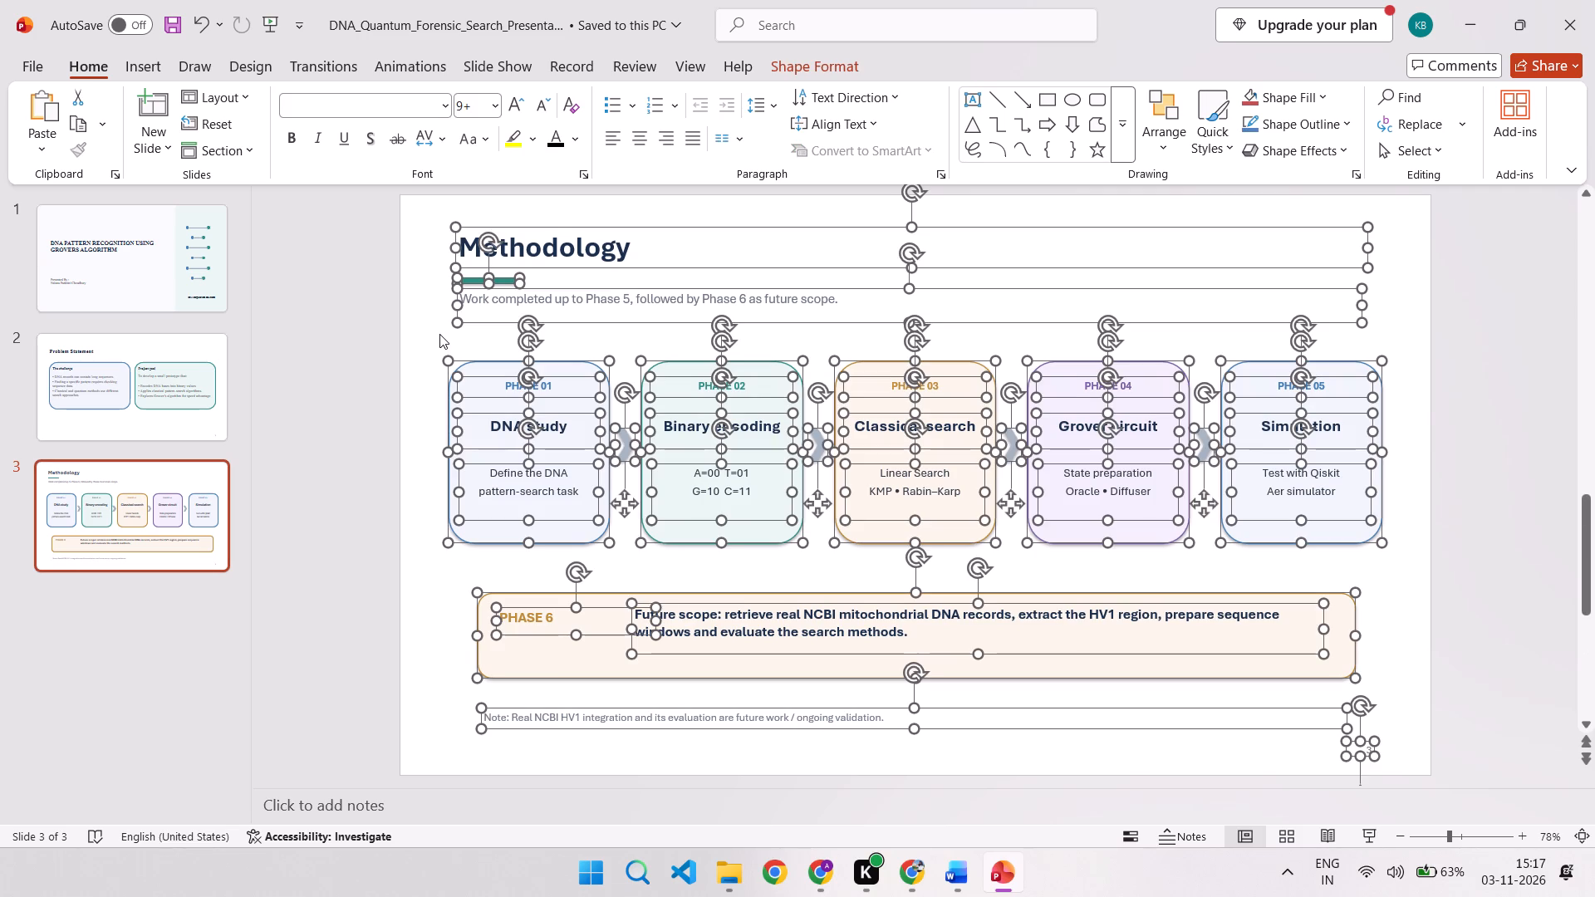
pyautogui.click(365, 98)
pyautogui.write('tim')
pyautogui.press('Return')
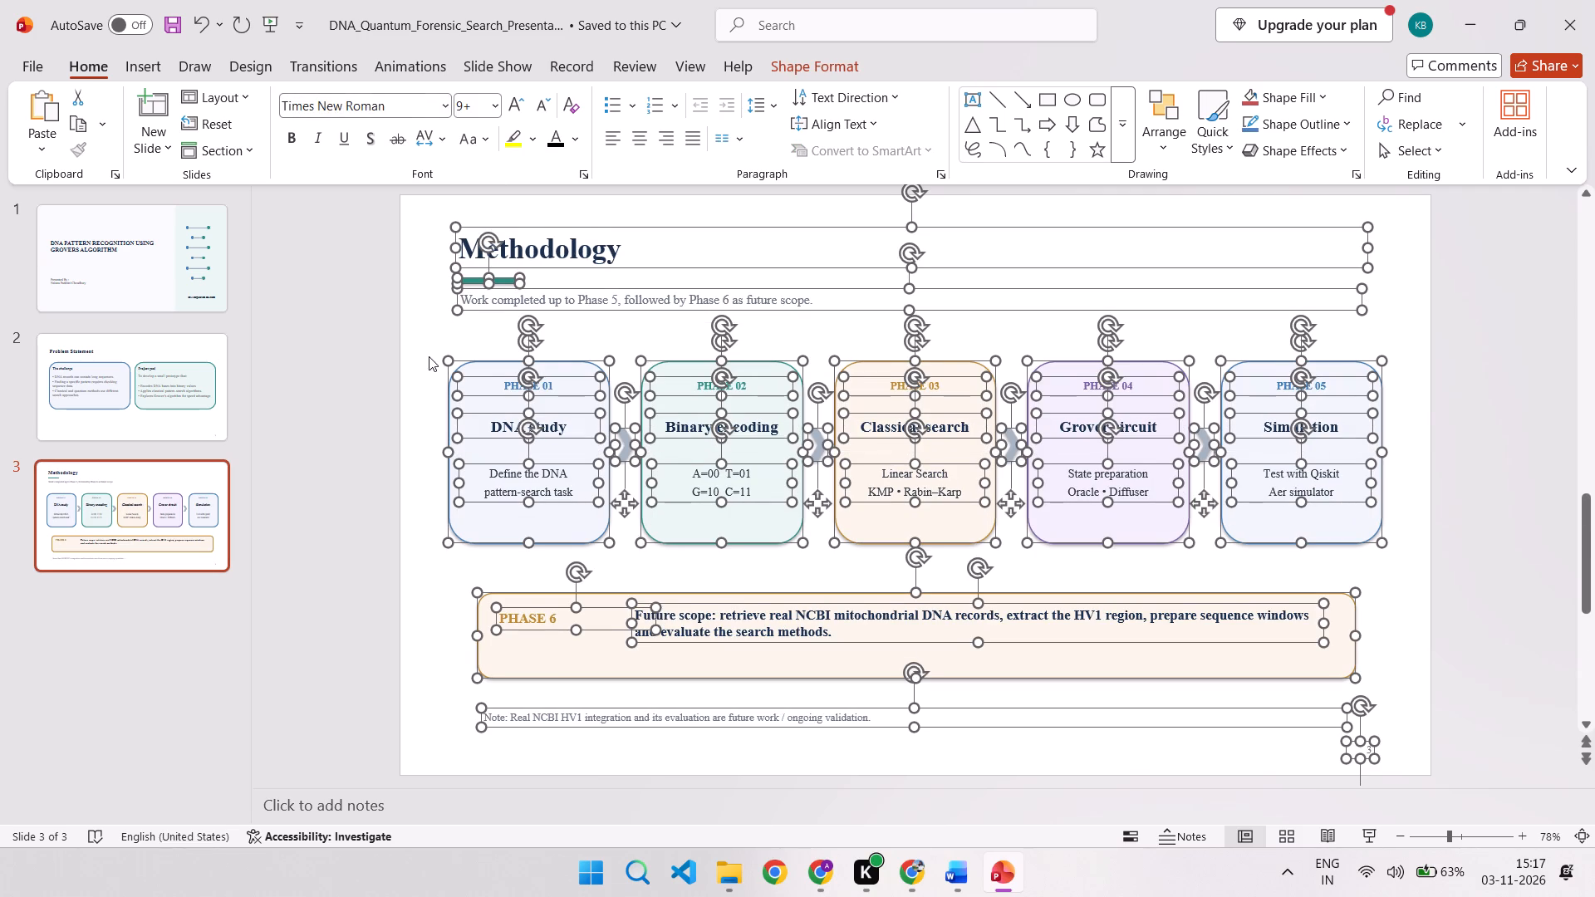
pyautogui.click(429, 356)
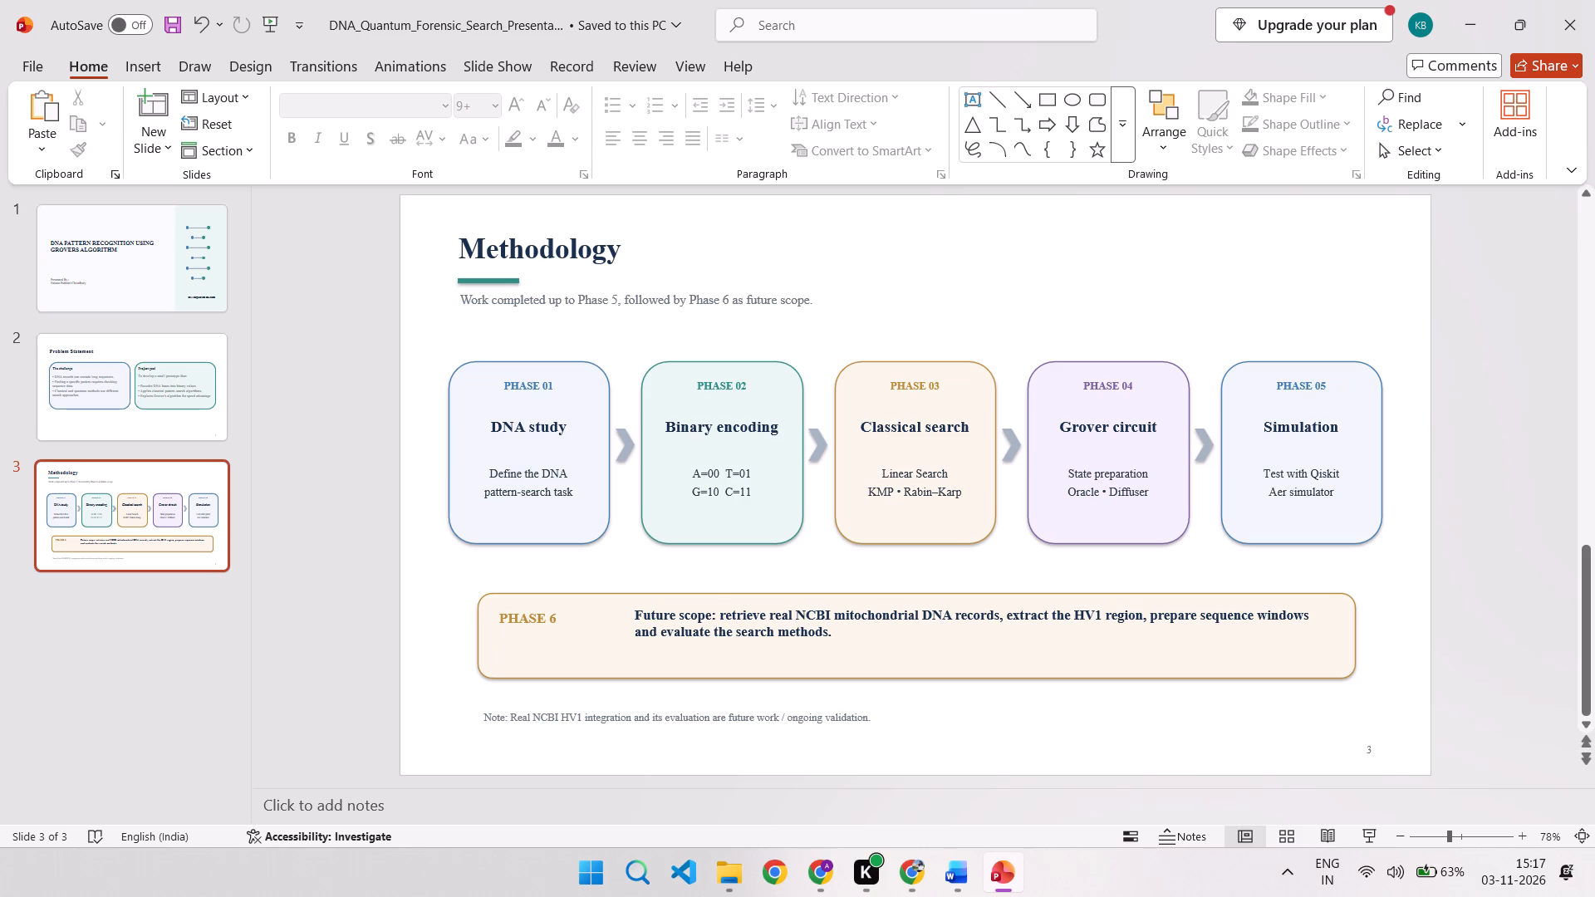
# Delete the "Work completed up to Phase 5" subtitle and the short teal accent line beneath the Methodology title.
pyautogui.click(550, 307)
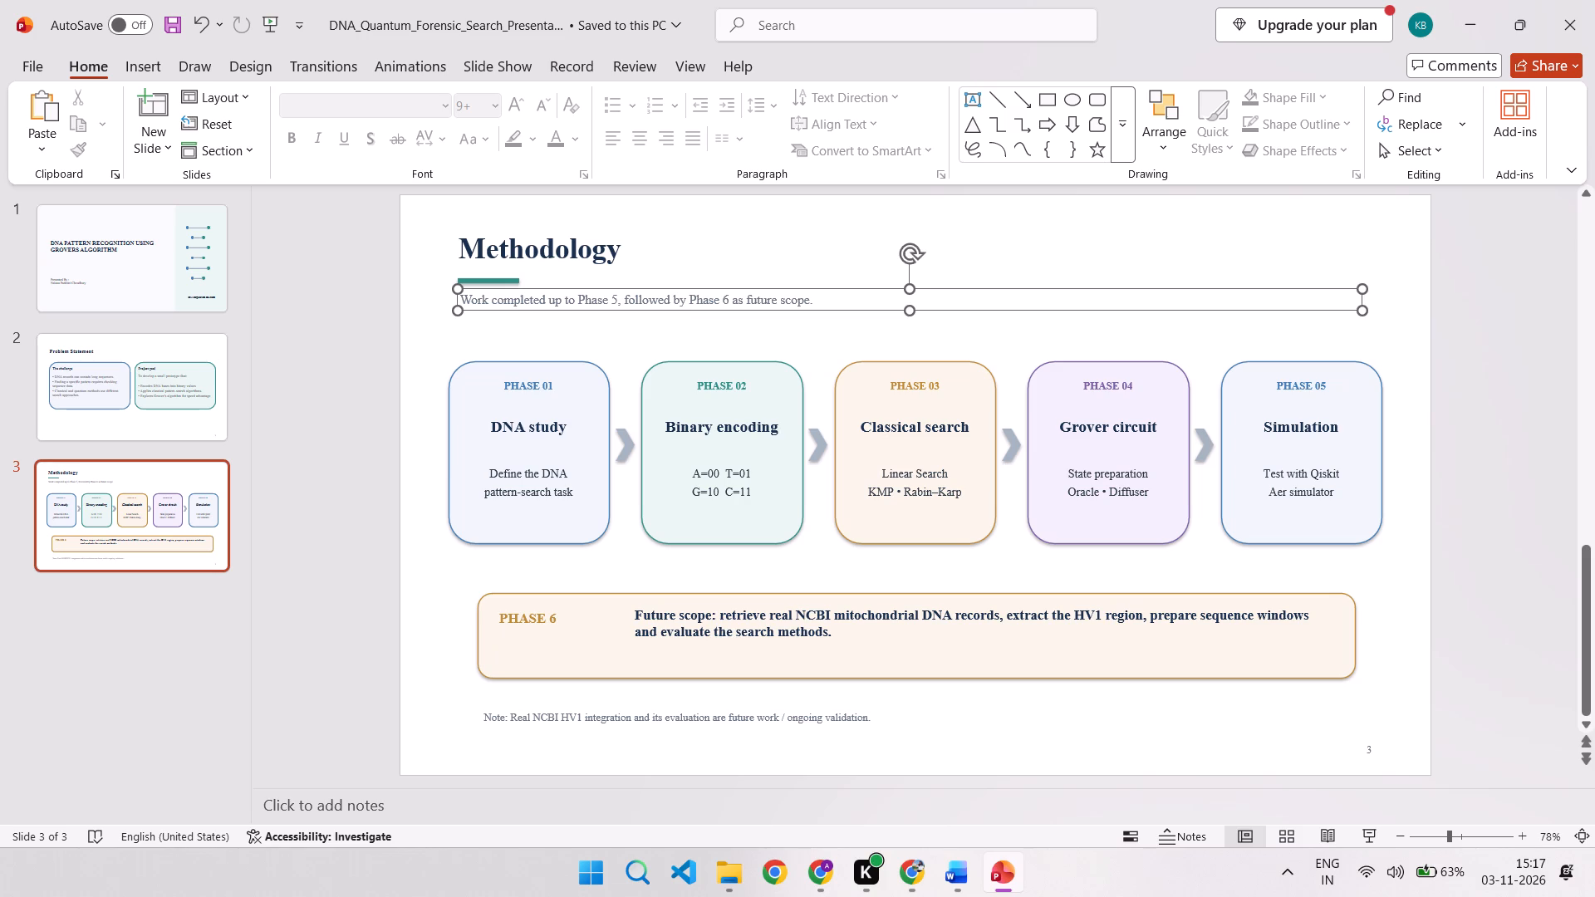
pyautogui.click(616, 289)
pyautogui.press('Delete')
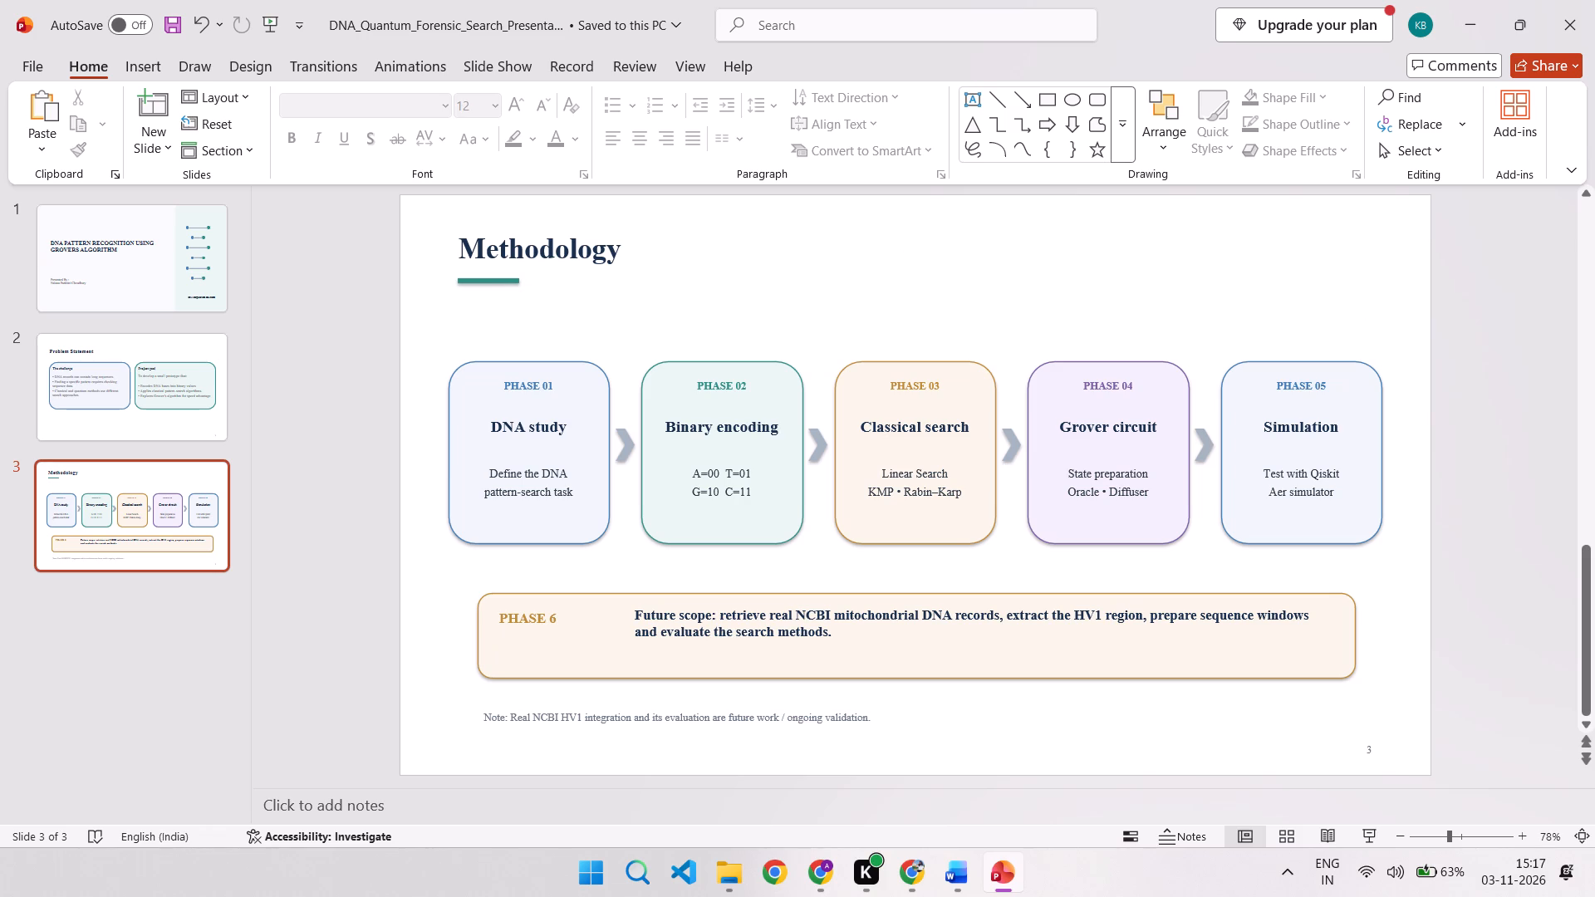
pyautogui.click(518, 277)
pyautogui.press('Delete')
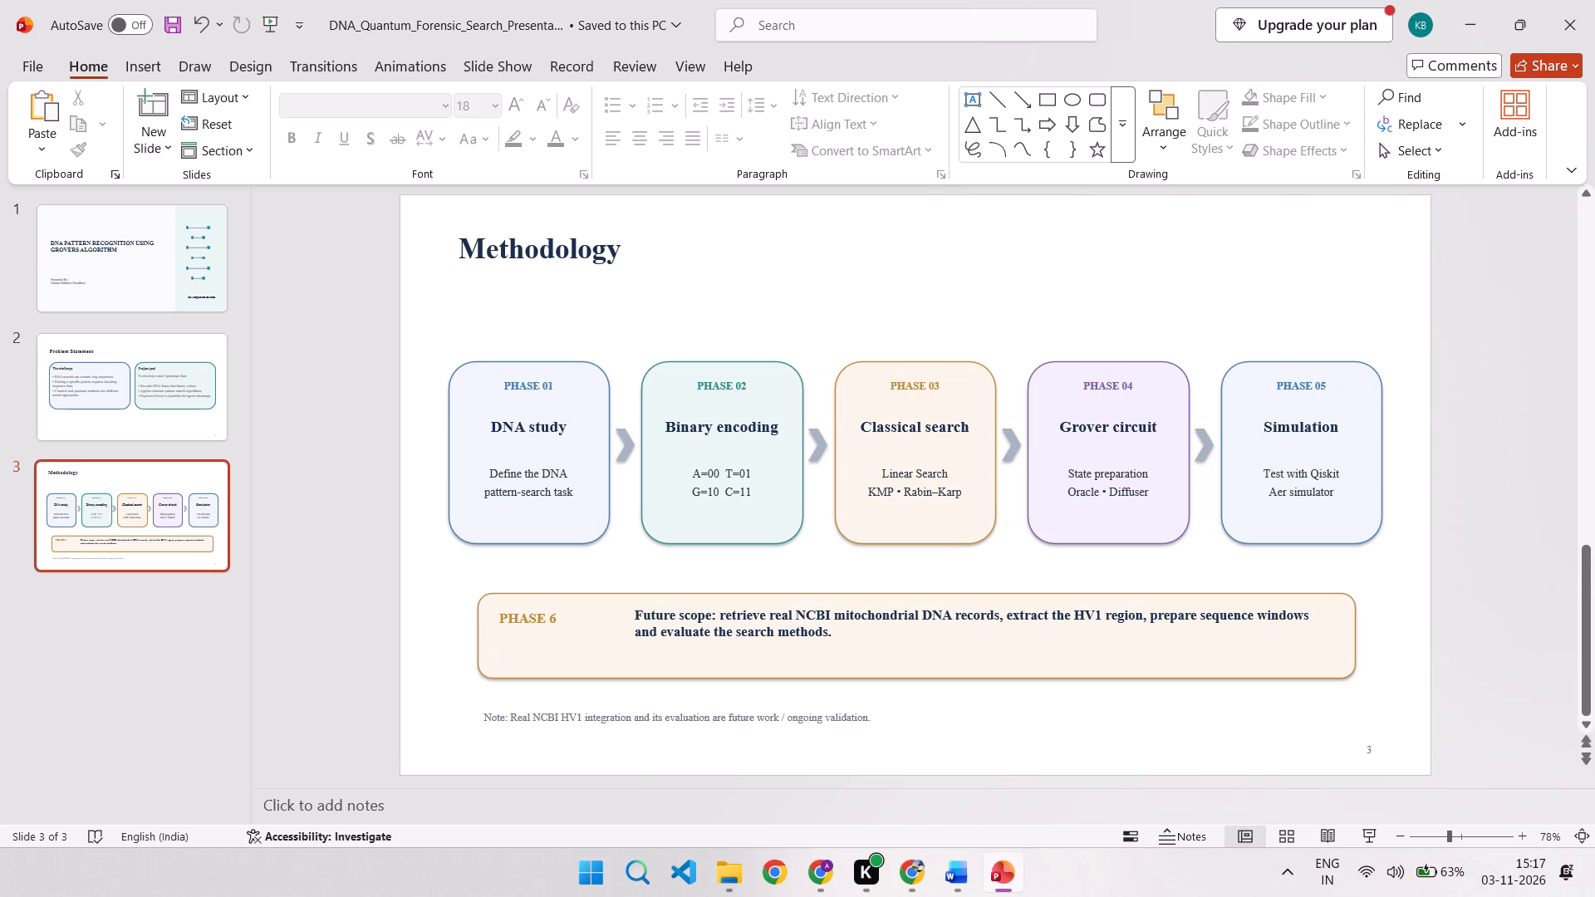
# Move the "Methodology" title down slightly, closer to the row of phase cards.
pyautogui.click(525, 264)
pyautogui.moveTo(563, 226); pyautogui.dragTo(562, 259)
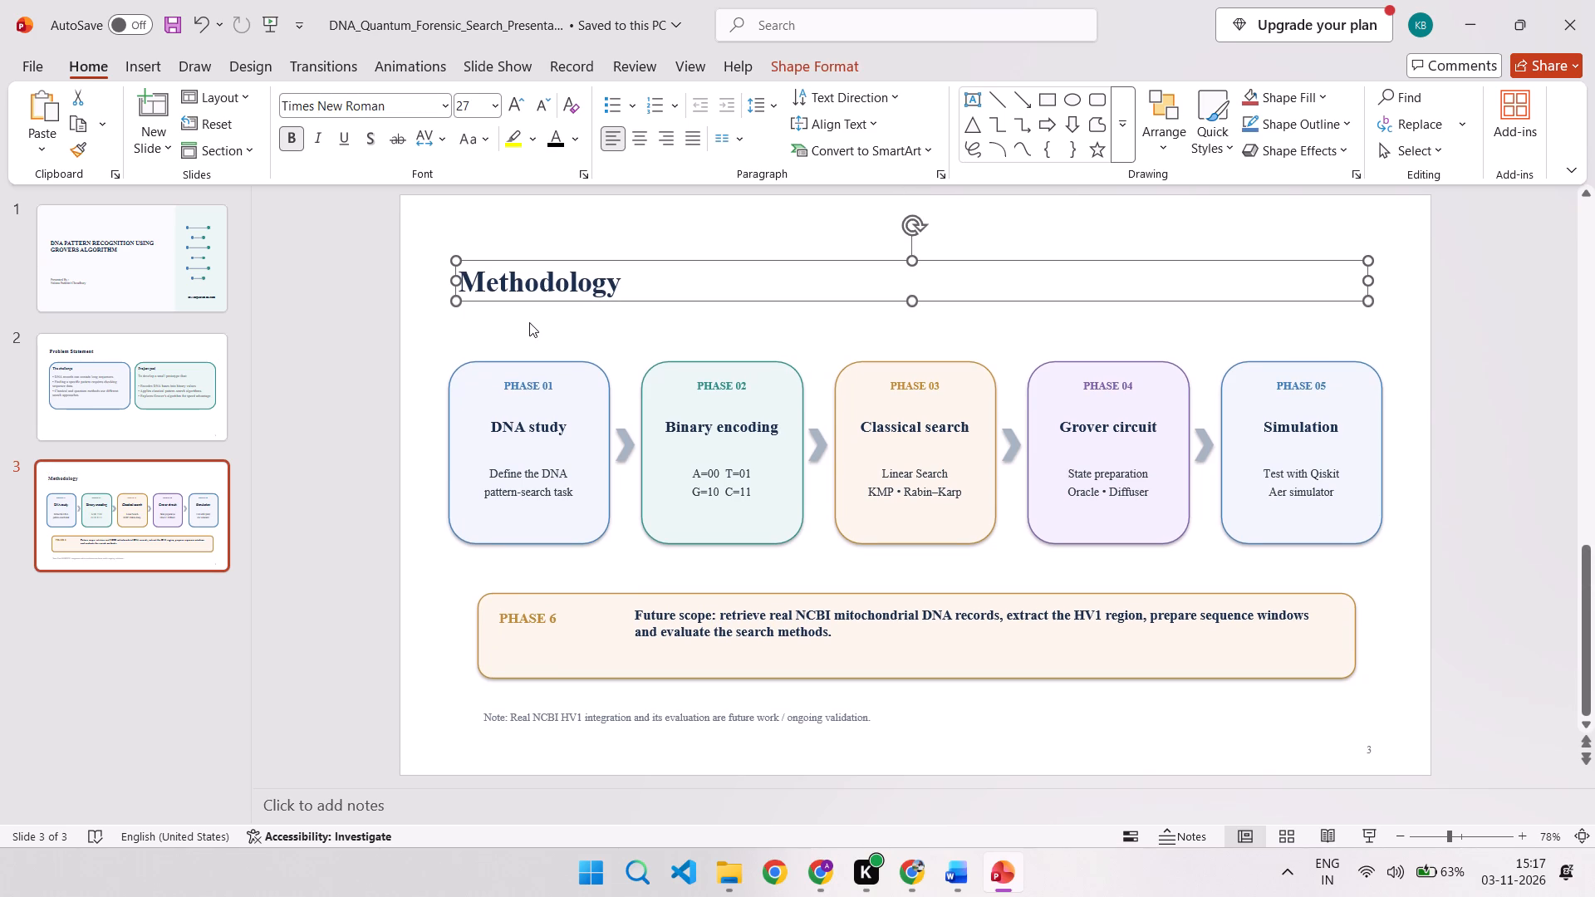
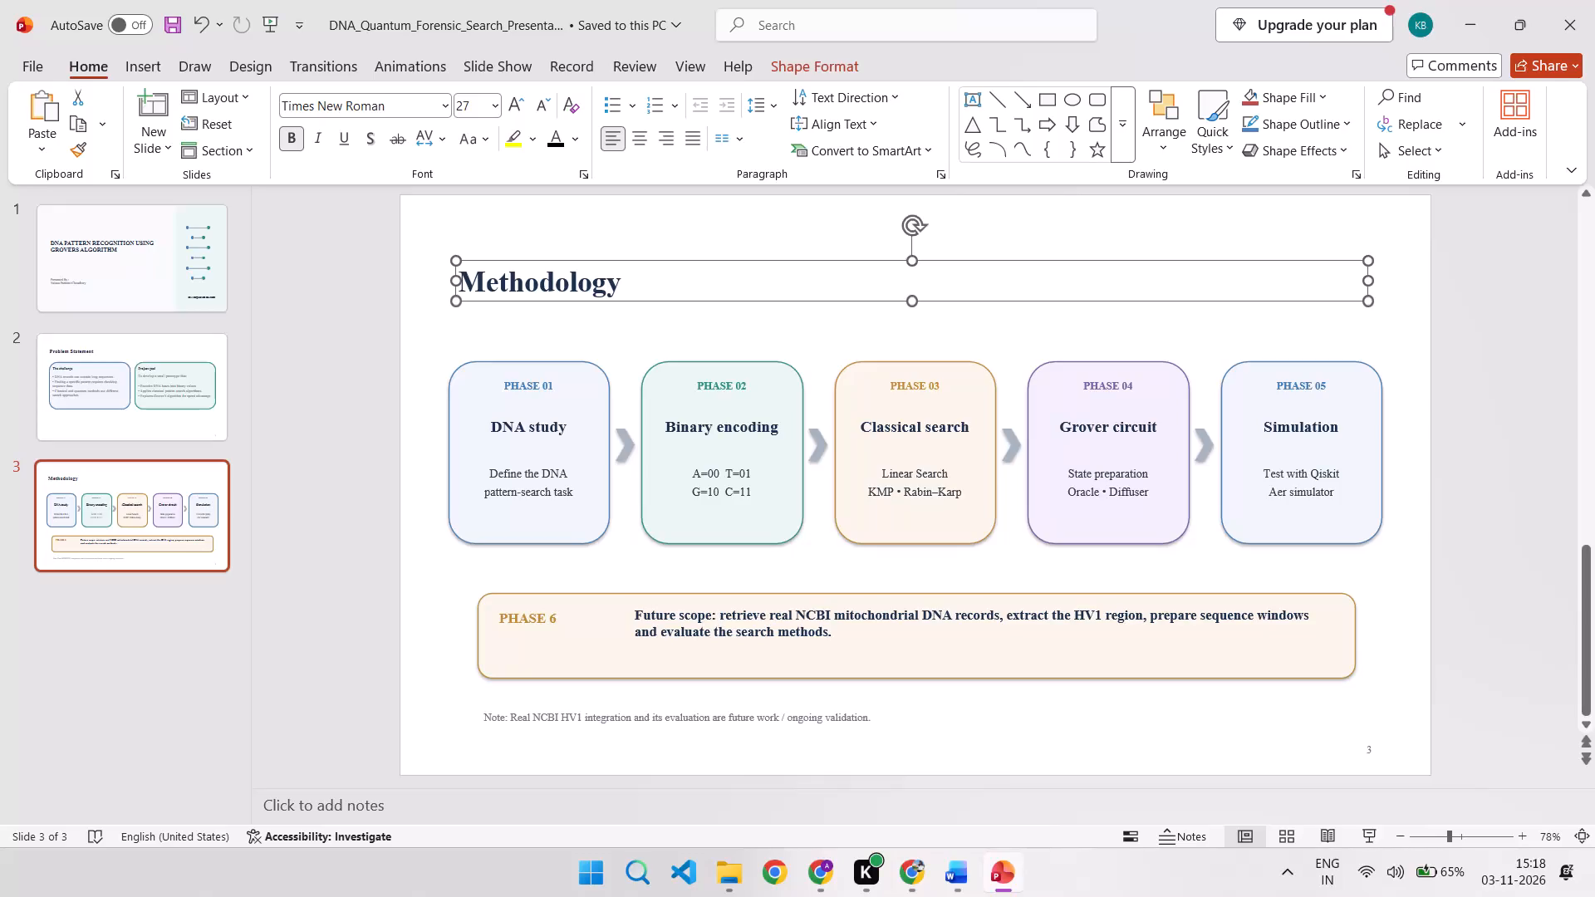
# Delete the four grey chevron arrows between the phase cards on the Methodology slide.
pyautogui.click(626, 448)
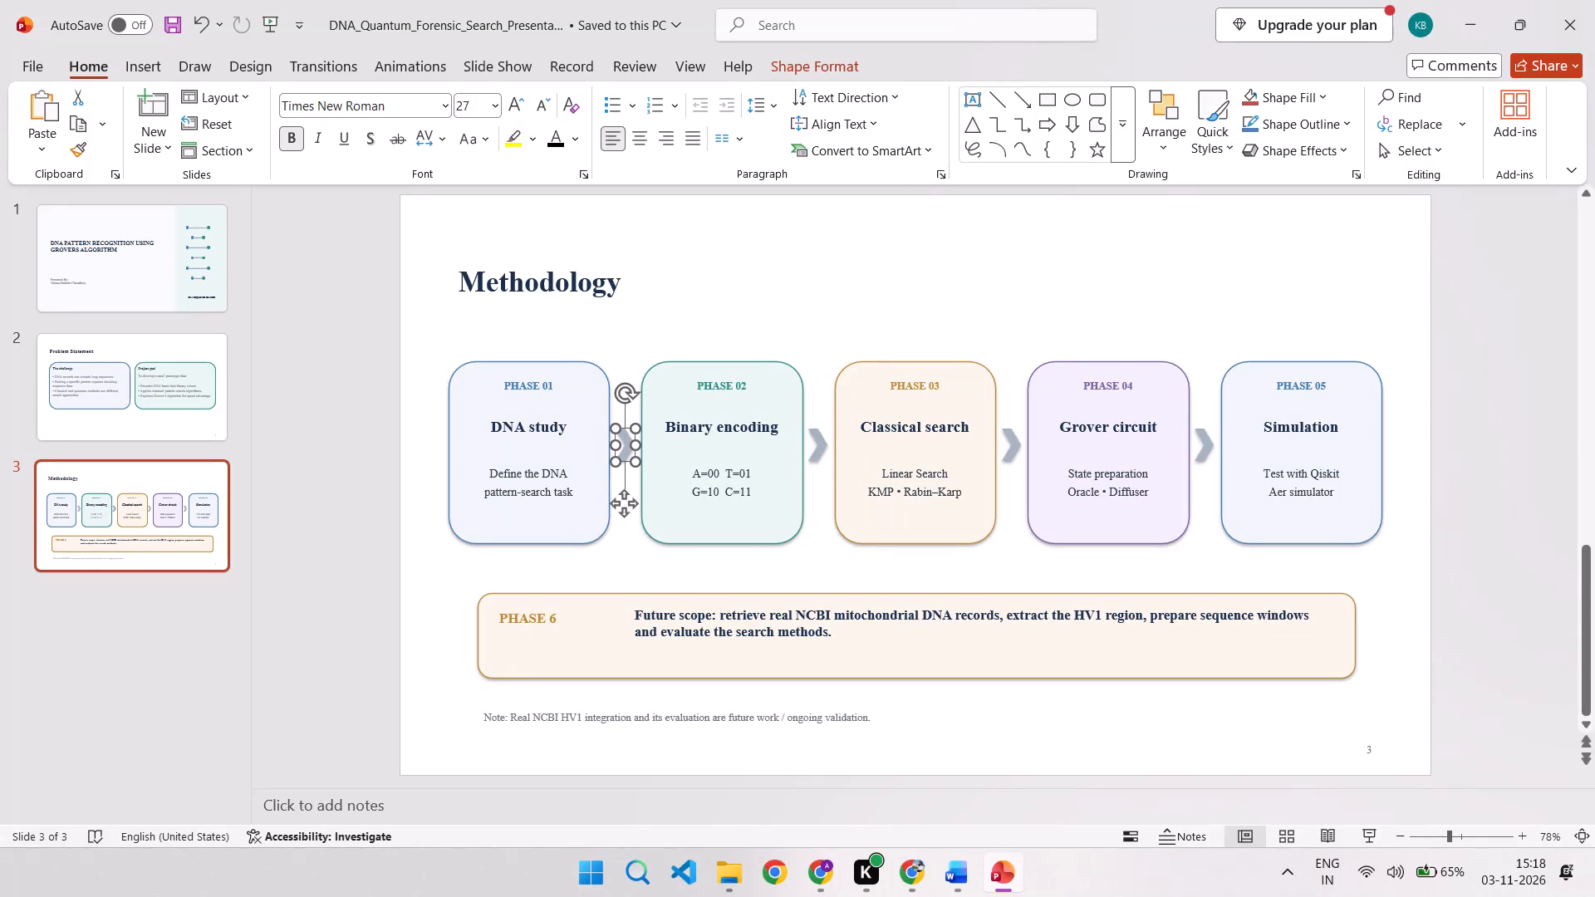
pyautogui.press('Delete')
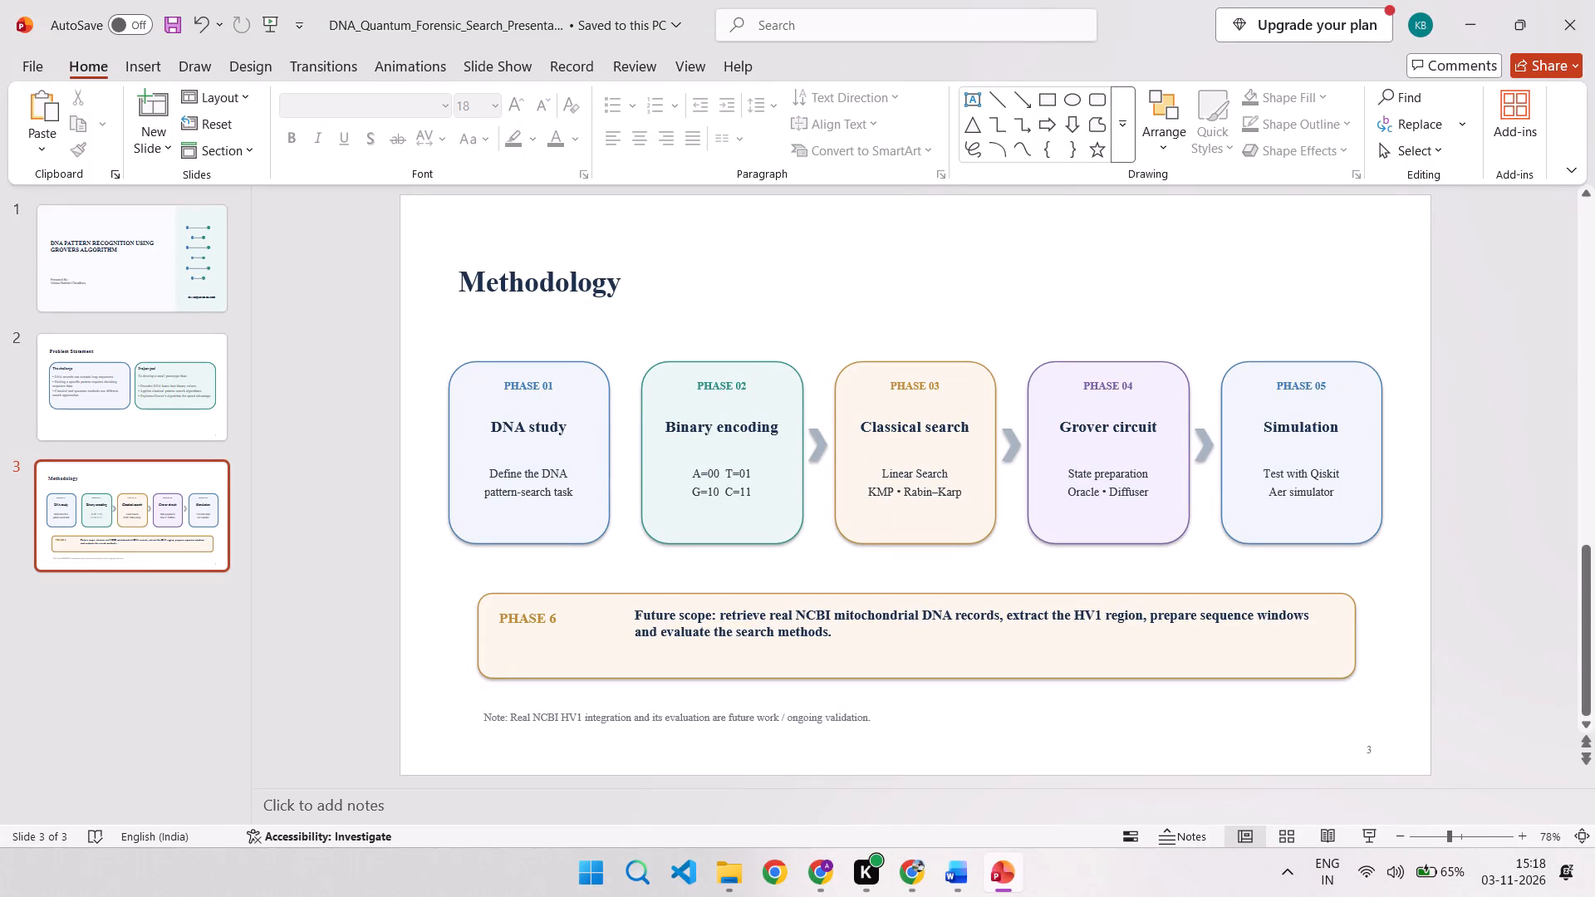
pyautogui.click(821, 440)
pyautogui.press('Delete')
pyautogui.click(1021, 444)
pyautogui.press('Delete')
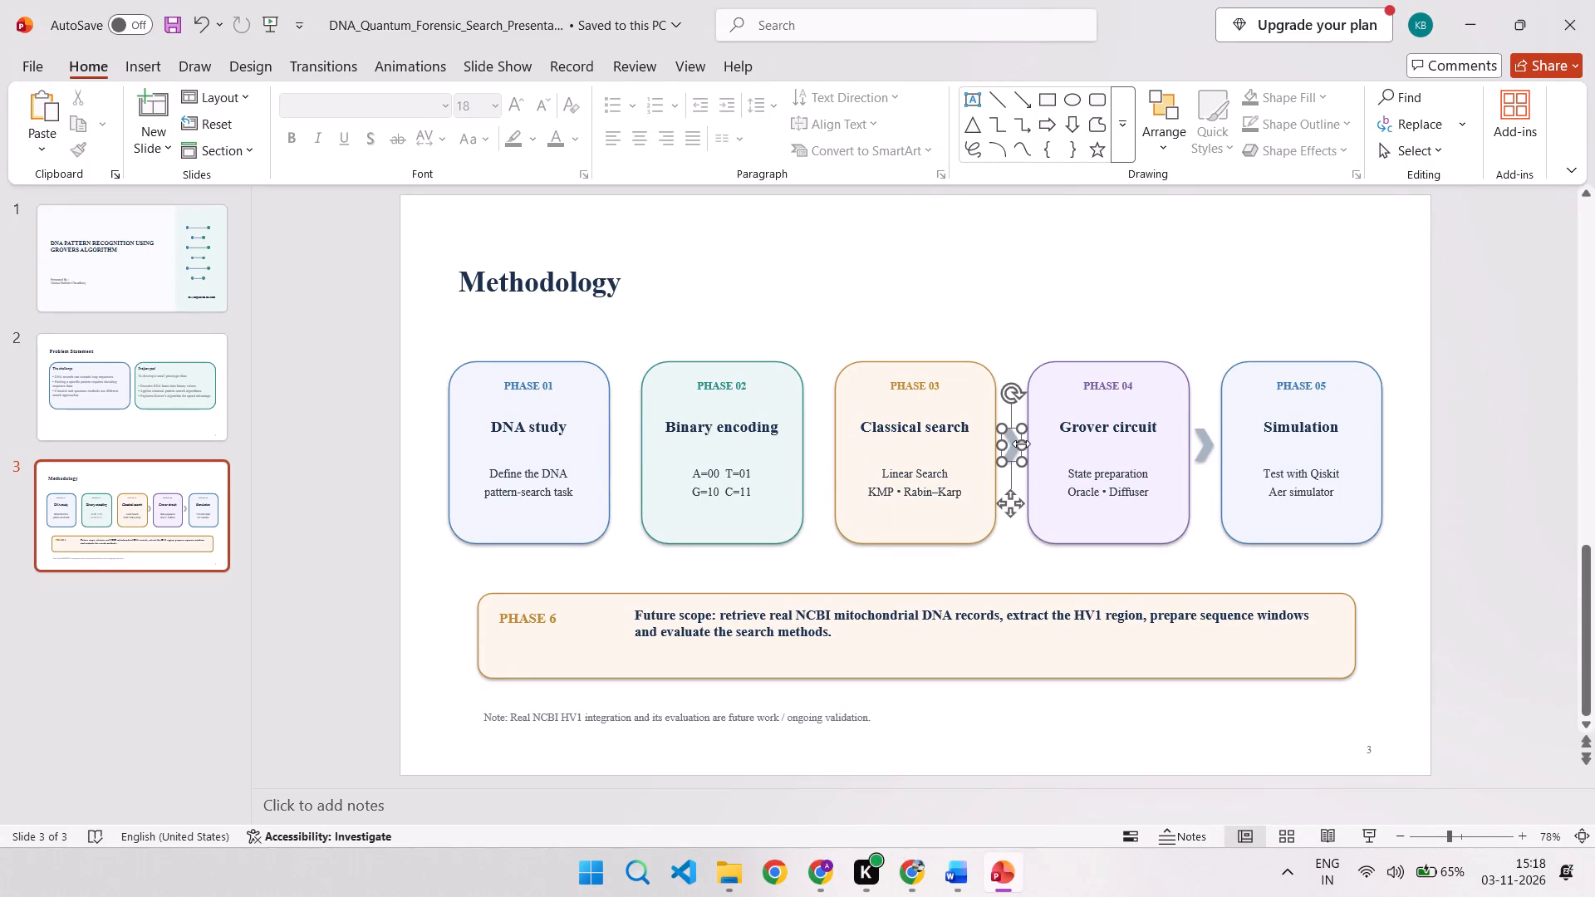
pyautogui.press('Delete')
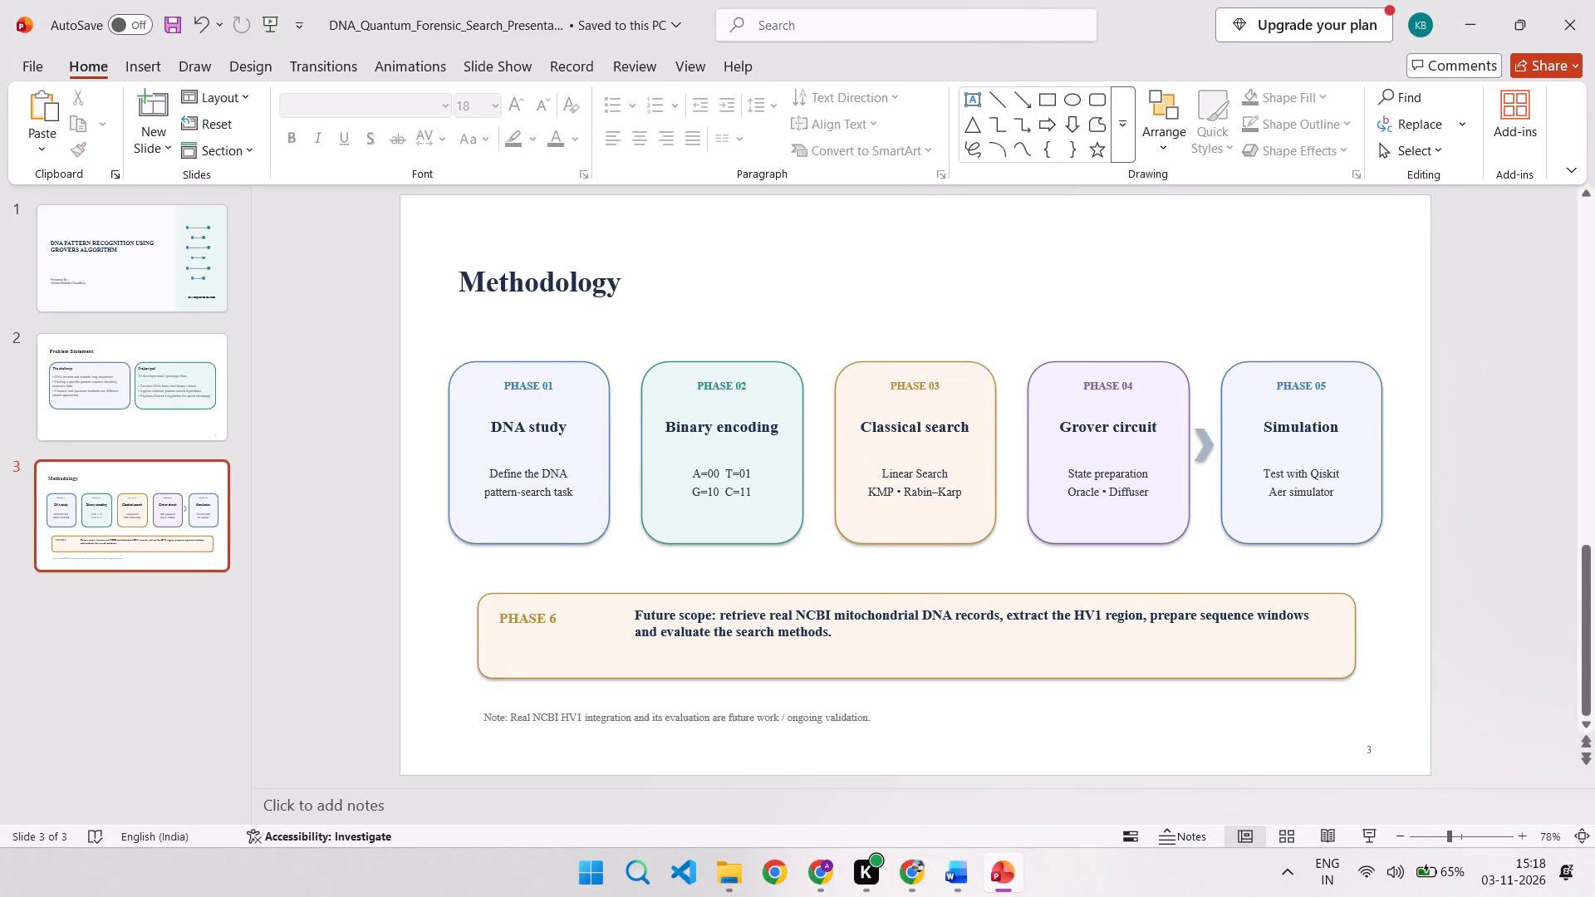
pyautogui.click(1207, 445)
pyautogui.press('Delete')
# Move the "Methodology" title down to sit just above the phase cards, aligned with the first card's outer edge.
pyautogui.click(560, 272)
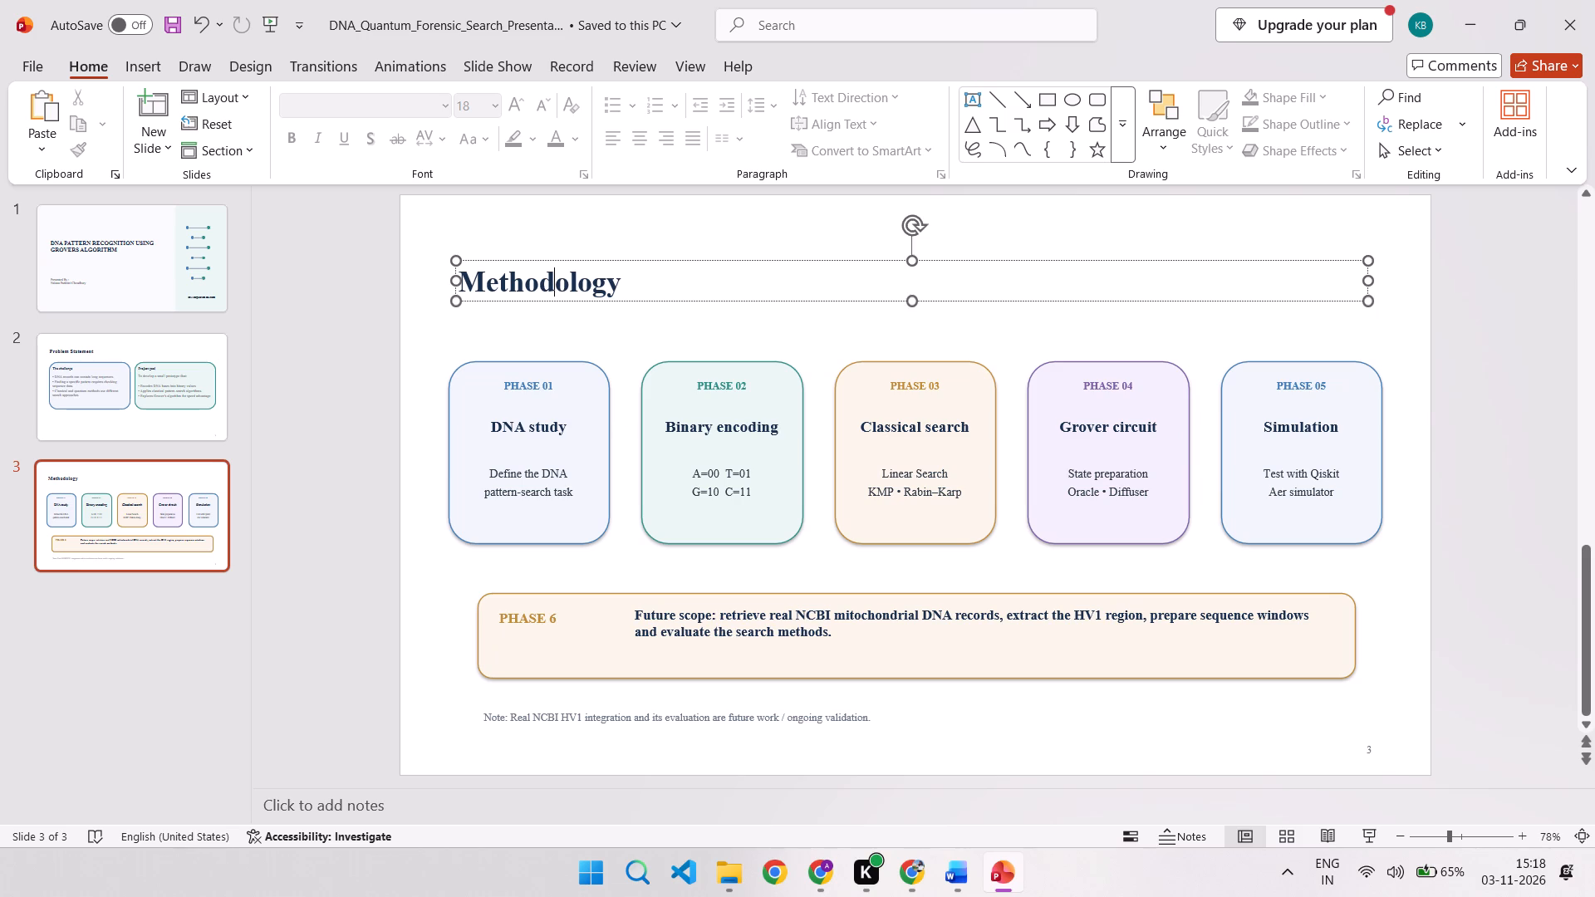
pyautogui.moveTo(562, 254); pyautogui.dragTo(556, 280)
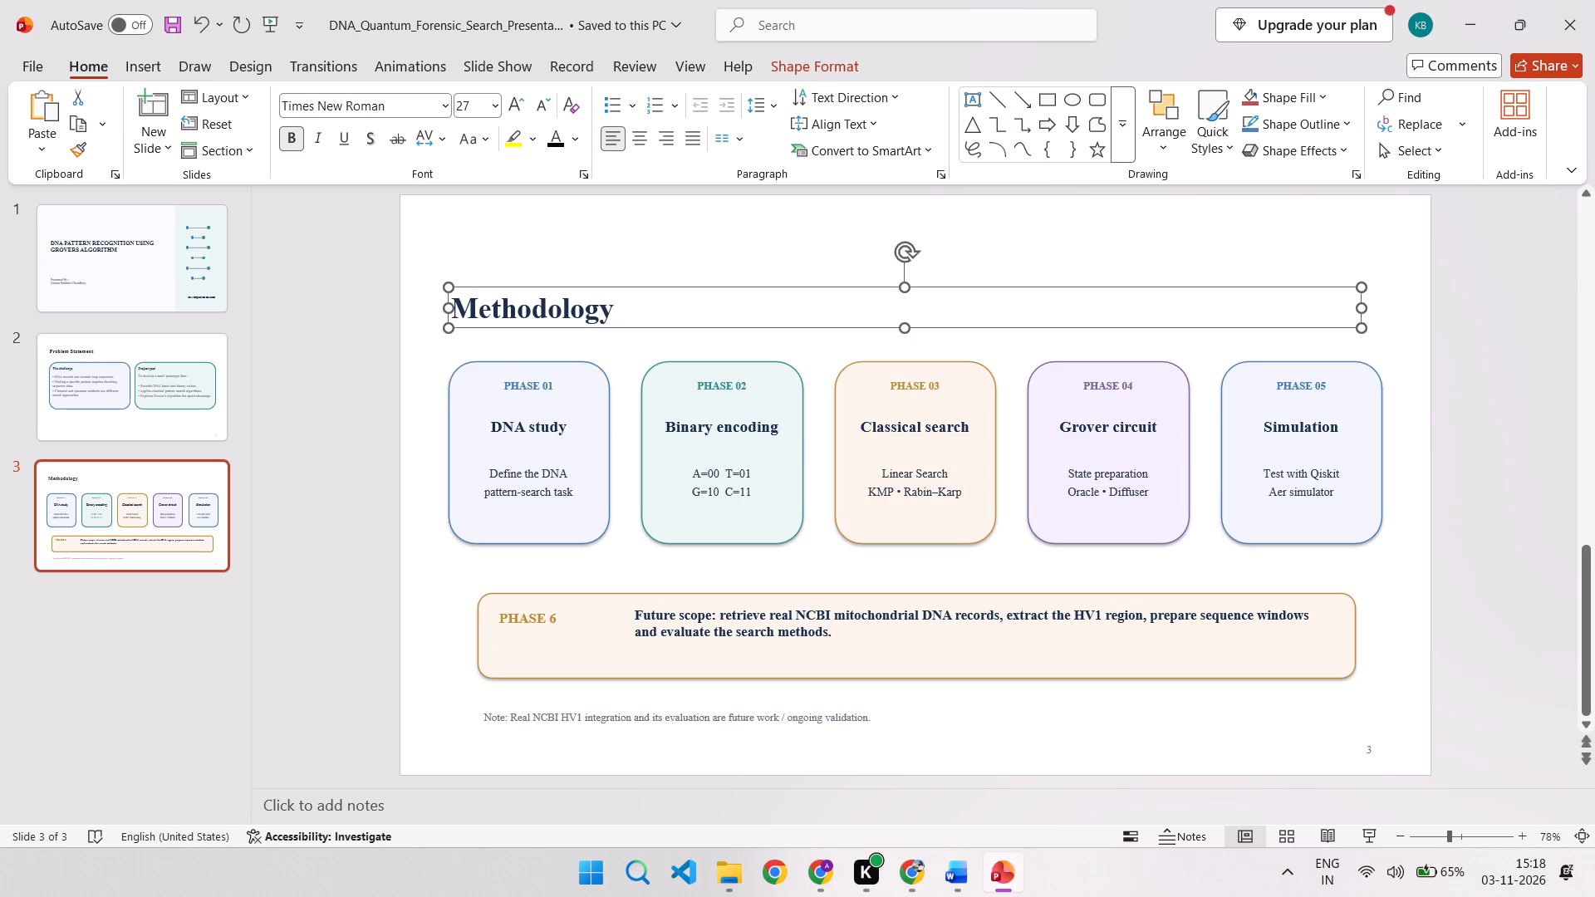
# Delete the "PHASE 01" and "PHASE 02" labels from the DNA study and Binary encoding cards.
pyautogui.tripleClick(535, 380)
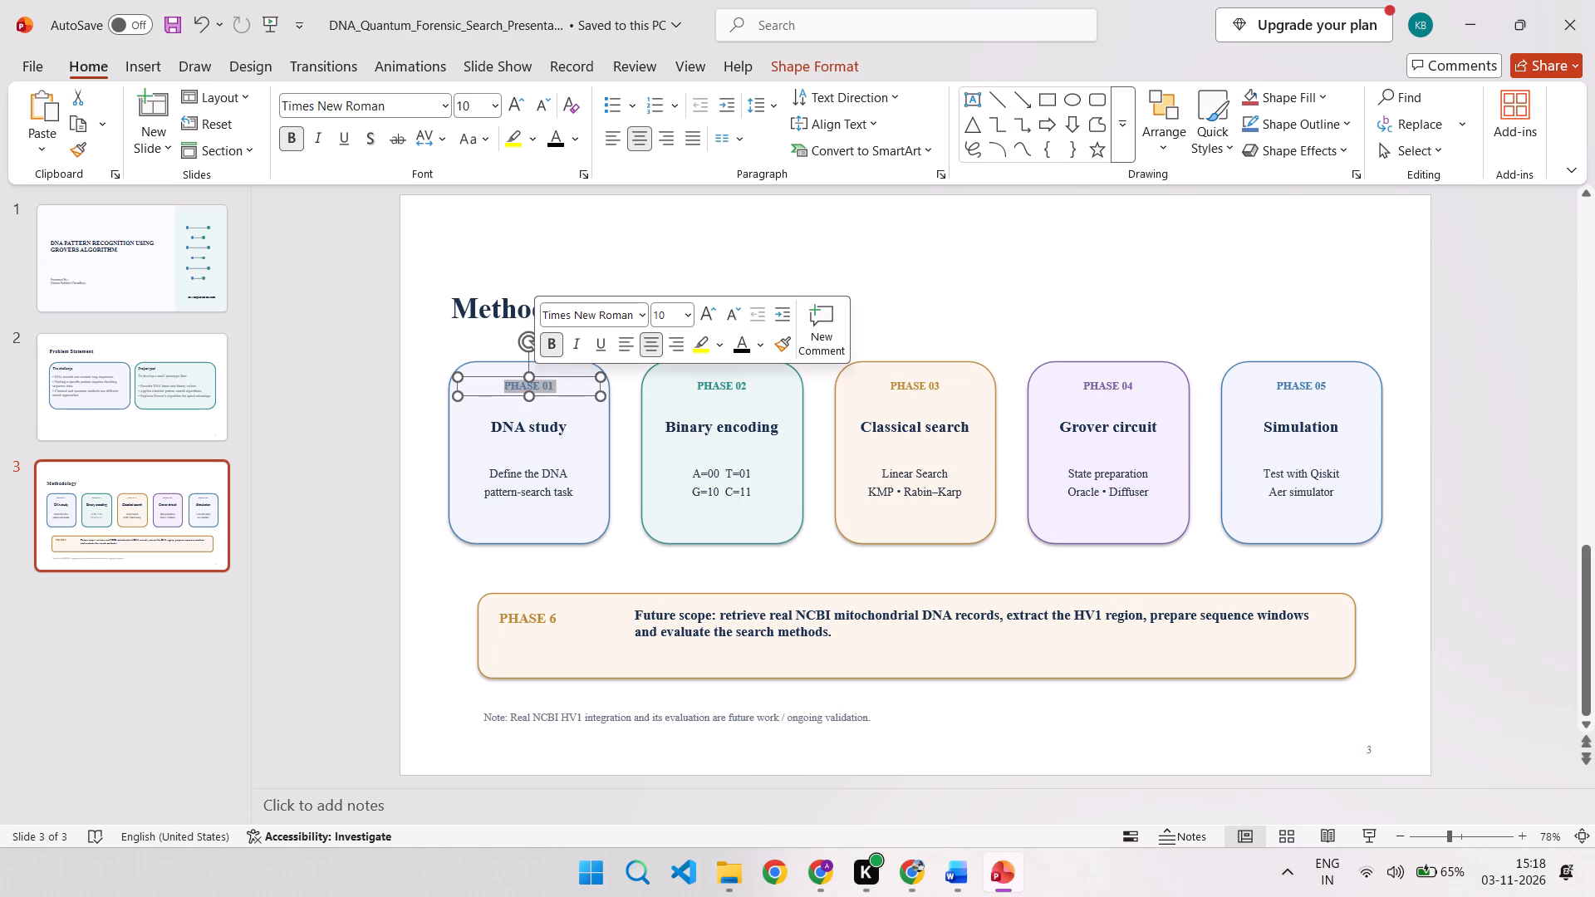
pyautogui.press('BackSpace')
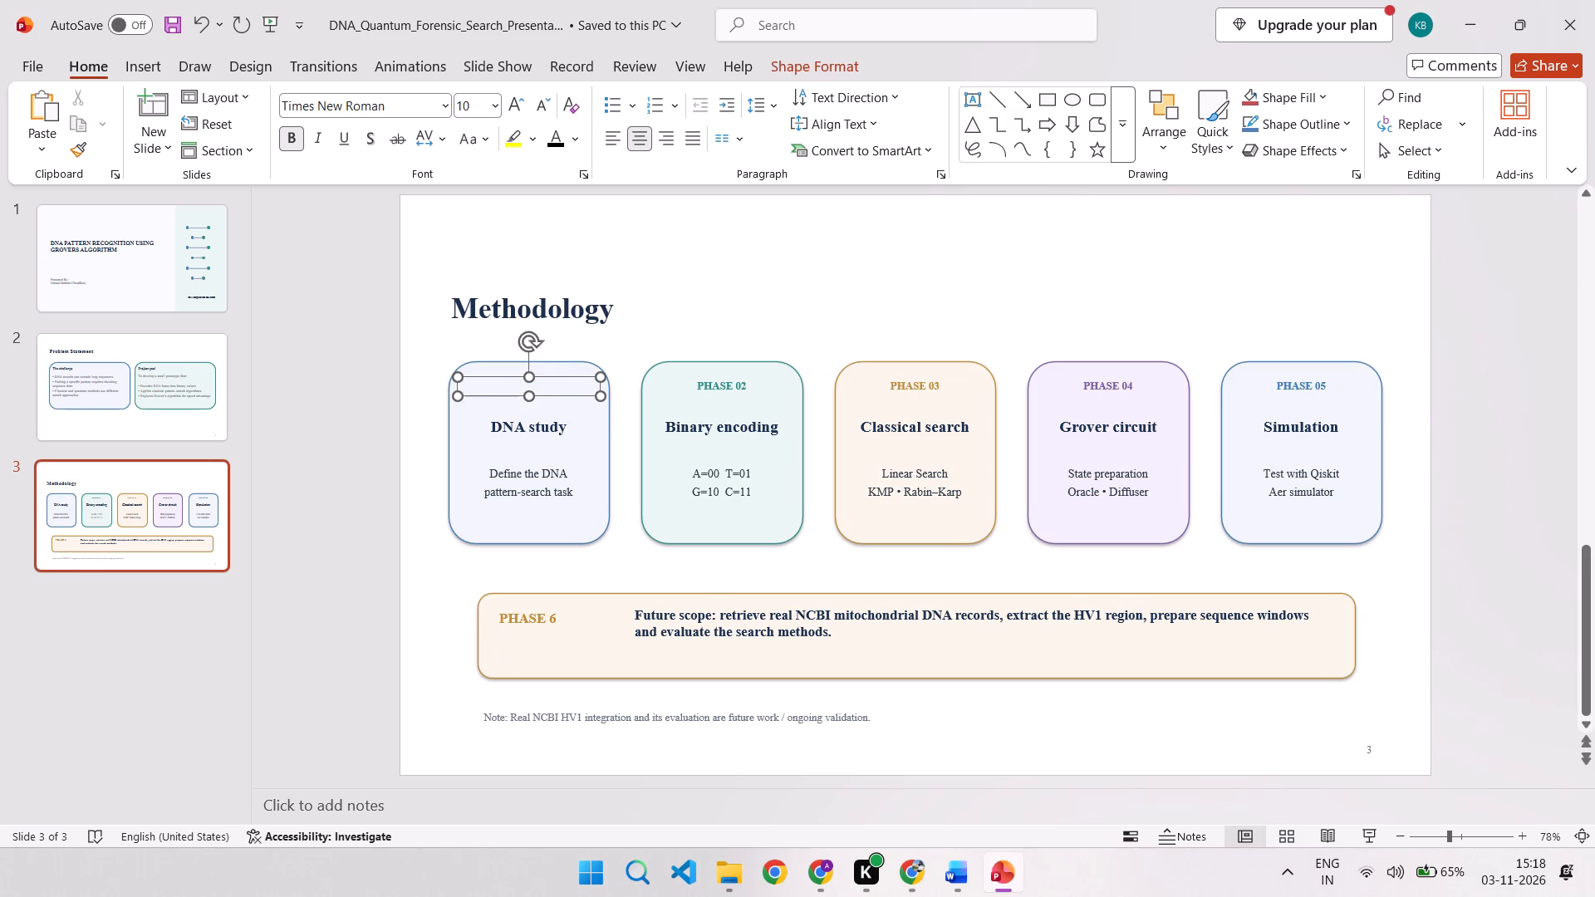
pyautogui.click(532, 347)
pyautogui.press('BackSpace')
pyautogui.tripleClick(721, 392)
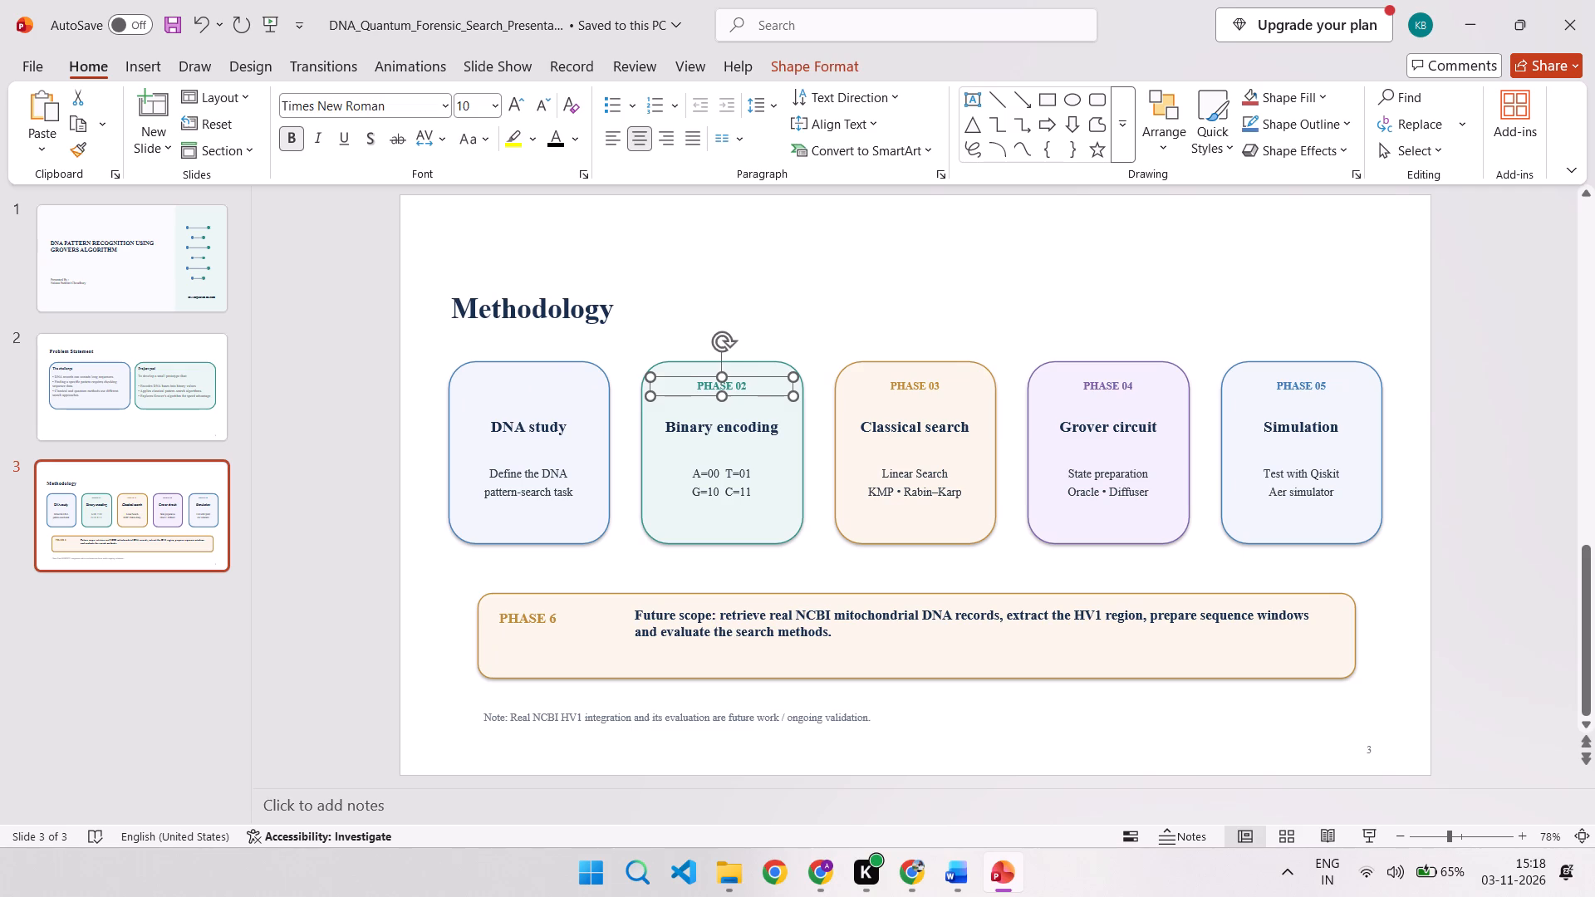
pyautogui.click(724, 352)
pyautogui.click(724, 379)
pyautogui.moveTo(721, 354); pyautogui.dragTo(722, 375)
pyautogui.click(722, 375)
pyautogui.click(715, 391)
pyautogui.click(725, 341)
pyautogui.press('Delete')
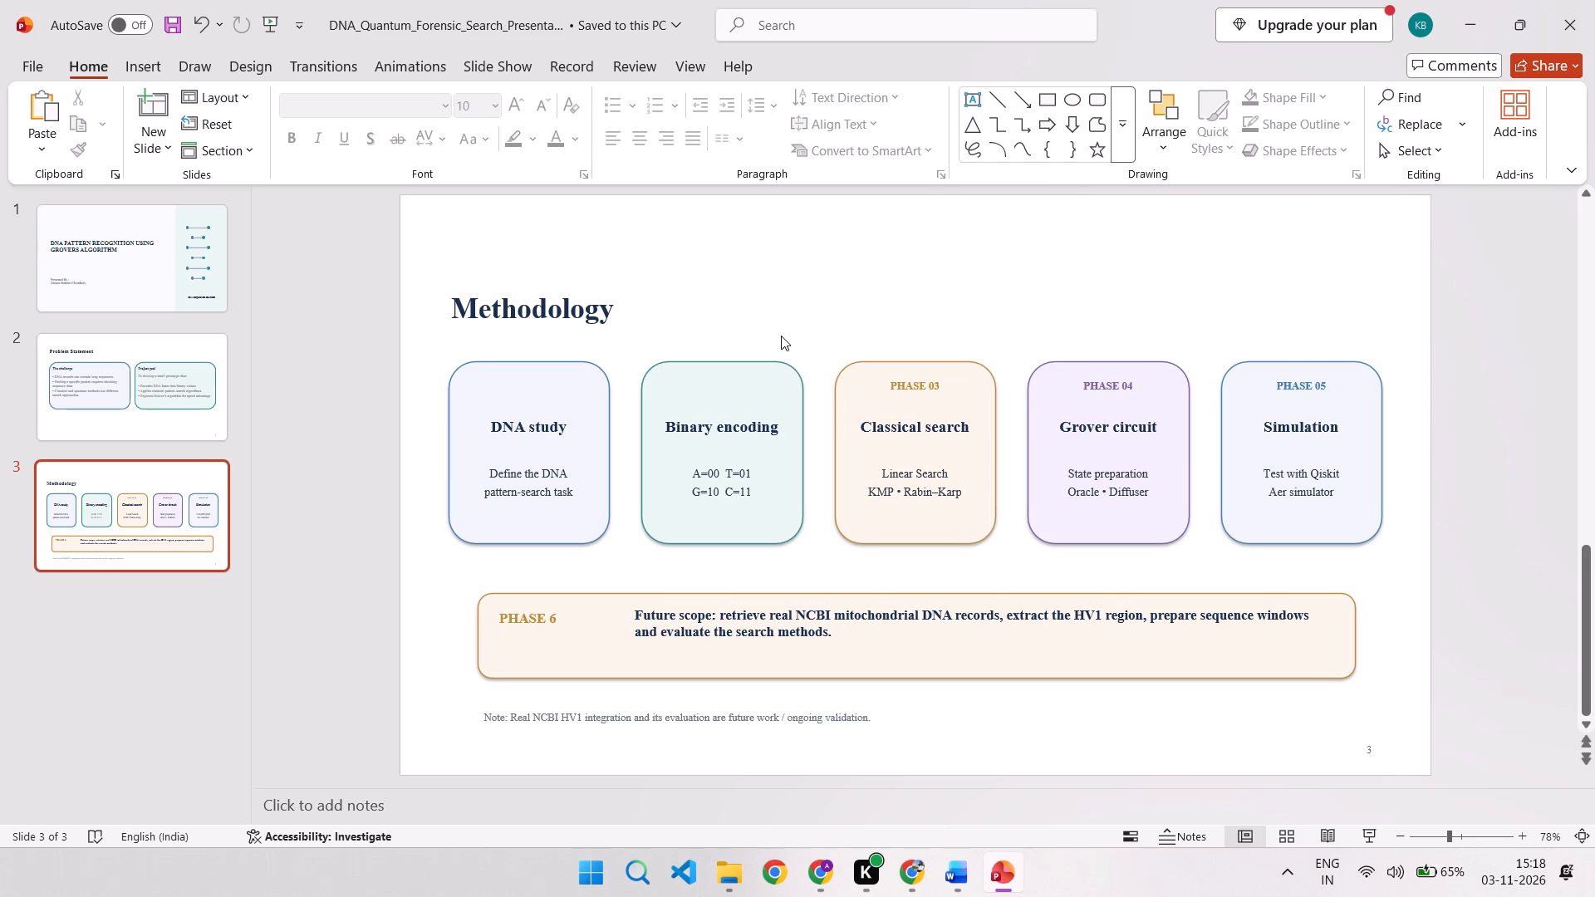
# Delete the "PHASE 03", "PHASE 04" and "PHASE 05" labels from the Classical search, Grover circuit and Simulation cards.
pyautogui.click(926, 377)
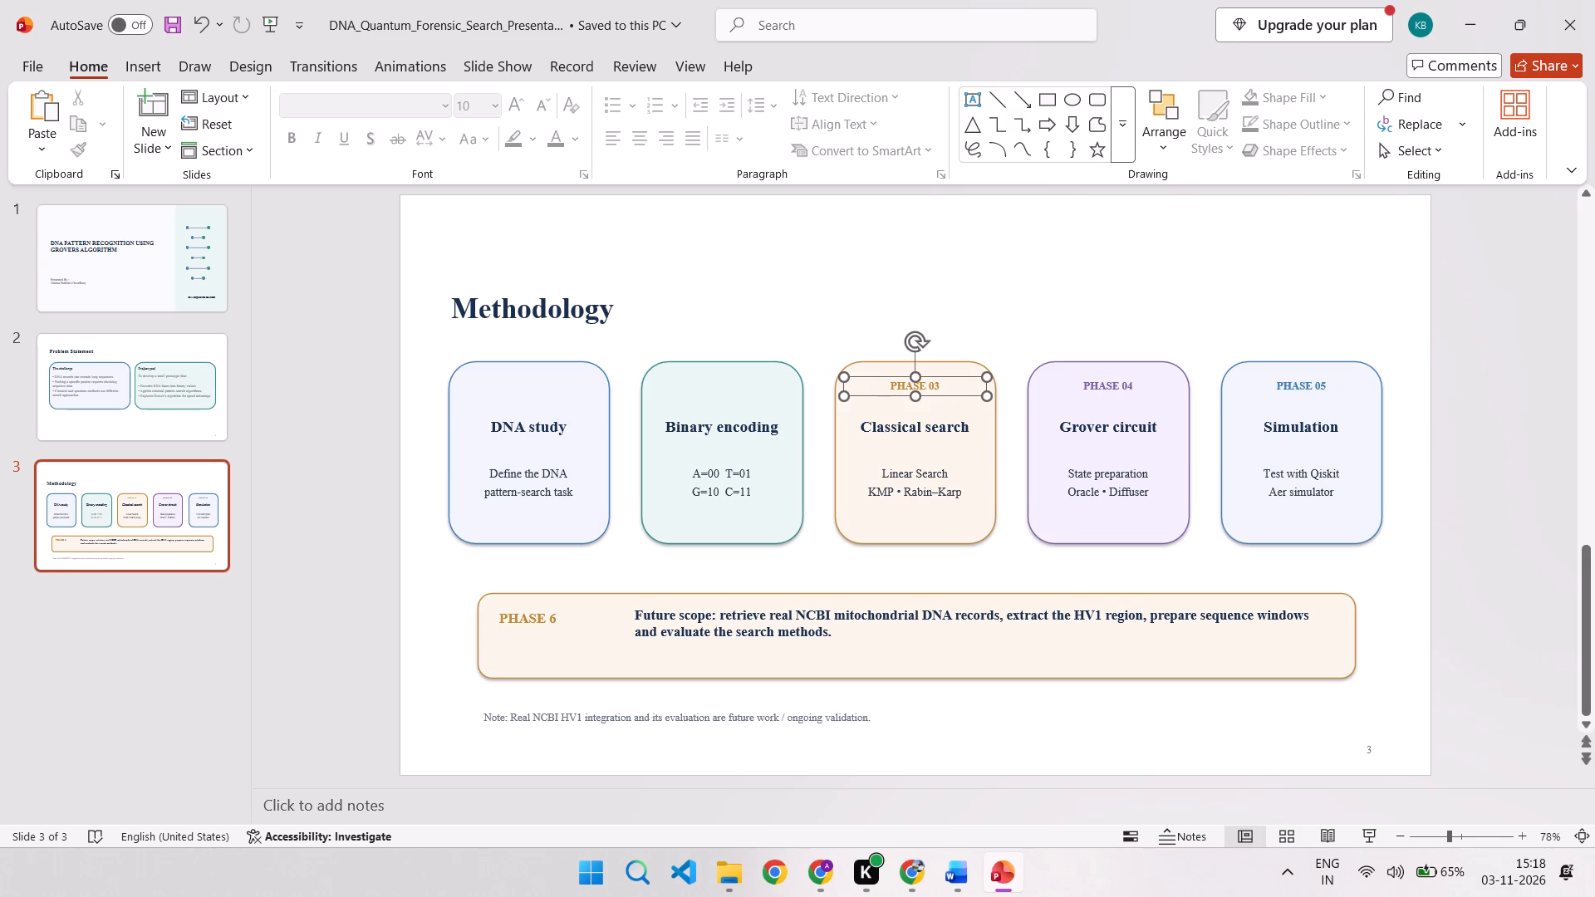
pyautogui.click(921, 344)
pyautogui.press('Delete')
pyautogui.click(1100, 378)
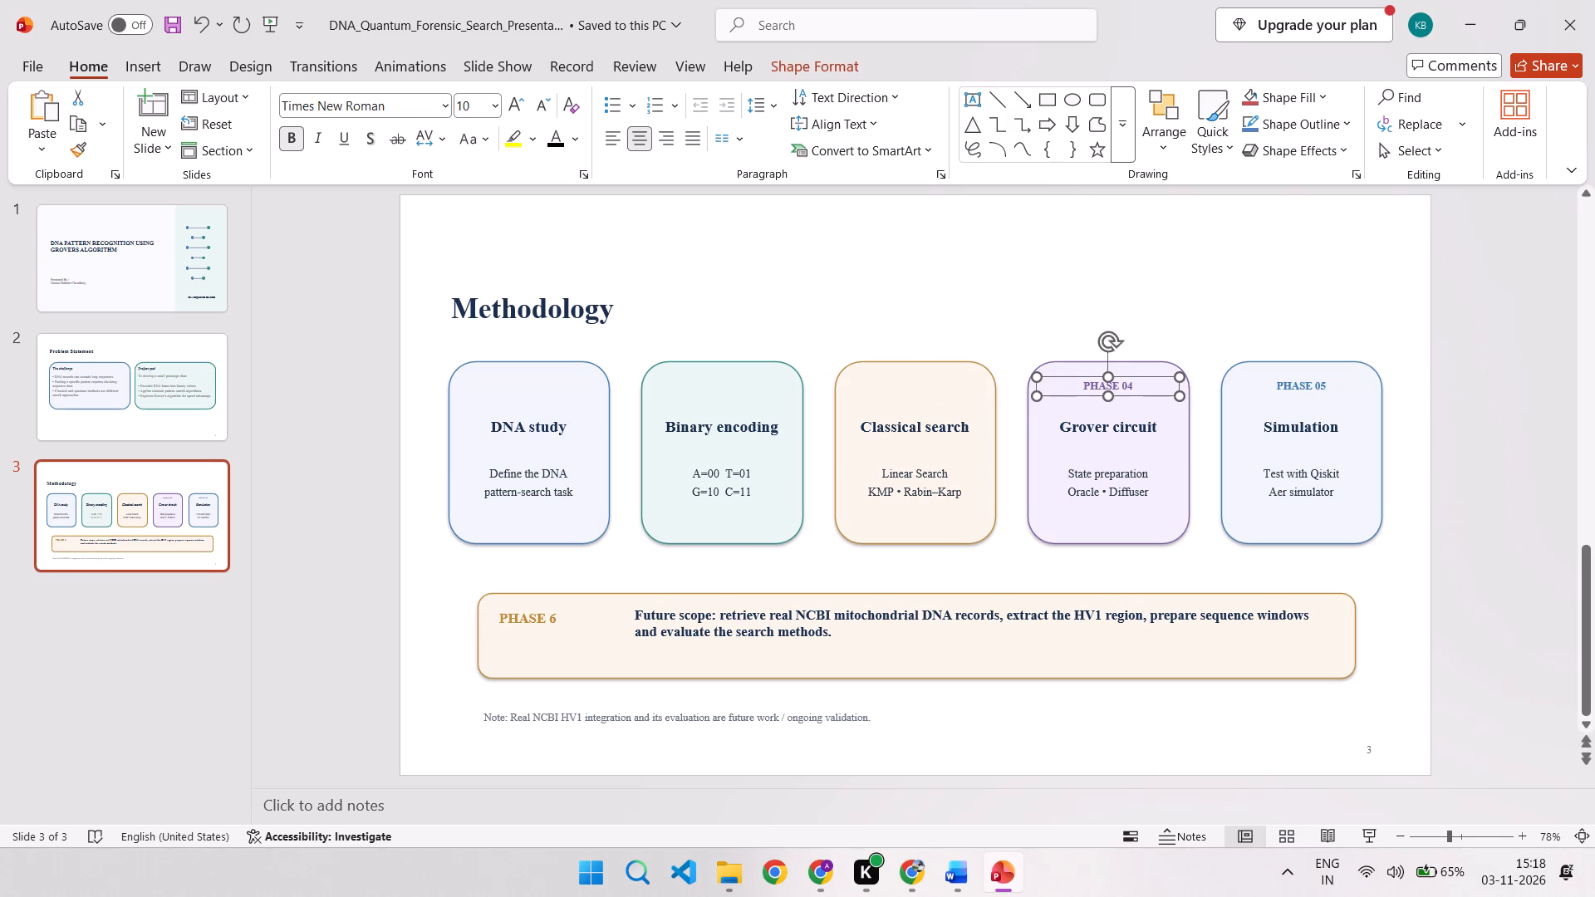
pyautogui.click(1109, 341)
pyautogui.press('Delete')
pyautogui.click(1293, 373)
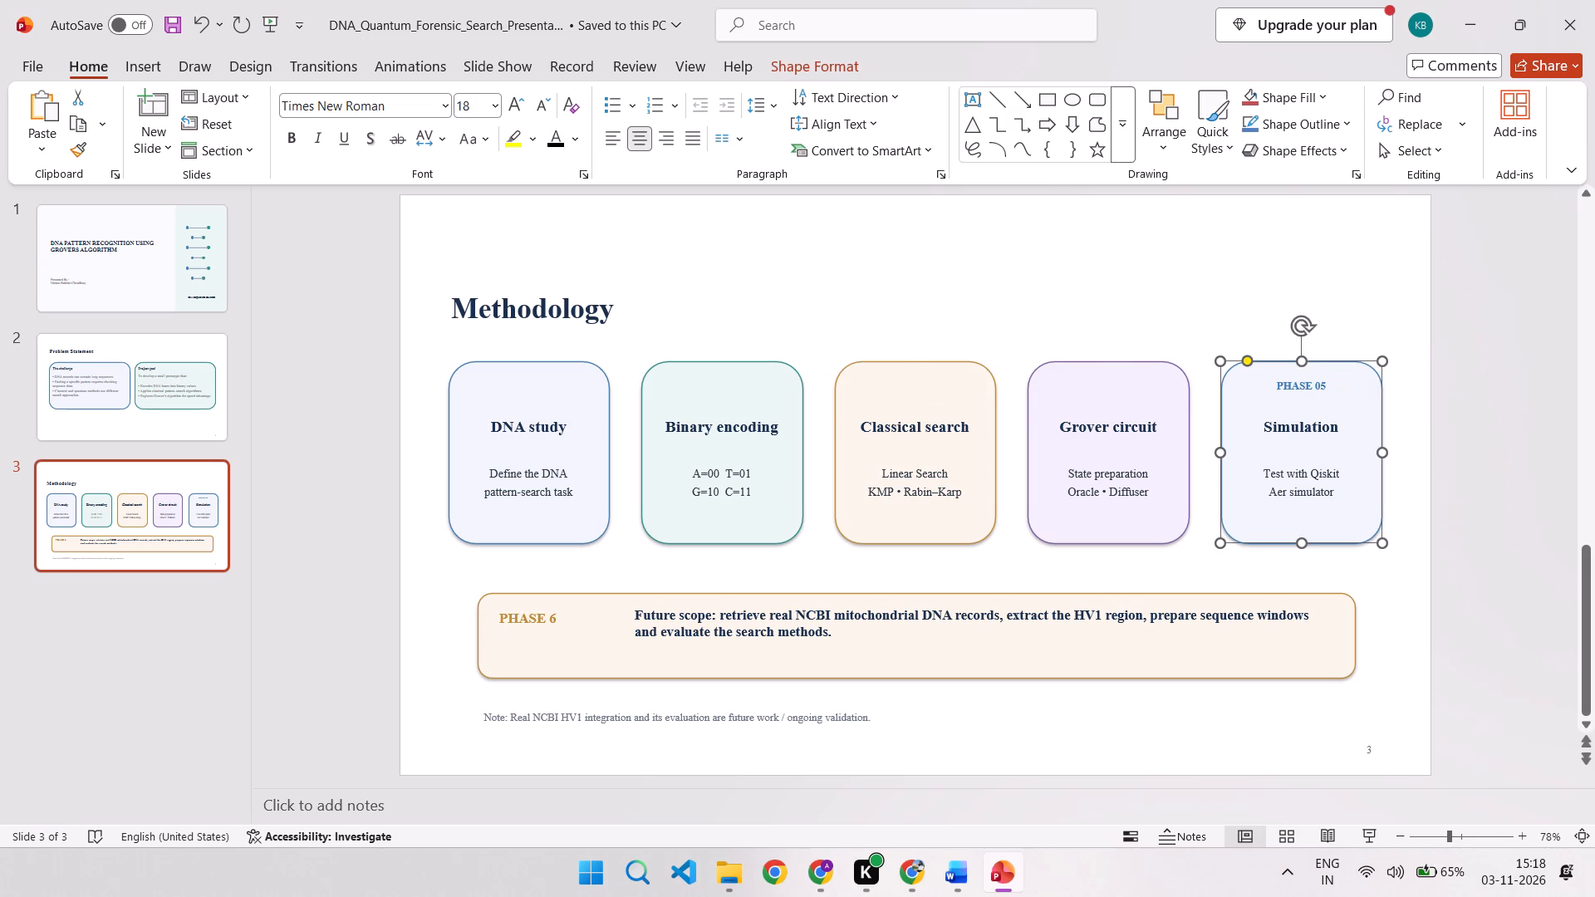
pyautogui.click(1307, 380)
pyautogui.click(1304, 339)
pyautogui.press('Delete')
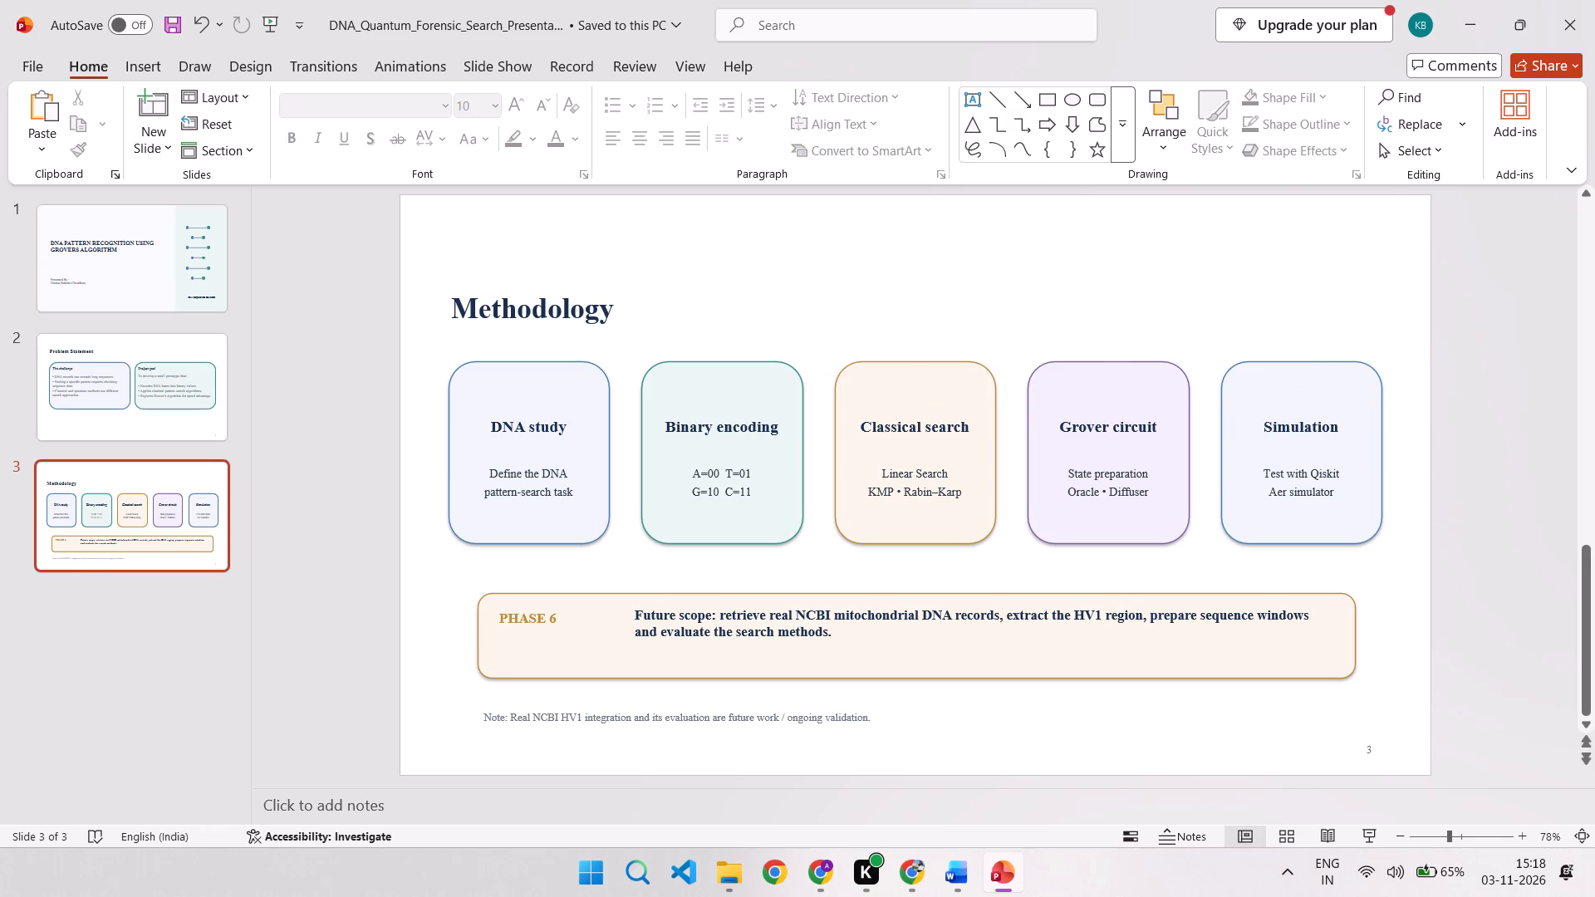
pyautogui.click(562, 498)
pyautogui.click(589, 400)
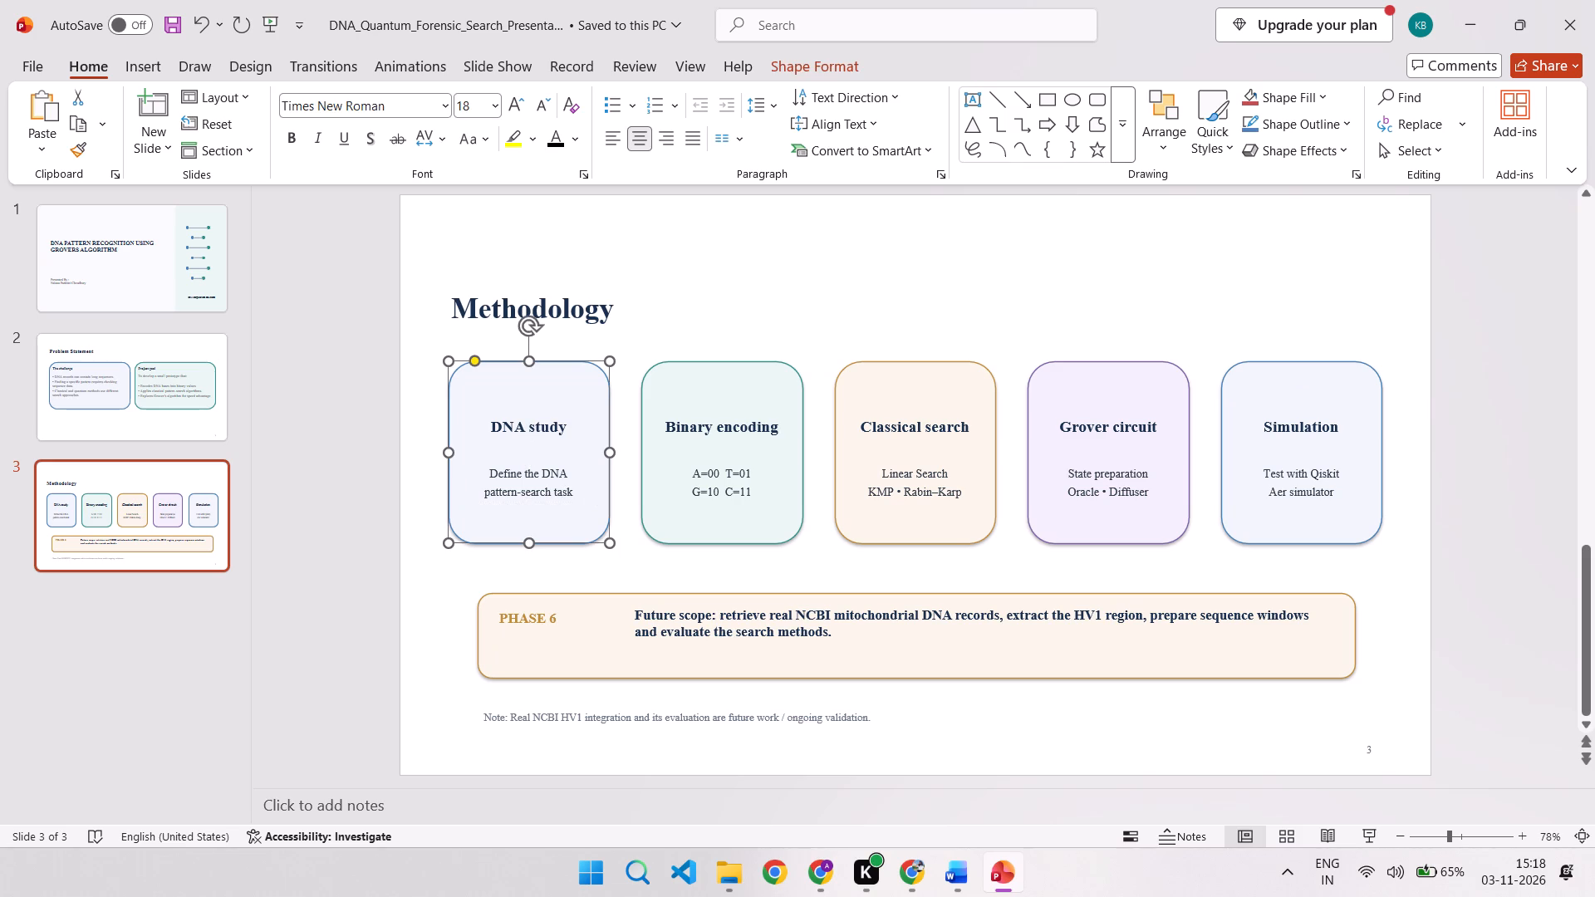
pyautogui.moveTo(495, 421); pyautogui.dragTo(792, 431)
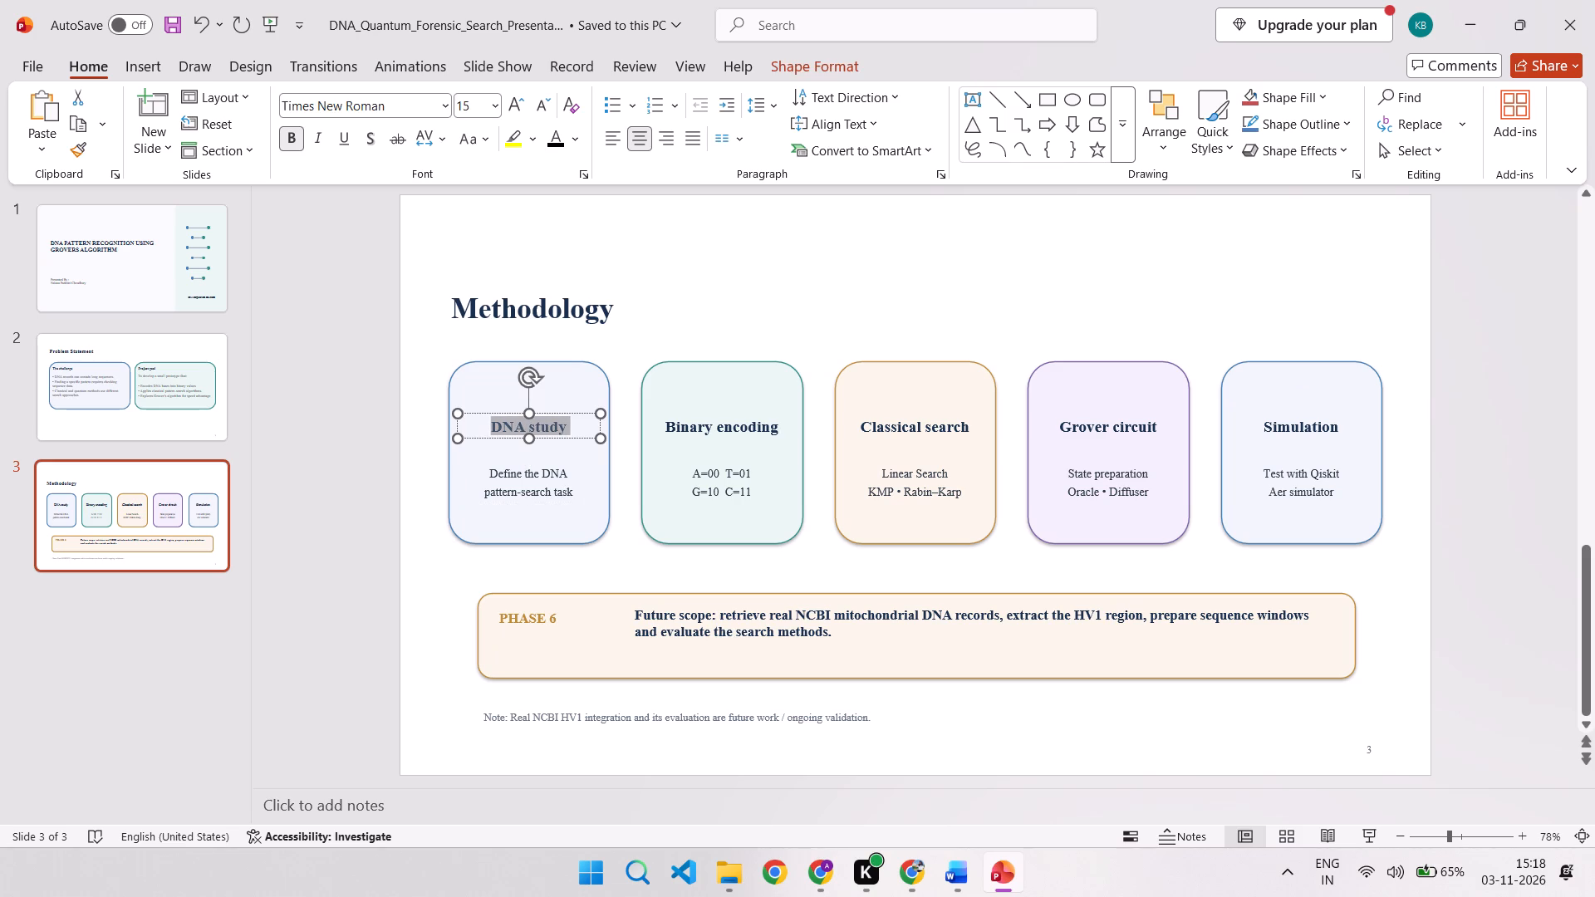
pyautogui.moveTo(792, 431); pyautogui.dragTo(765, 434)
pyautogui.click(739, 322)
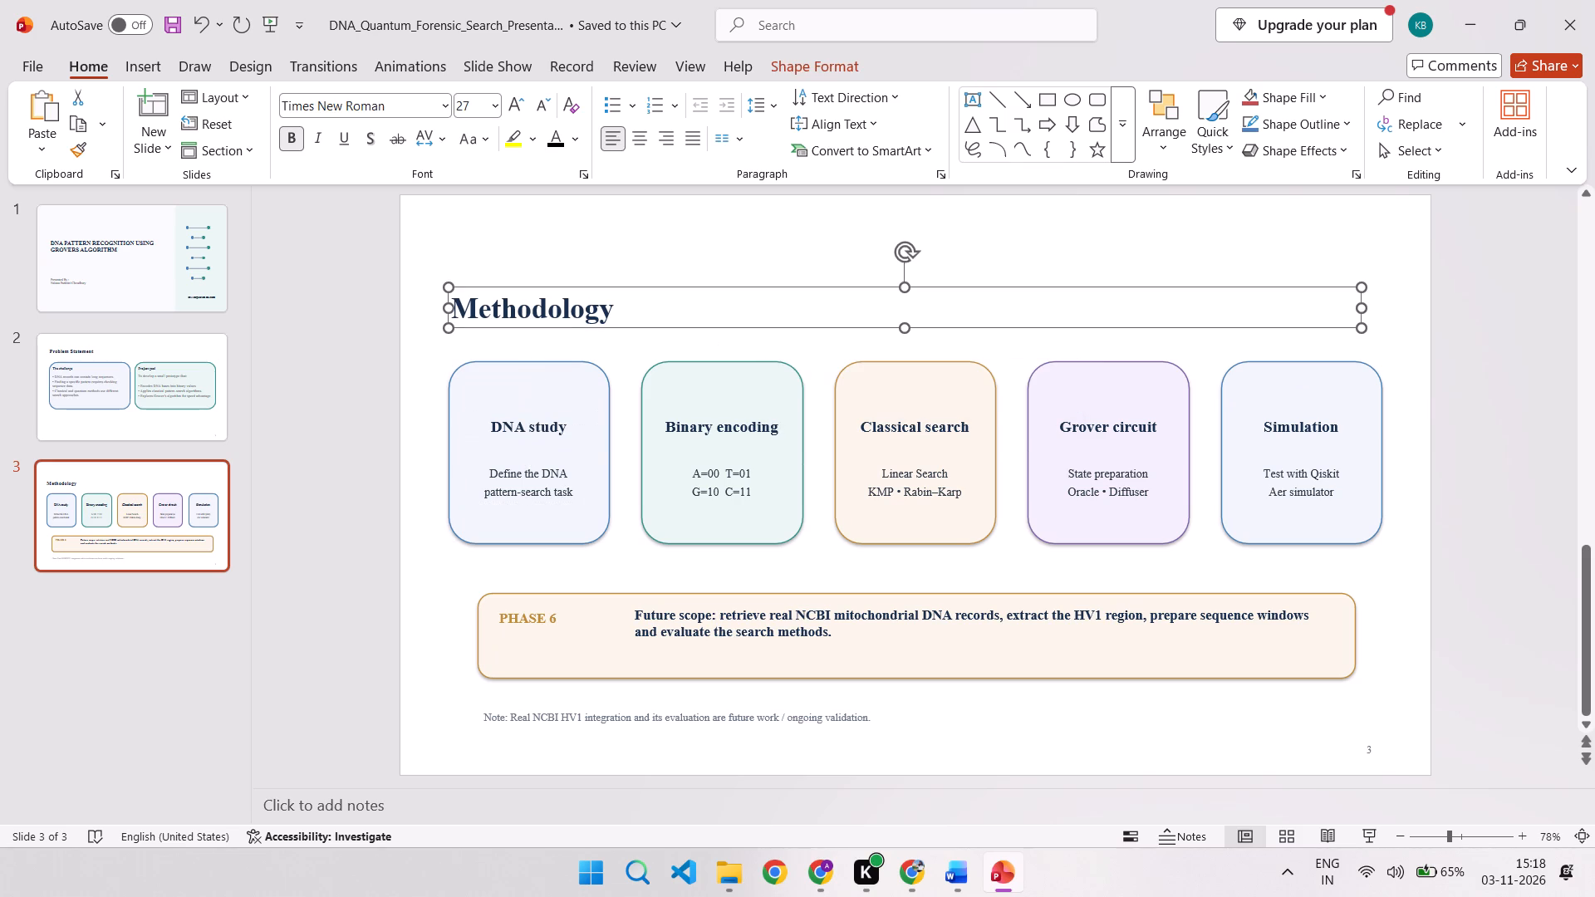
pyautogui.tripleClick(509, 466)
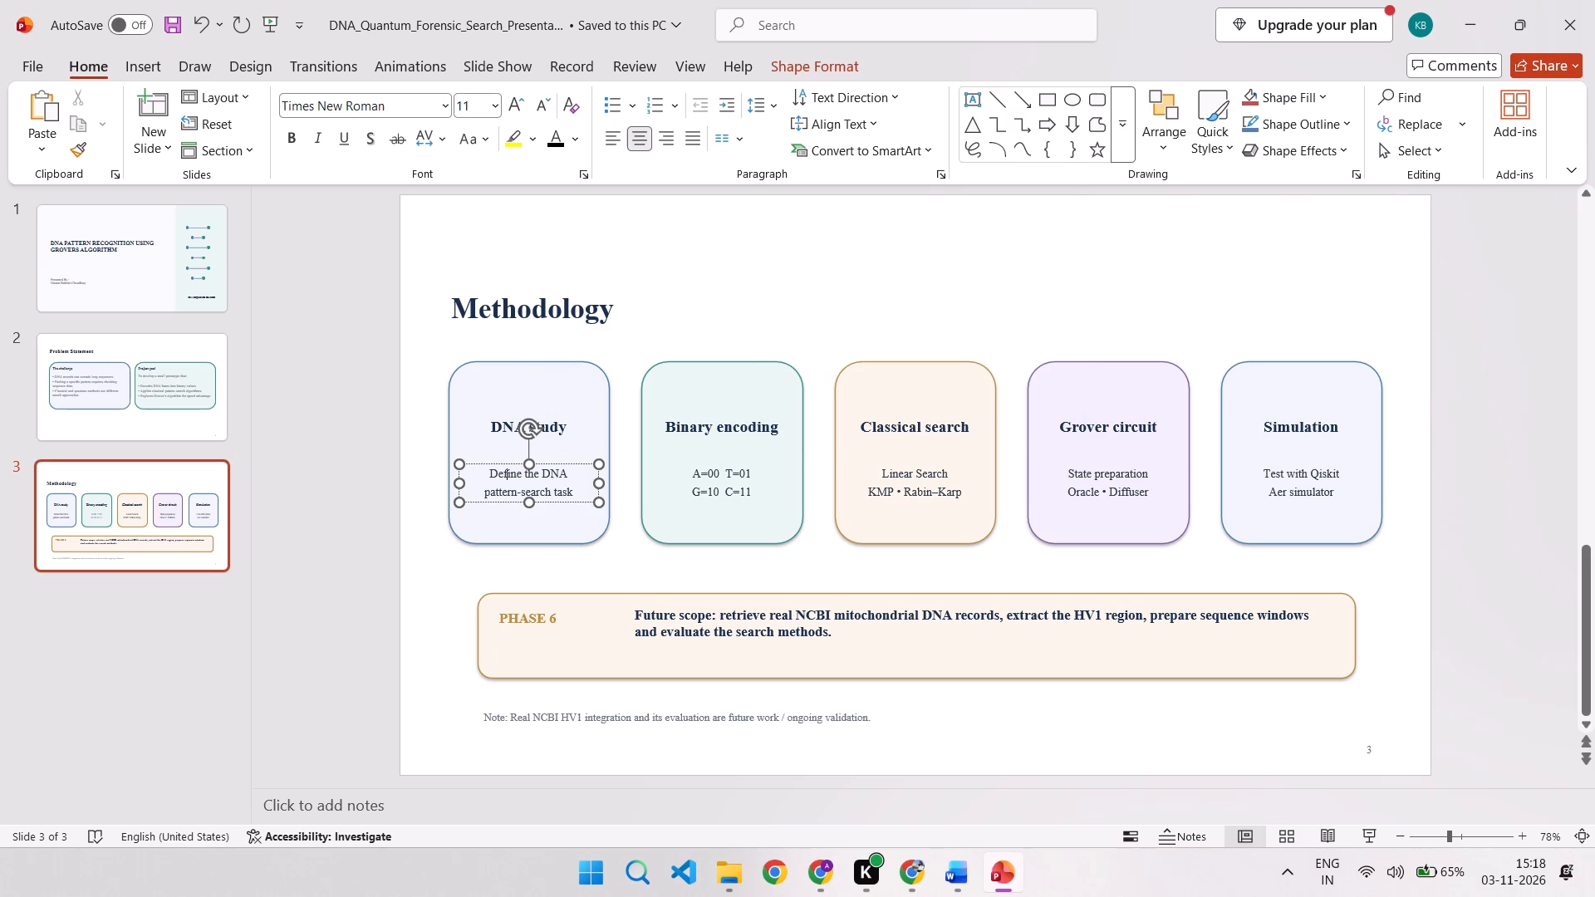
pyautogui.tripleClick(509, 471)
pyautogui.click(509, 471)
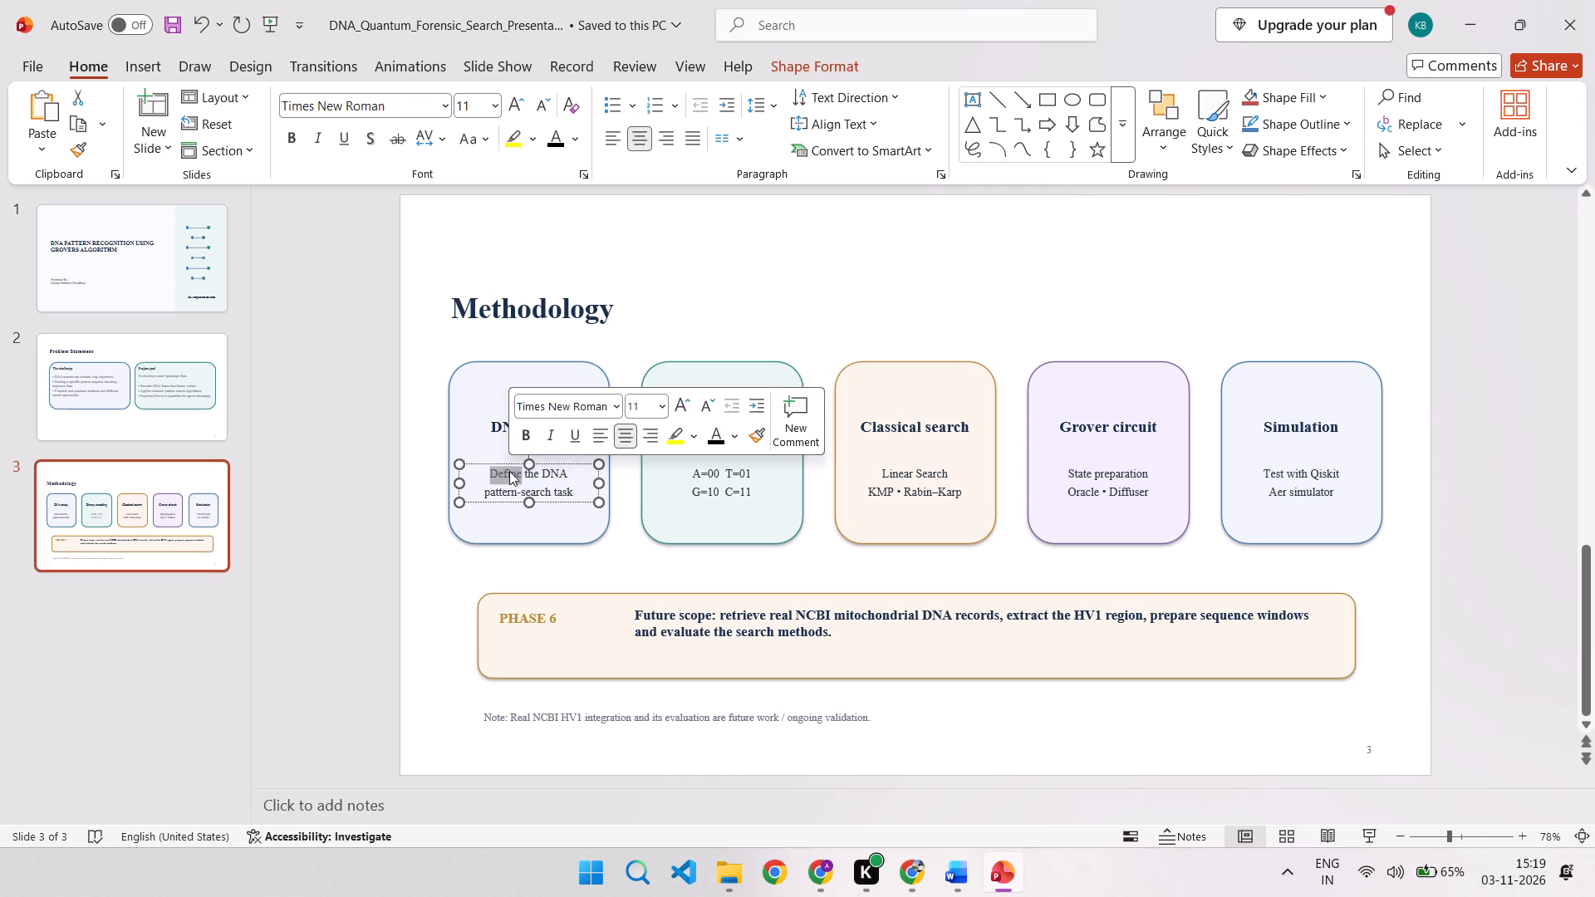
# Enlarge the text in all five phase cards together, bringing the headings to size 20 and the descriptions to size 16.
pyautogui.click(445, 491)
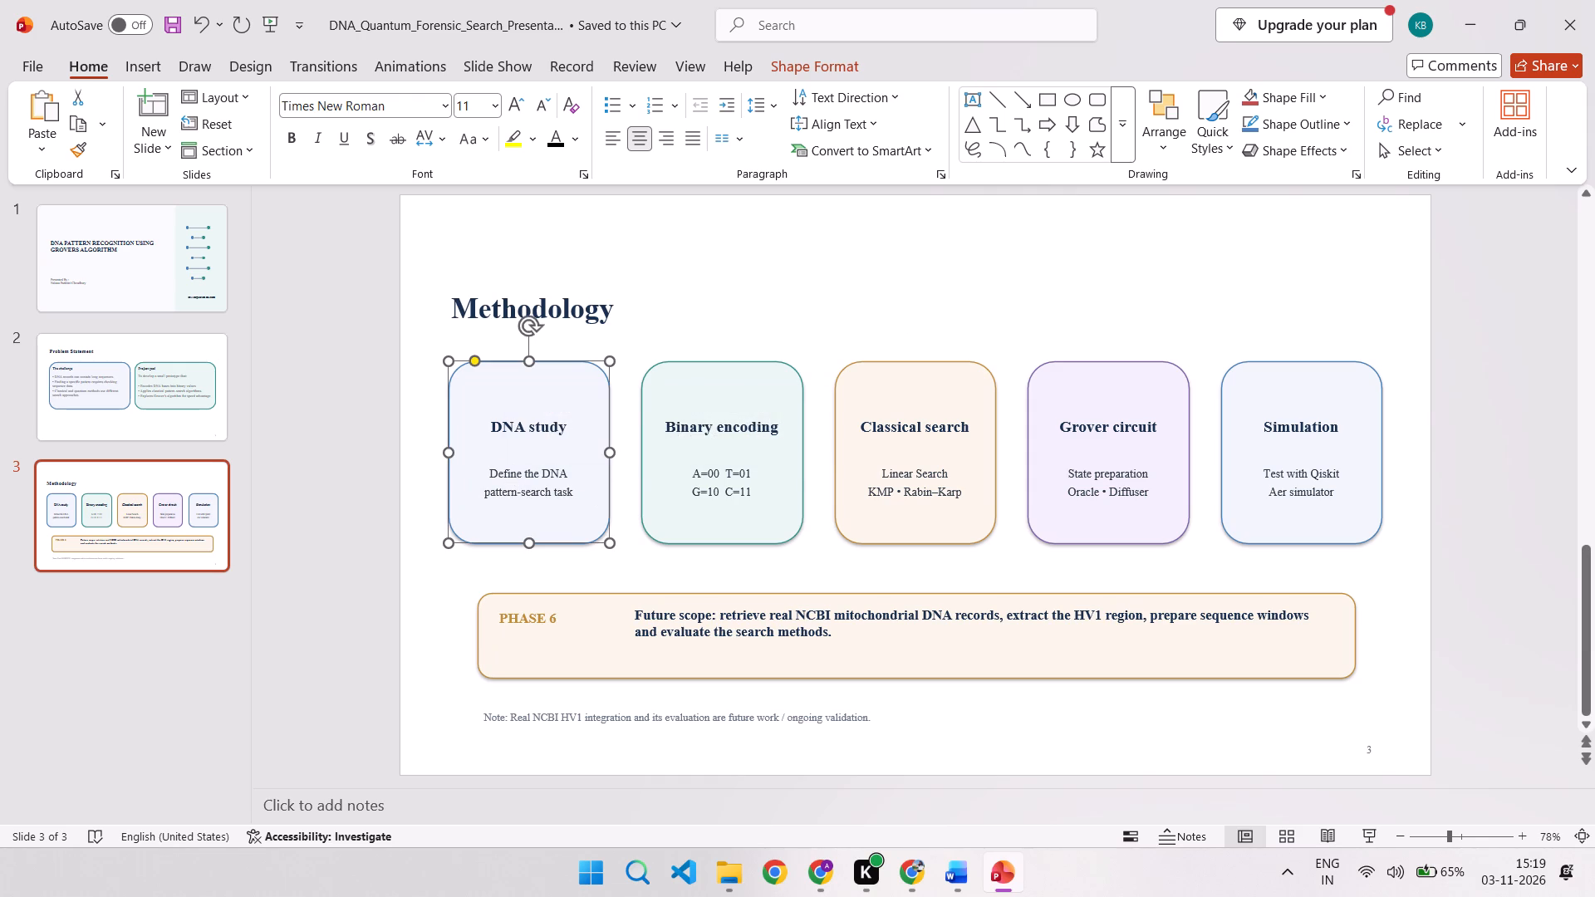
pyautogui.keyDown('ctrl'); pyautogui.click(542, 429); pyautogui.keyUp('ctrl')
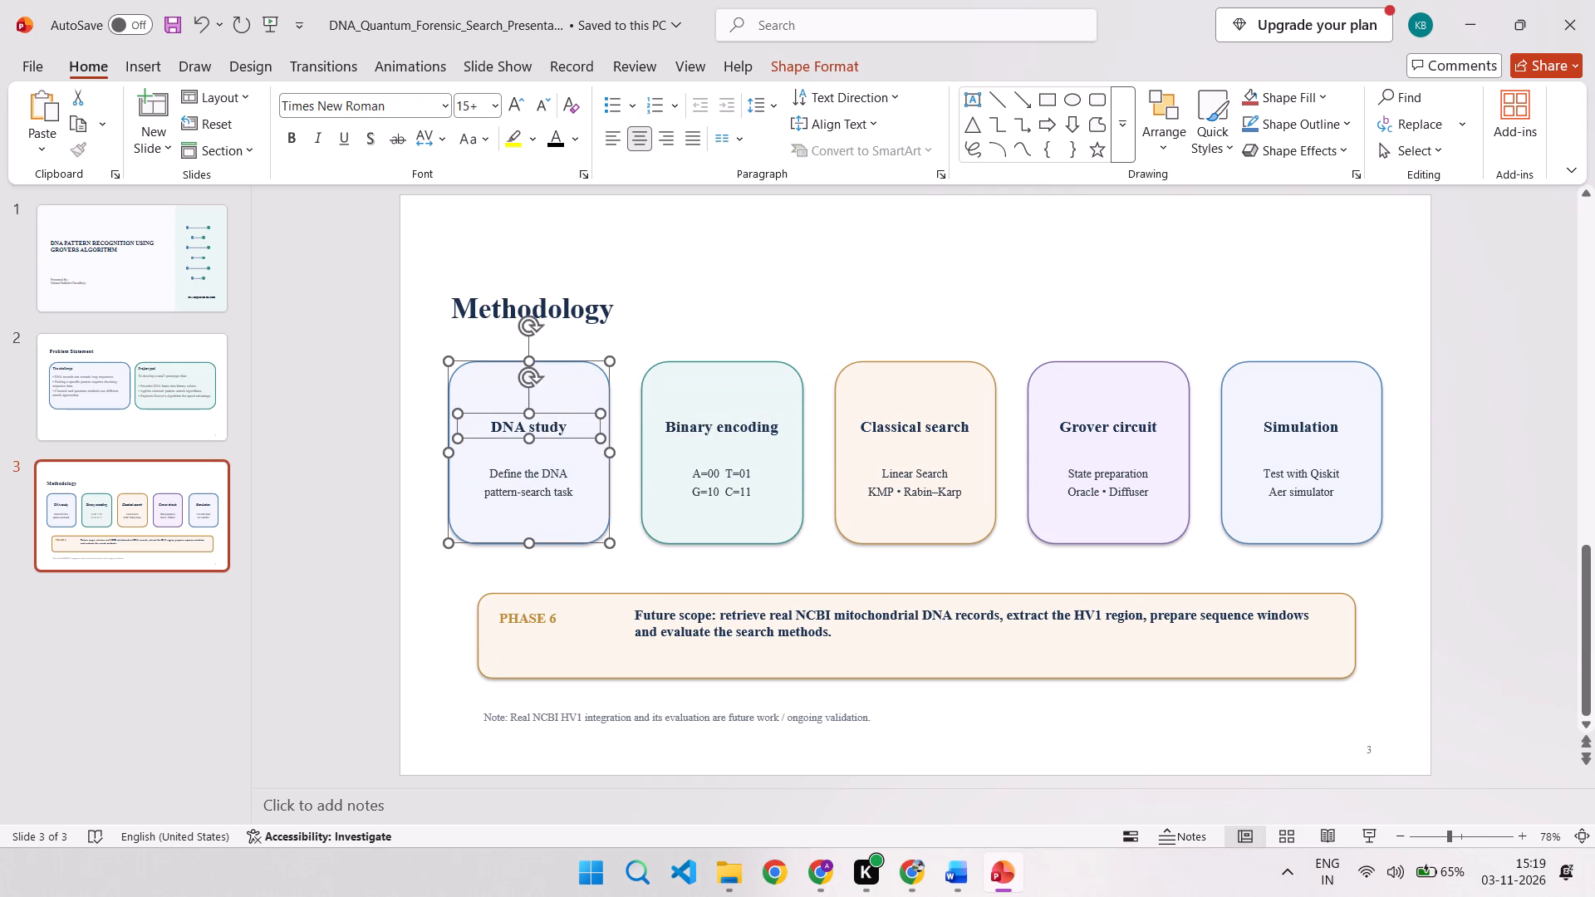
pyautogui.keyDown('ctrl'); pyautogui.click(549, 475); pyautogui.keyUp('ctrl')
pyautogui.keyDown('ctrl'); pyautogui.click(714, 427); pyautogui.keyUp('ctrl')
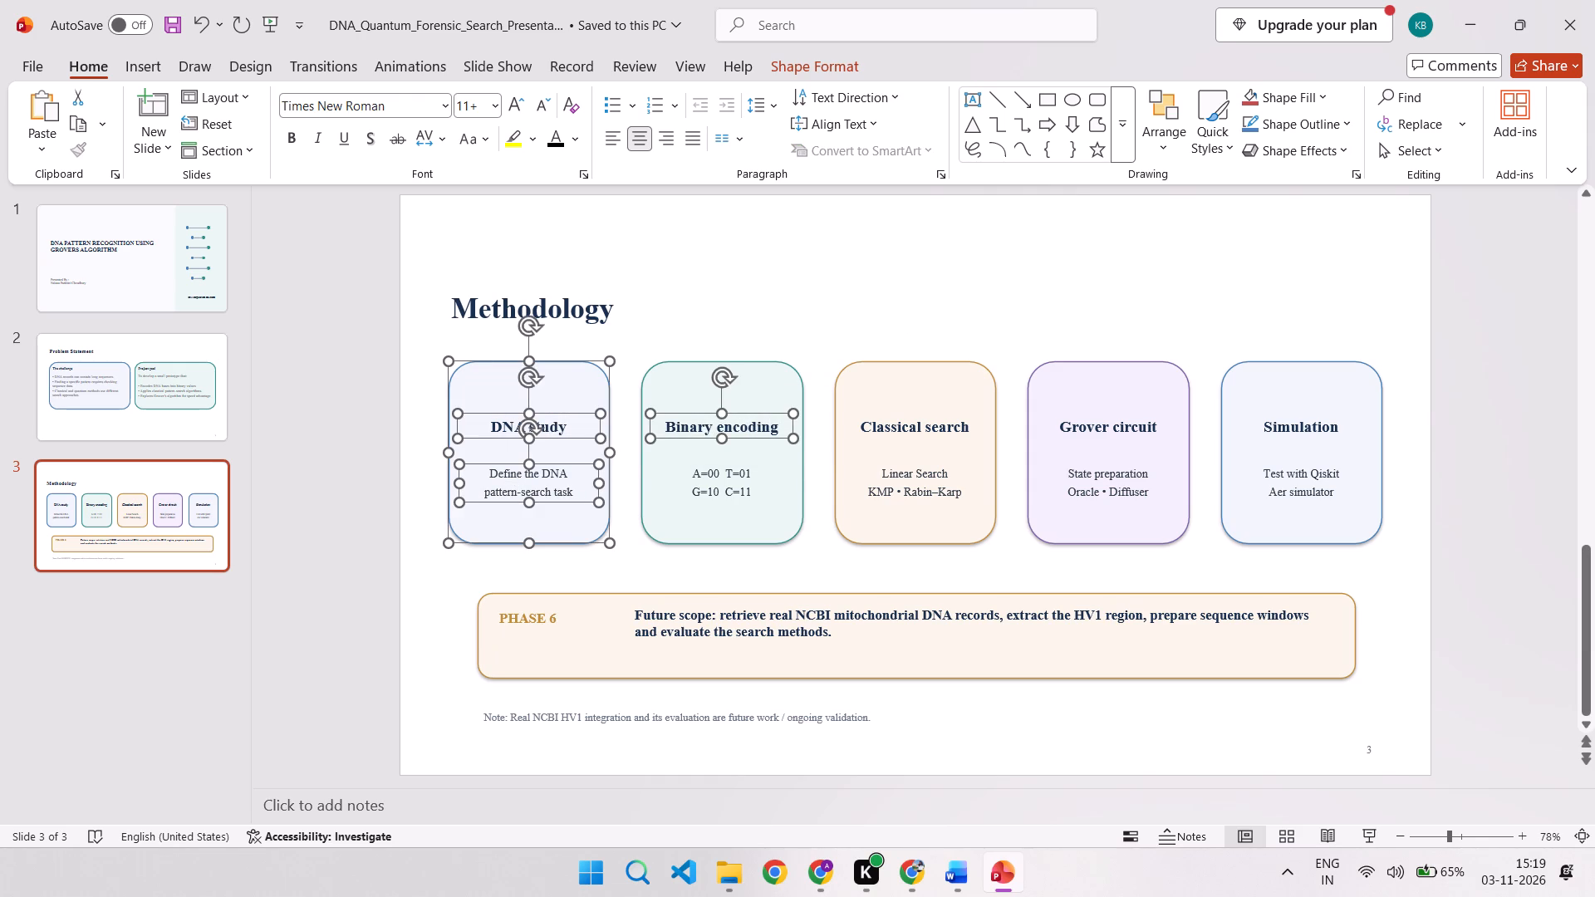
pyautogui.keyDown('ctrl'); pyautogui.click(734, 478); pyautogui.keyUp('ctrl')
pyautogui.keyDown('ctrl'); pyautogui.click(586, 362); pyautogui.keyUp('ctrl')
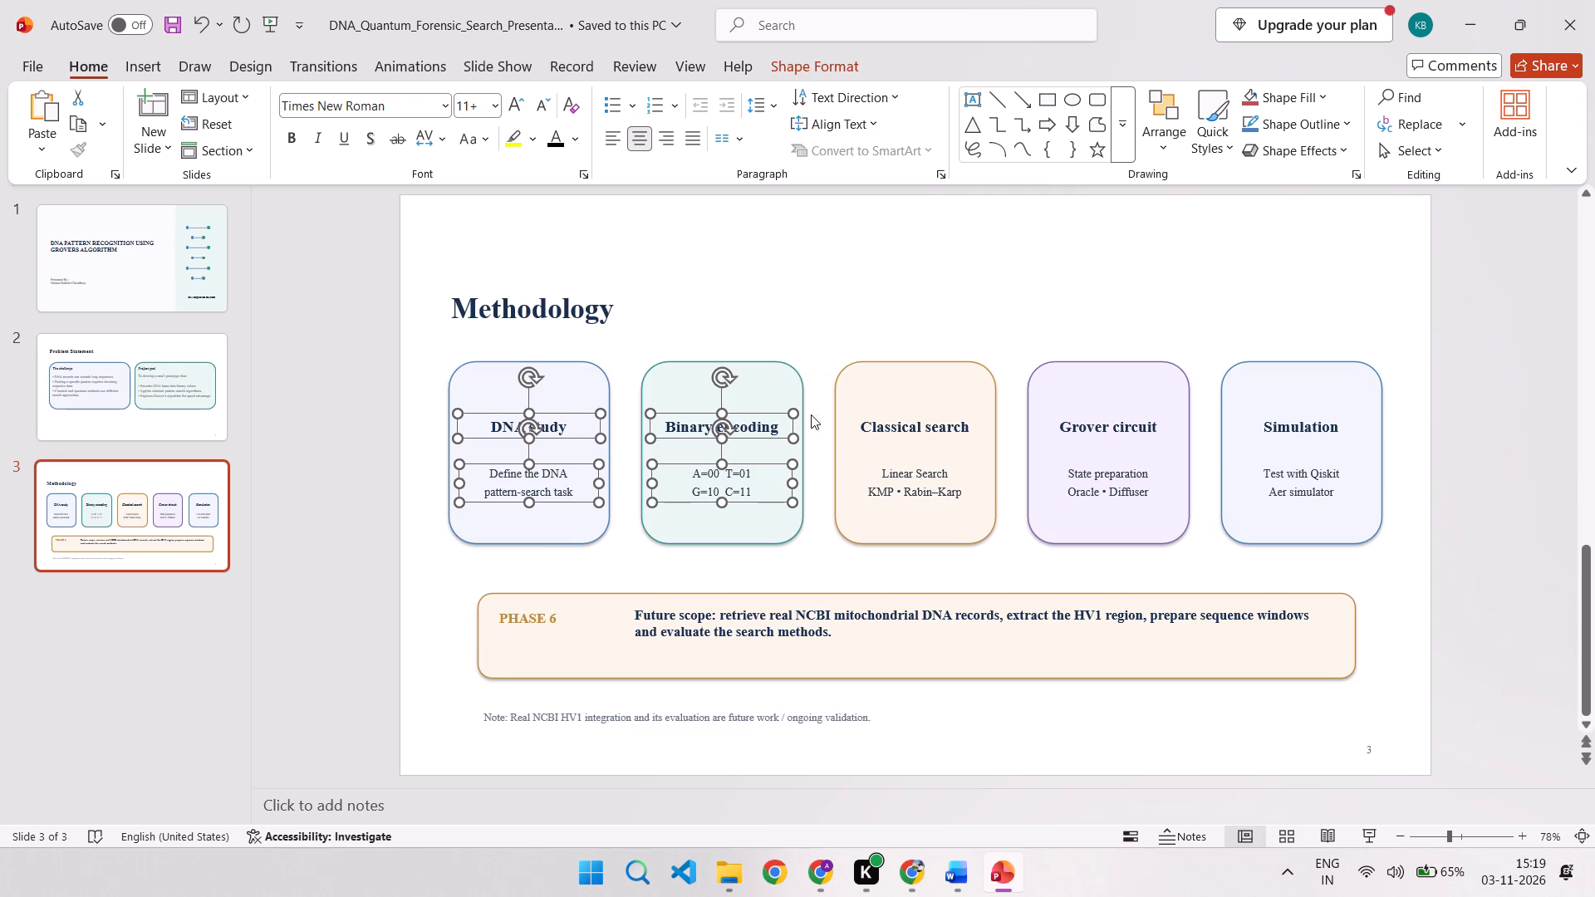
pyautogui.keyDown('ctrl'); pyautogui.click(865, 435); pyautogui.keyUp('ctrl')
pyautogui.keyDown('ctrl'); pyautogui.click(922, 491); pyautogui.keyUp('ctrl')
pyautogui.keyDown('ctrl'); pyautogui.moveTo(1094, 478); pyautogui.dragTo(1097, 430); pyautogui.keyUp('ctrl')
pyautogui.hotkey('ctrl', 'z')
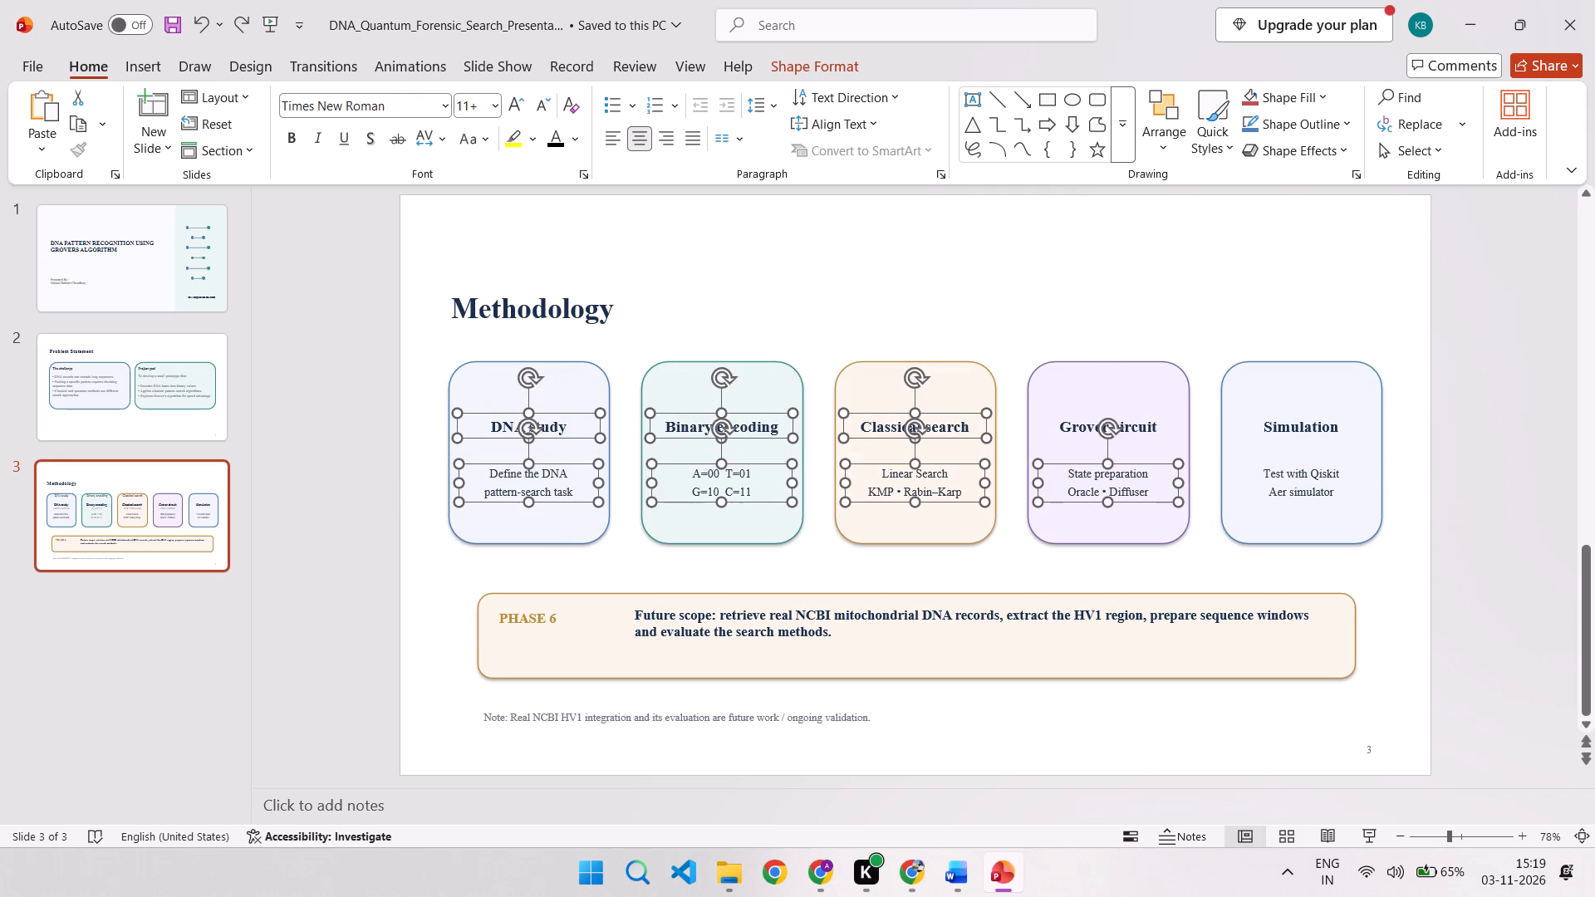
pyautogui.keyDown('ctrl'); pyautogui.click(1083, 421); pyautogui.keyUp('ctrl')
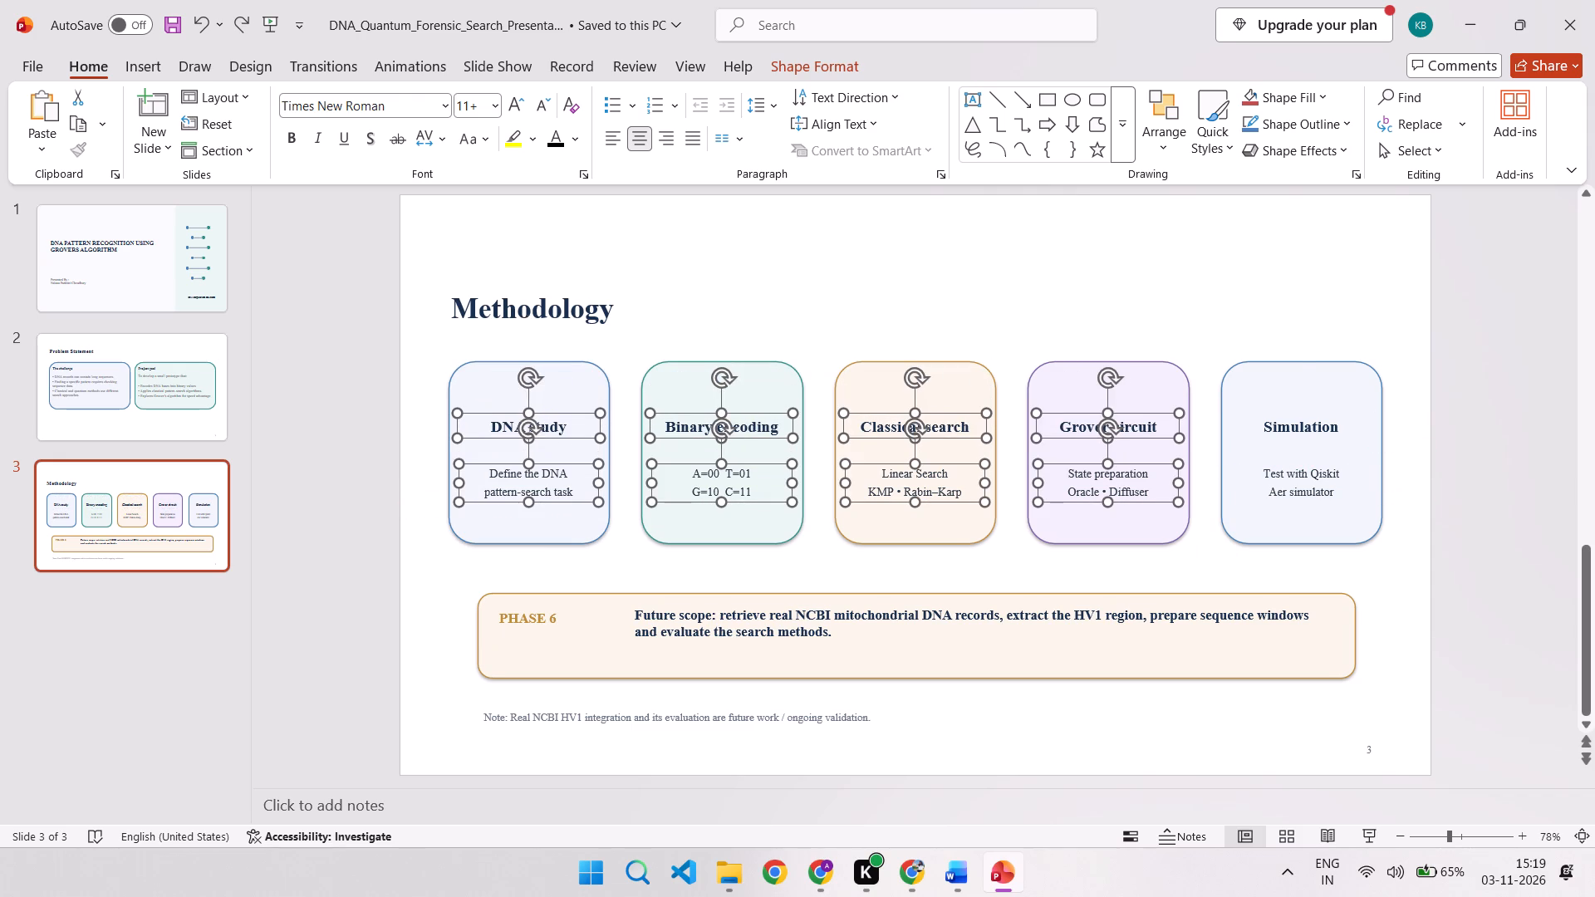
pyautogui.keyDown('ctrl'); pyautogui.click(1277, 424); pyautogui.keyUp('ctrl')
pyautogui.keyDown('ctrl'); pyautogui.click(1284, 488); pyautogui.keyUp('ctrl')
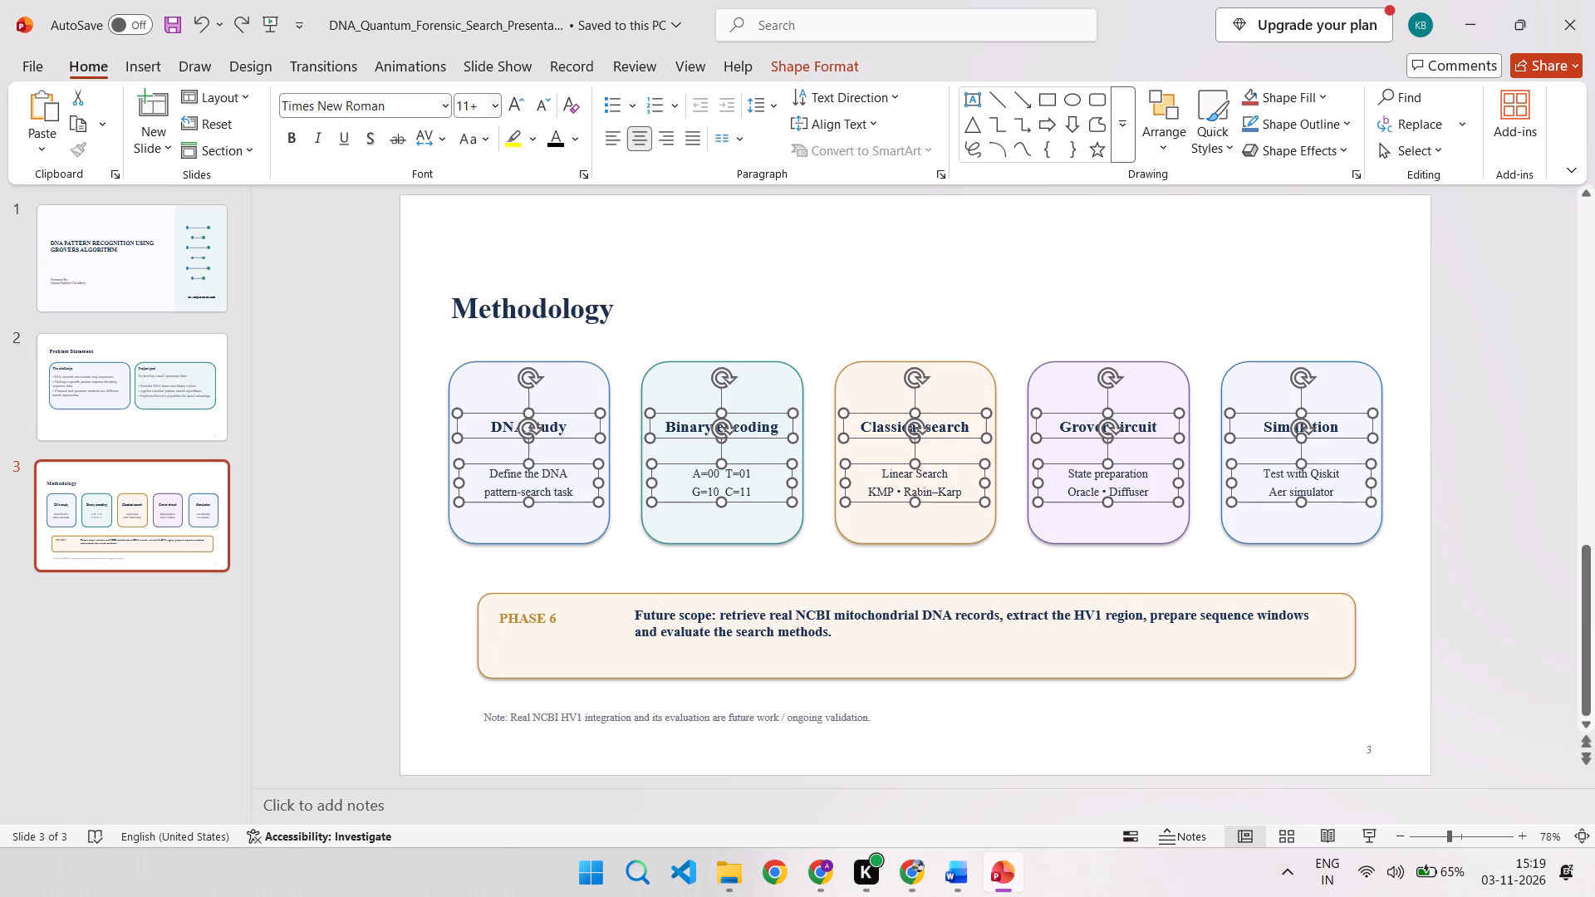
pyautogui.click(521, 98)
pyautogui.click(521, 98)
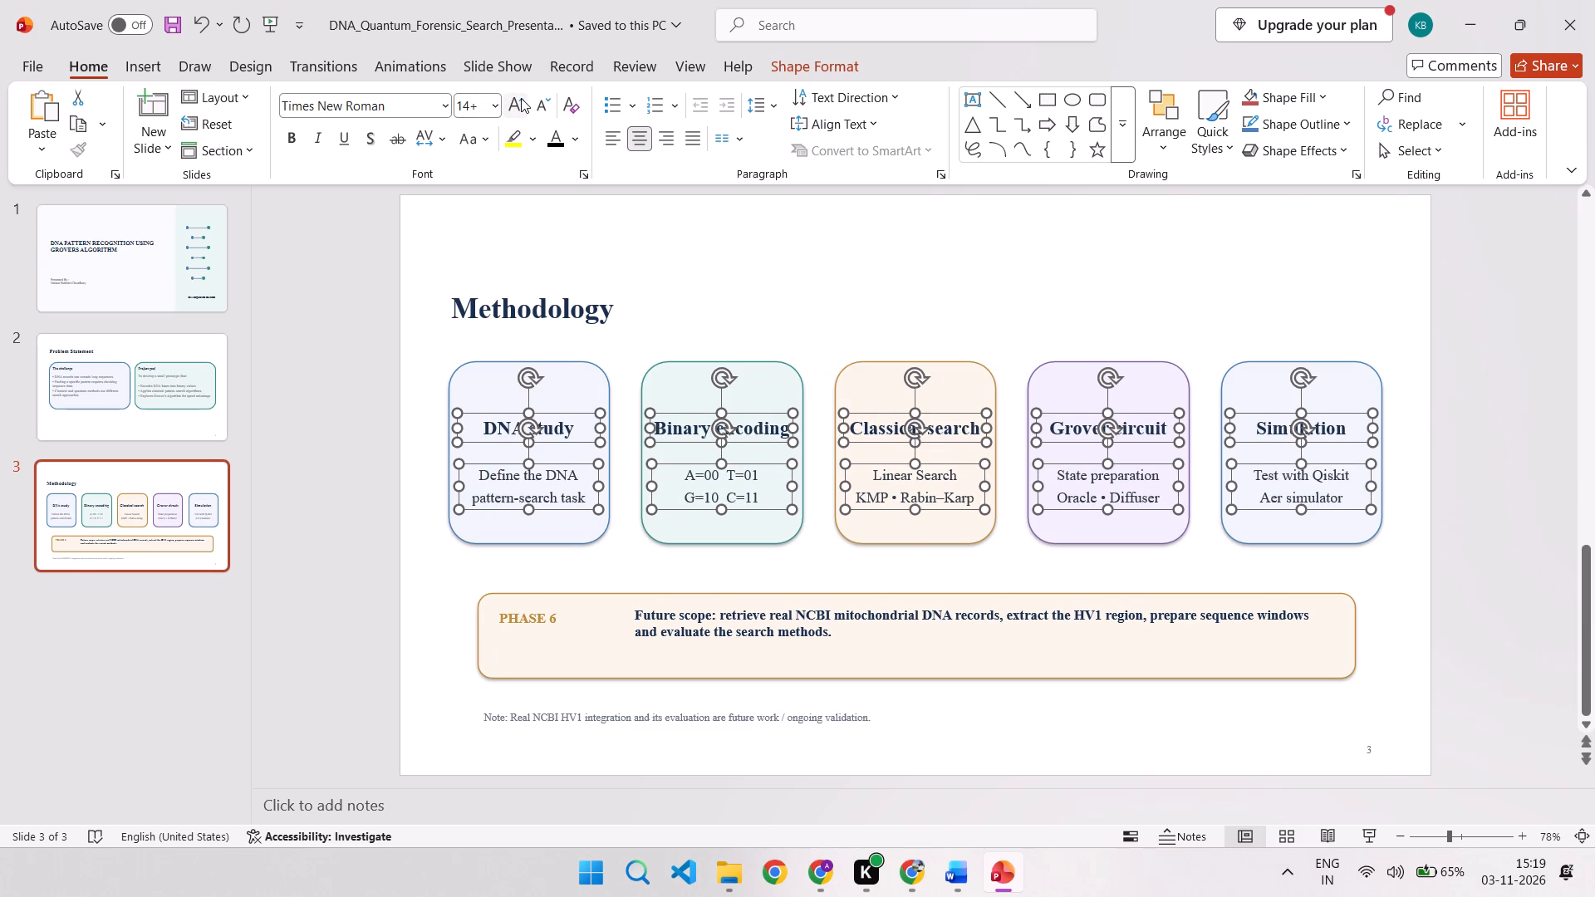
pyautogui.click(521, 98)
pyautogui.click(659, 236)
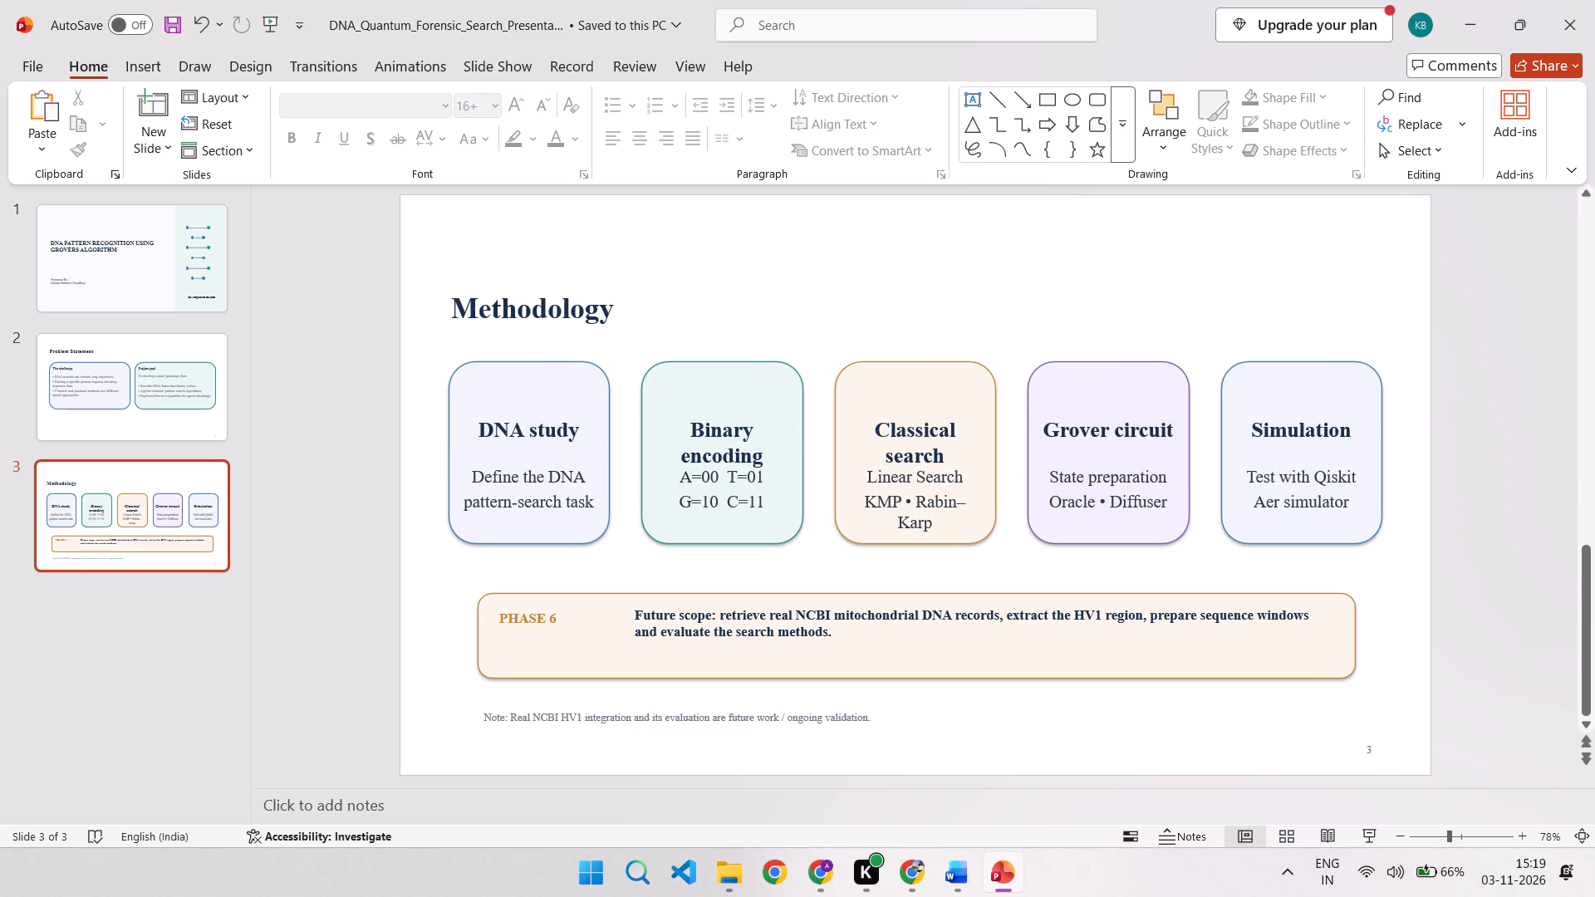
# Move the "DNA study", "Binary encoding" and "Classical search" headings up within their cards, clear of the descriptions.
pyautogui.click(533, 424)
pyautogui.moveTo(513, 414); pyautogui.dragTo(512, 408)
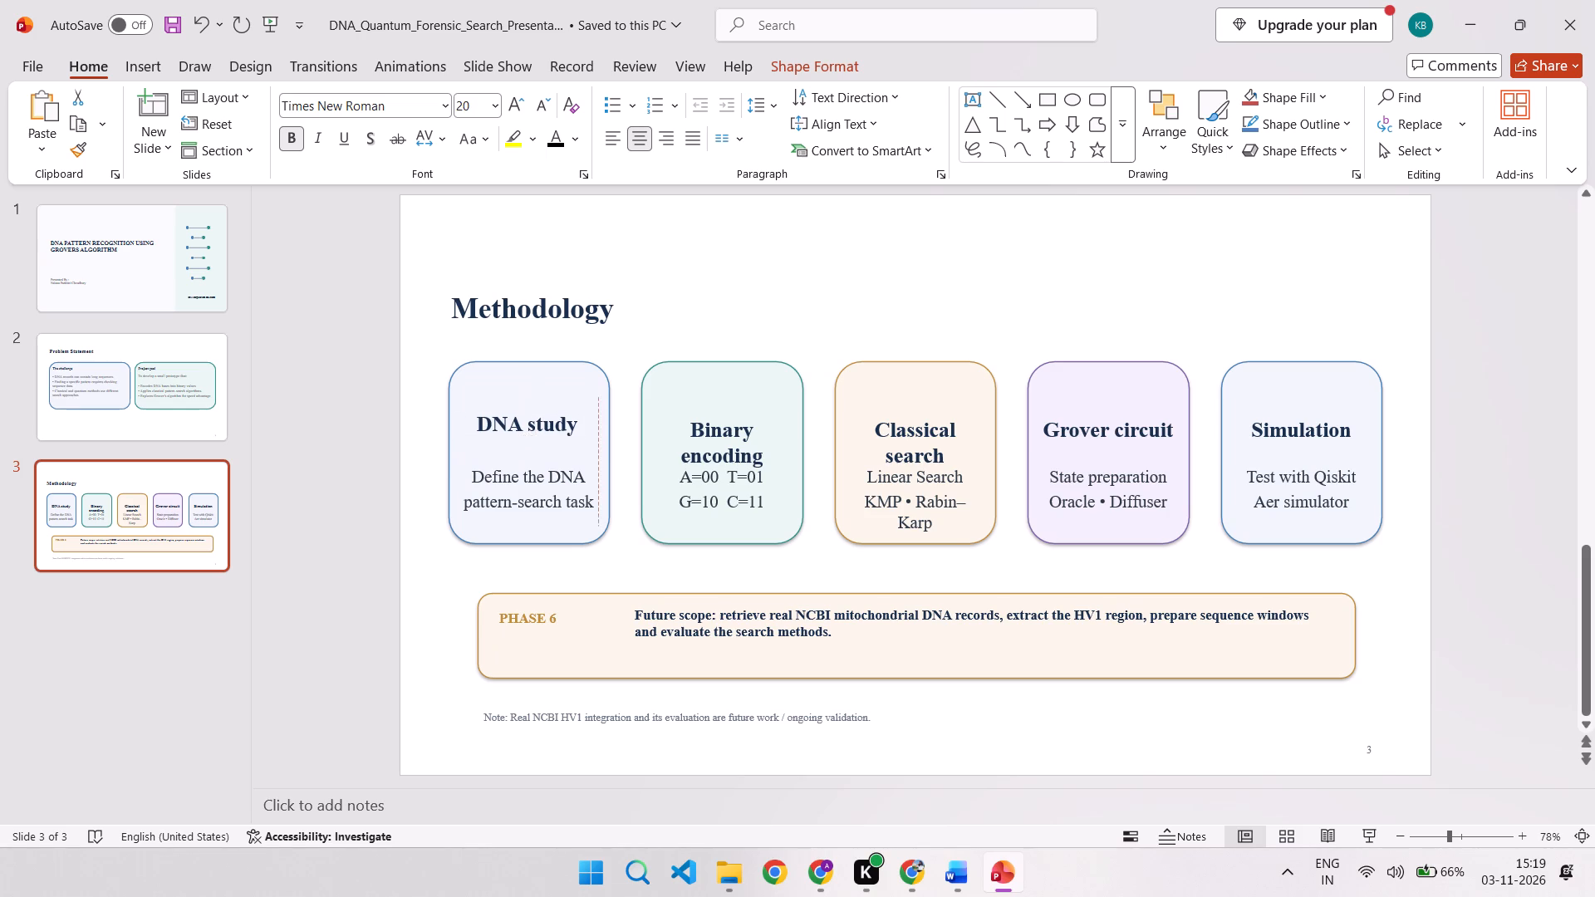
pyautogui.moveTo(512, 408); pyautogui.dragTo(514, 397)
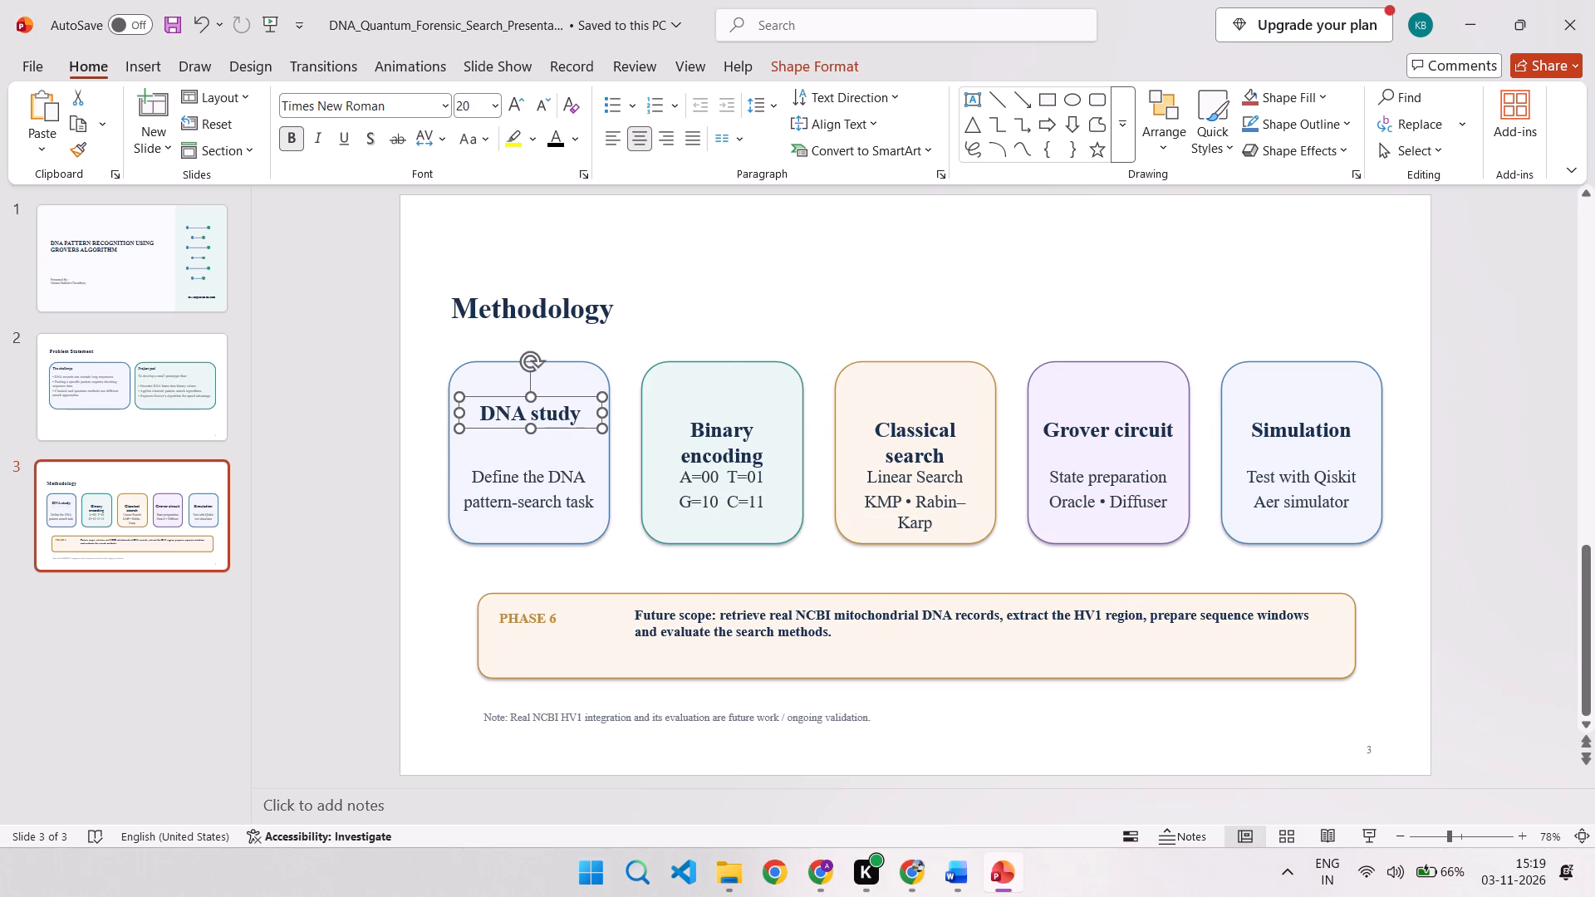
pyautogui.click(732, 436)
pyautogui.moveTo(744, 410); pyautogui.dragTo(744, 380)
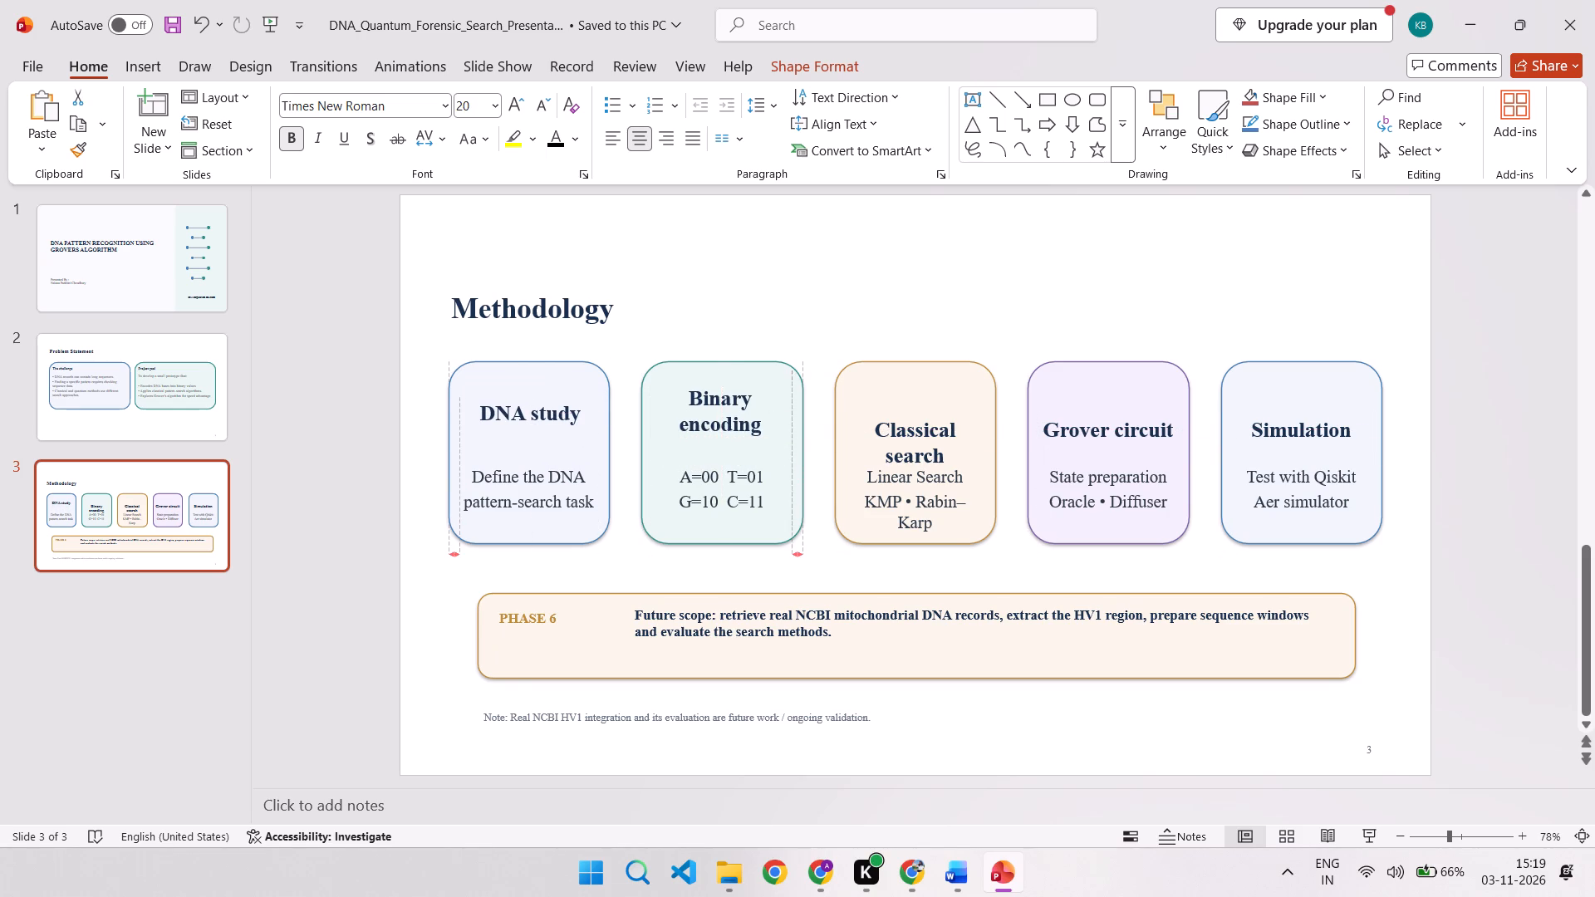
pyautogui.moveTo(744, 380); pyautogui.dragTo(742, 381)
pyautogui.click(929, 440)
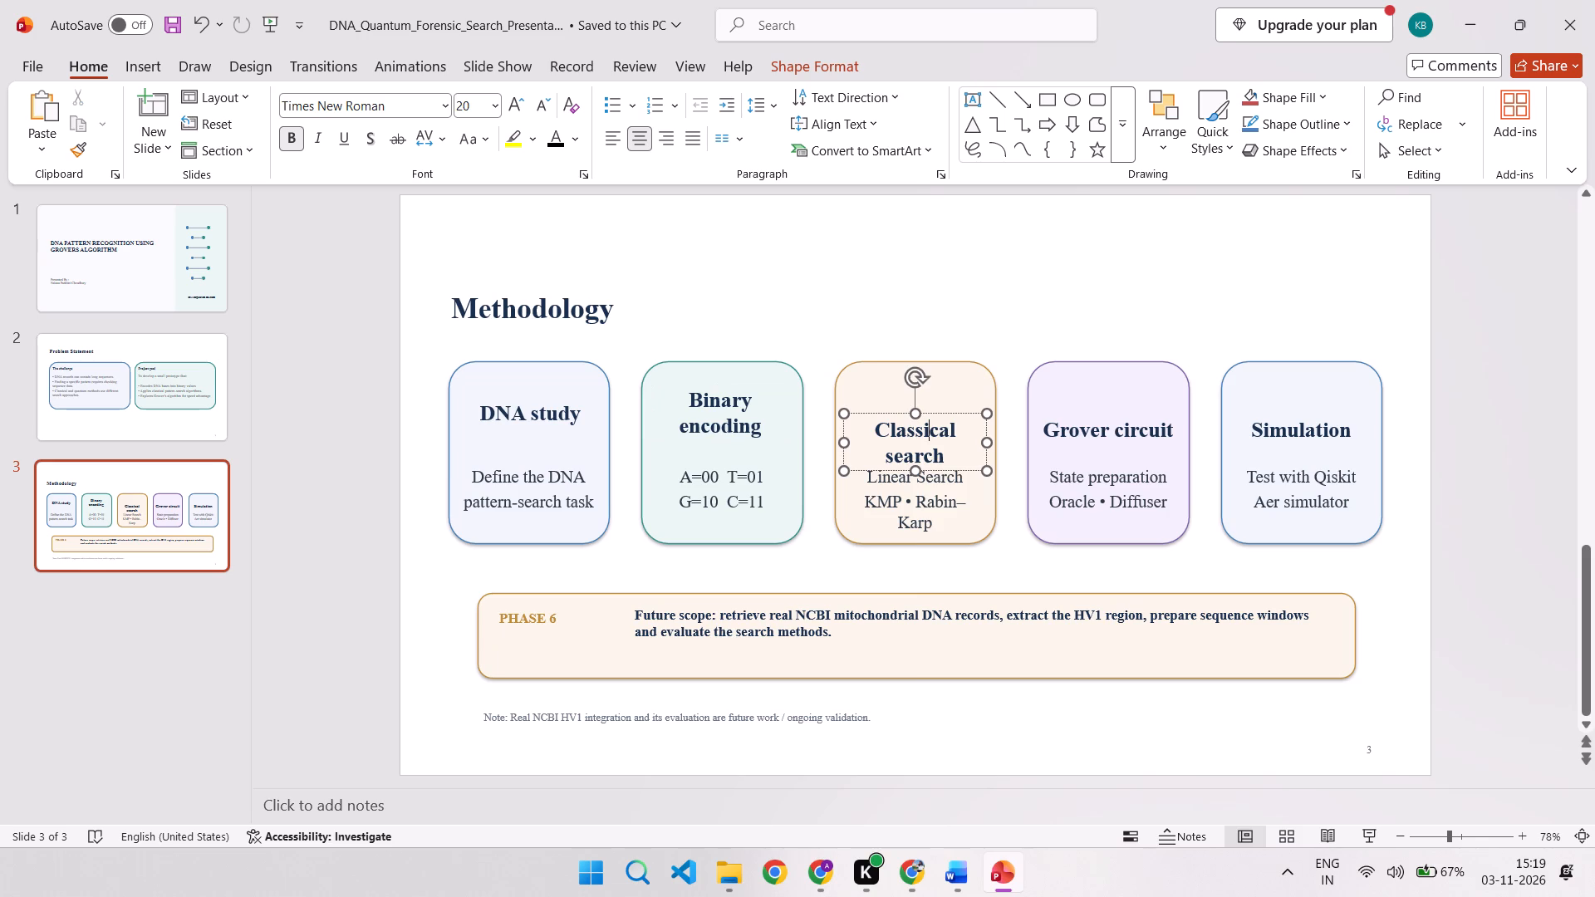
pyautogui.moveTo(889, 415); pyautogui.dragTo(889, 390)
# Move the "Grover circuit" and "Simulation" headings up within their cards, roughly level with the "DNA study" heading.
pyautogui.click(1145, 422)
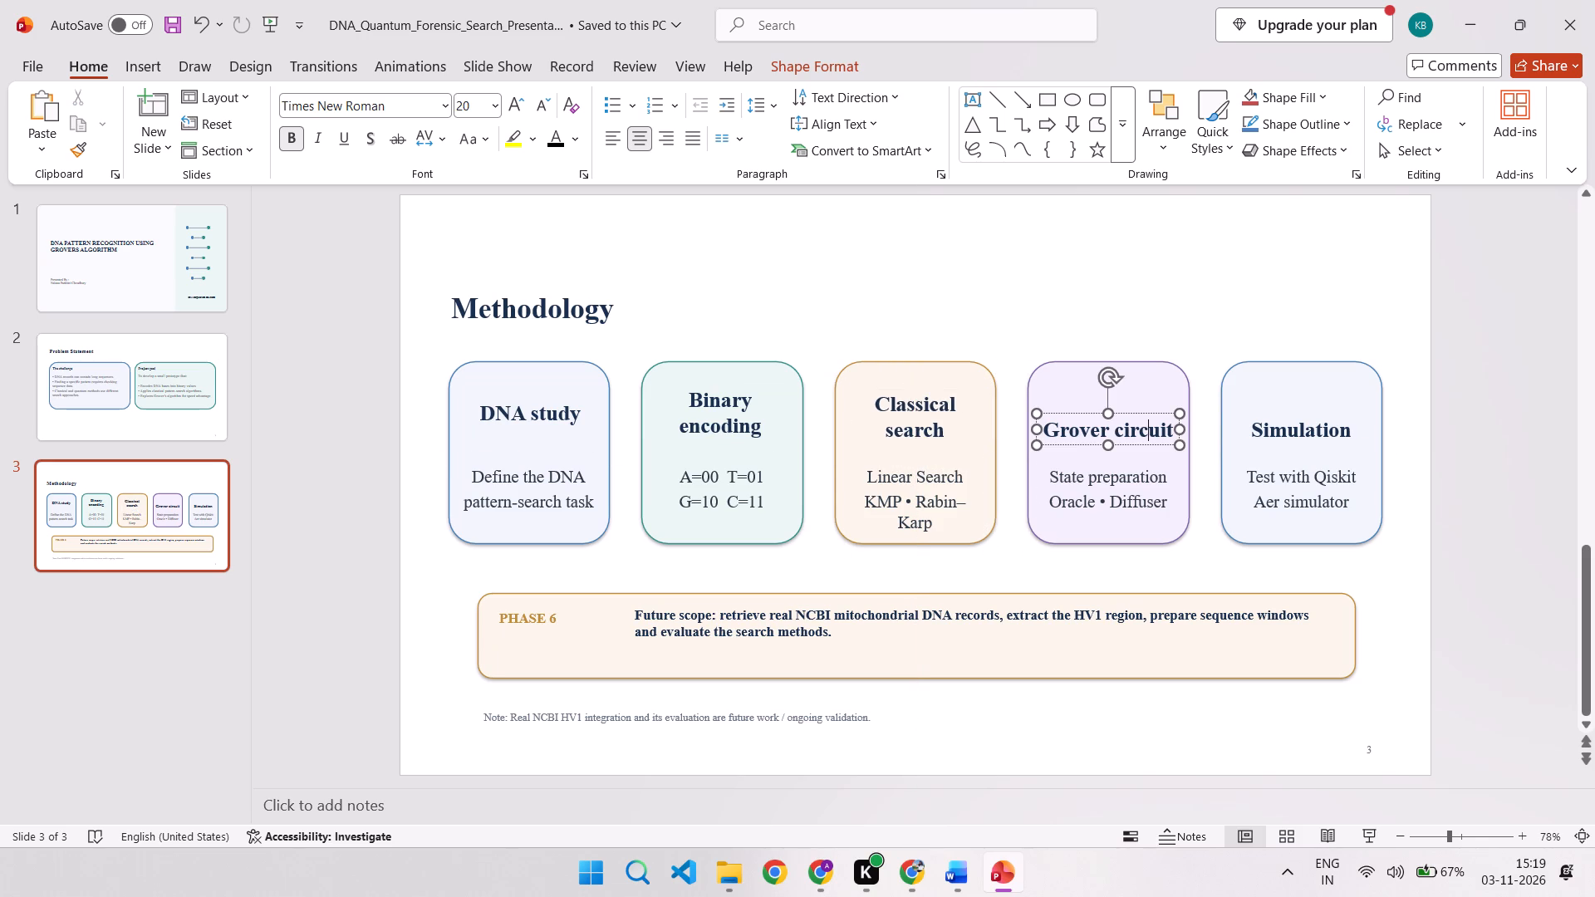
pyautogui.moveTo(1143, 411); pyautogui.dragTo(1141, 388)
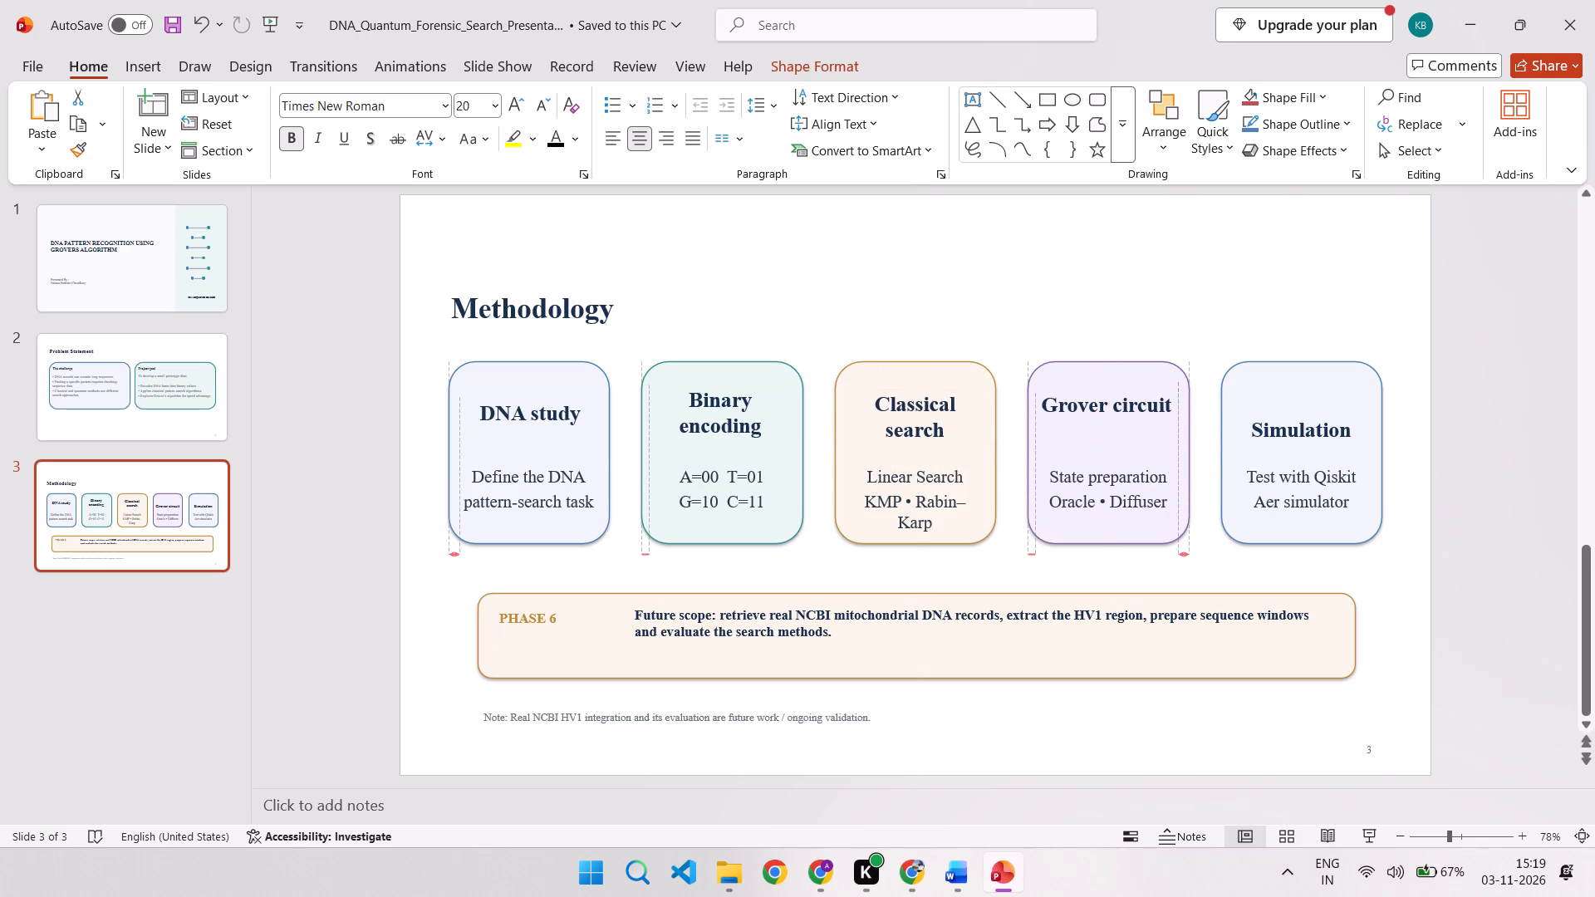
pyautogui.moveTo(1141, 388); pyautogui.dragTo(1142, 391)
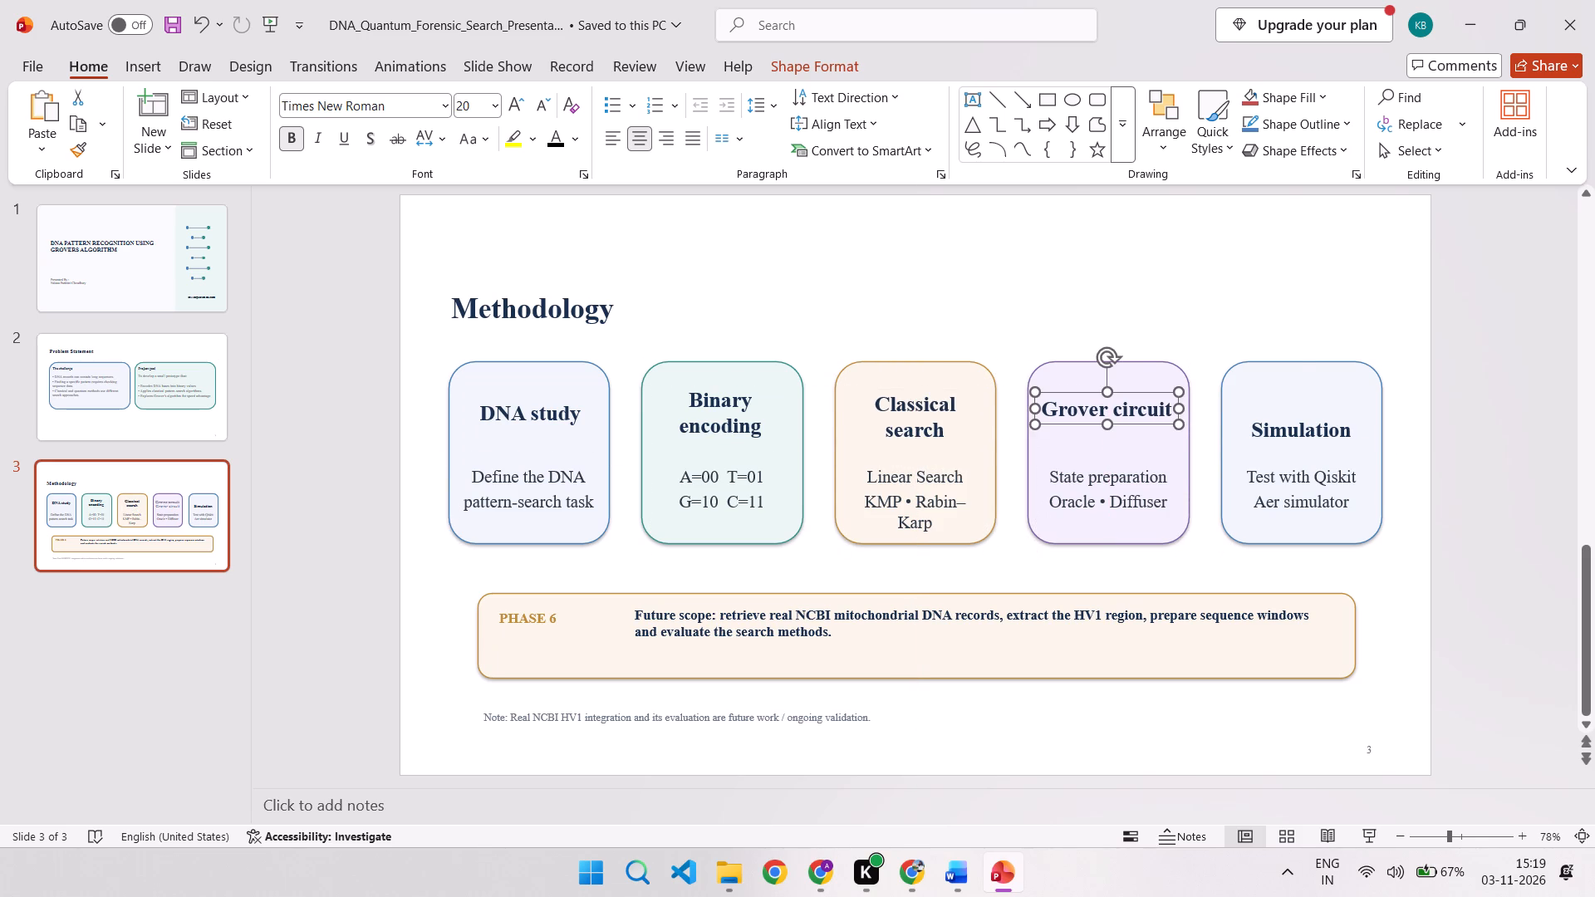
pyautogui.click(1291, 427)
pyautogui.click(1280, 416)
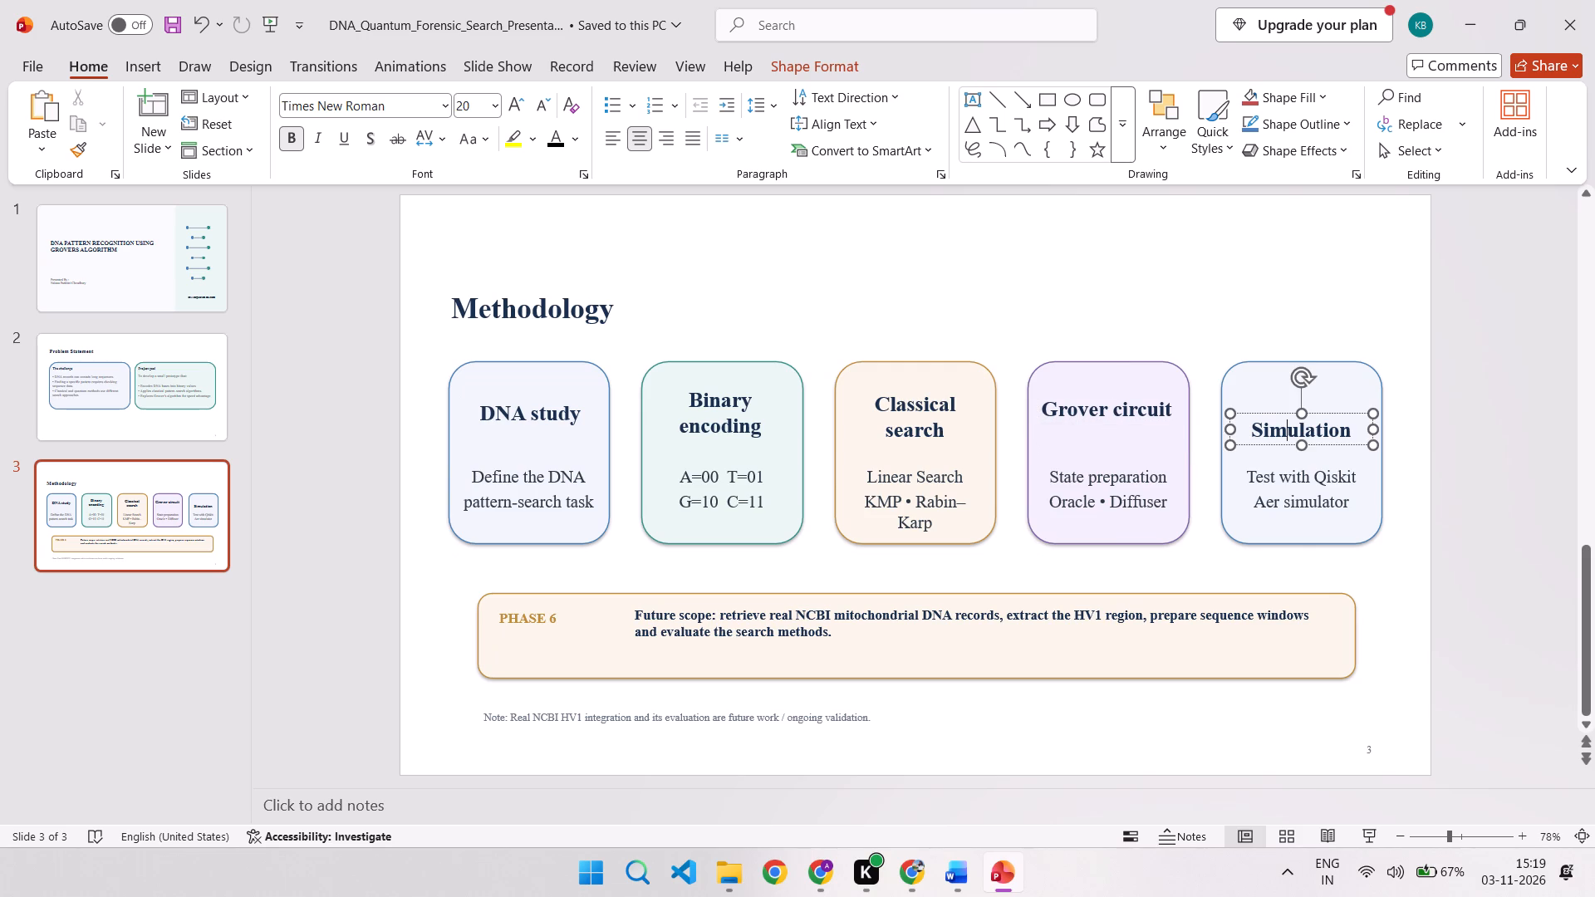
pyautogui.moveTo(1278, 414); pyautogui.dragTo(1273, 394)
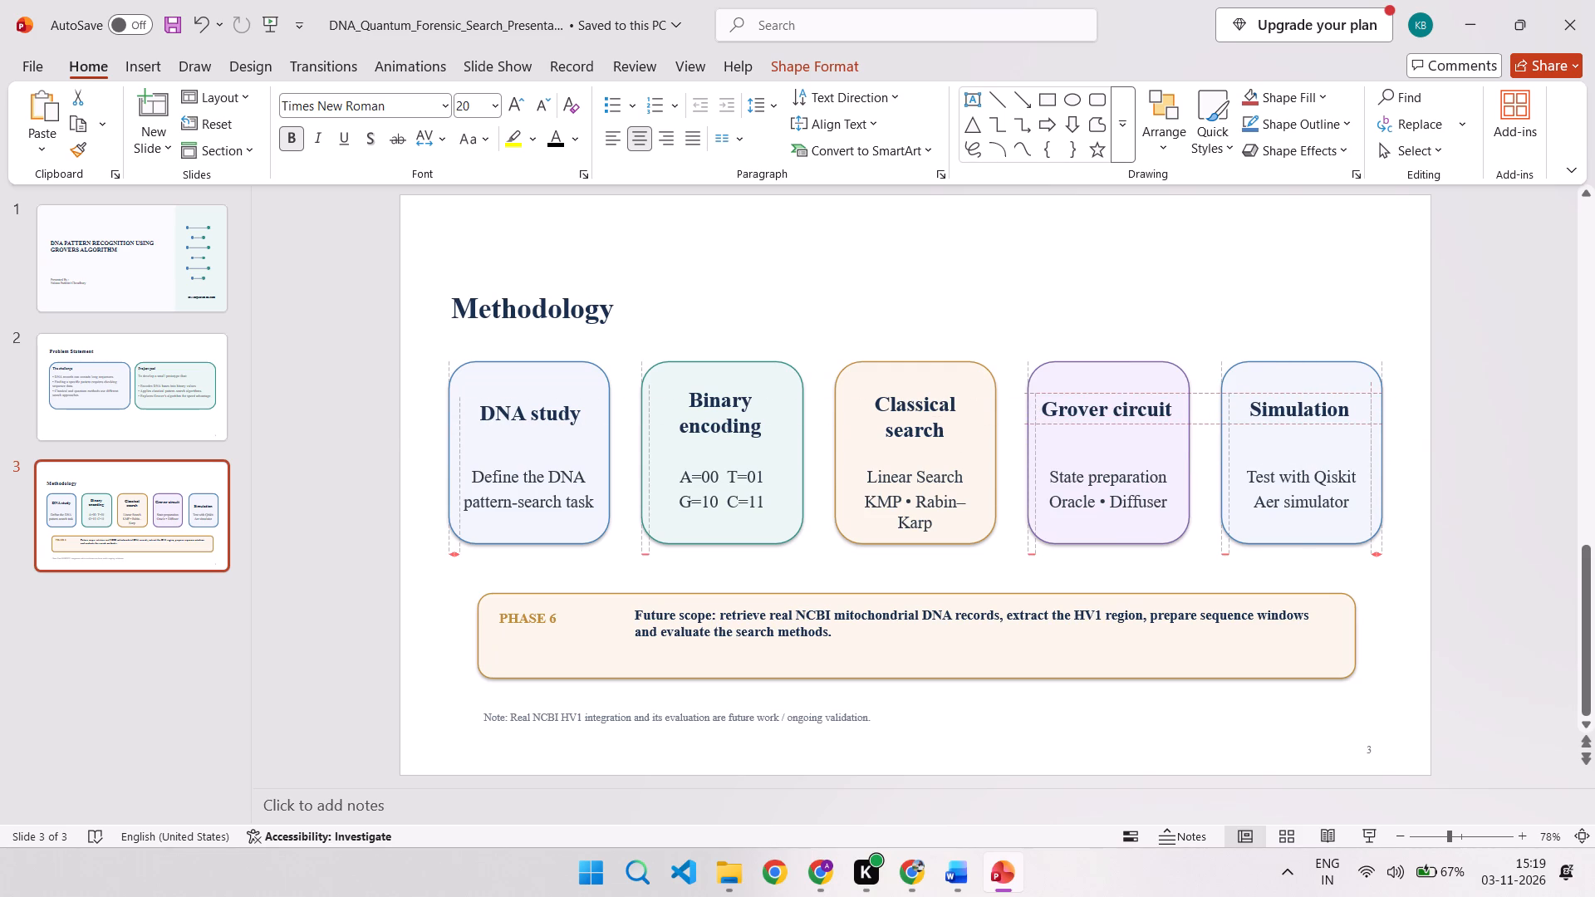
pyautogui.moveTo(1273, 394); pyautogui.dragTo(1273, 396)
# Nudge the descriptions in the DNA study, Binary encoding, Classical search and Grover circuit cards up slightly to the same level.
pyautogui.click(547, 501)
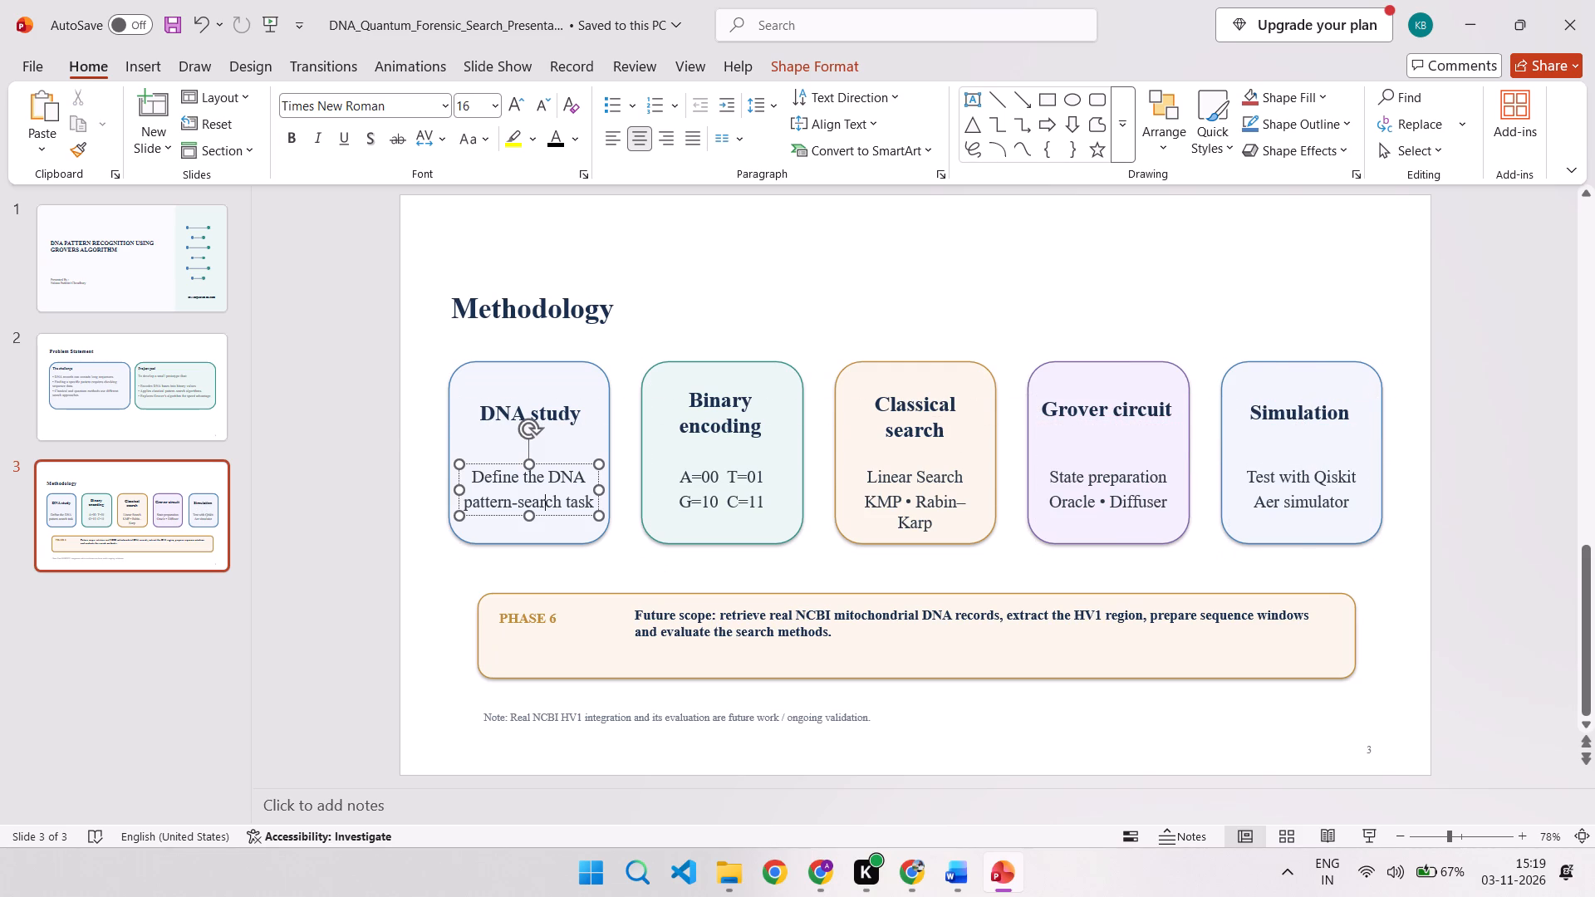
pyautogui.click(547, 463)
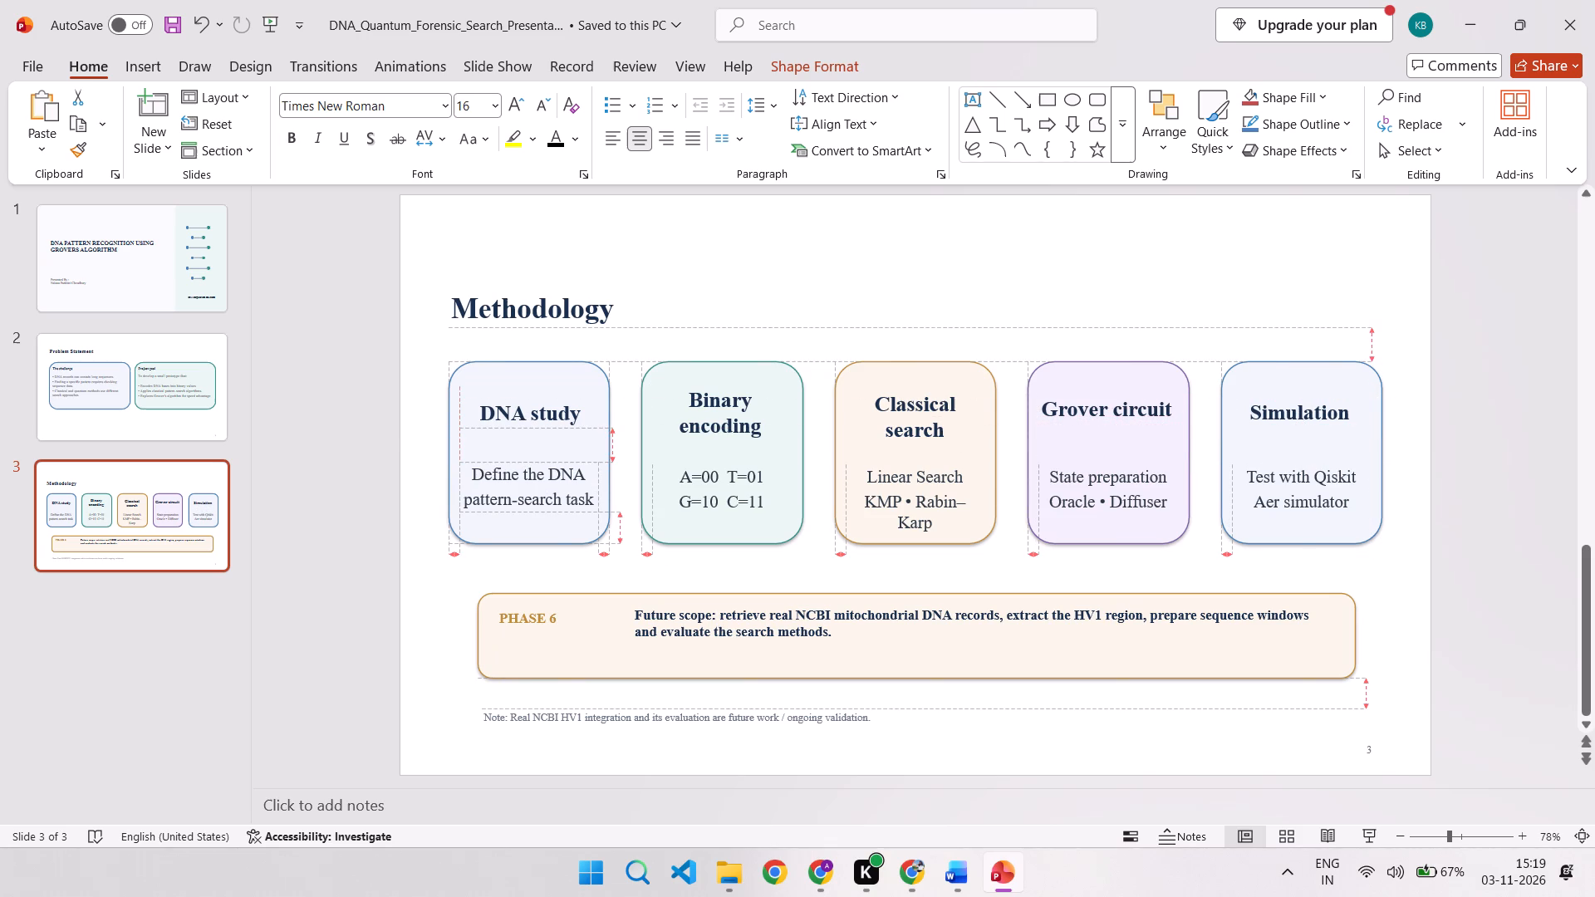
pyautogui.click(699, 484)
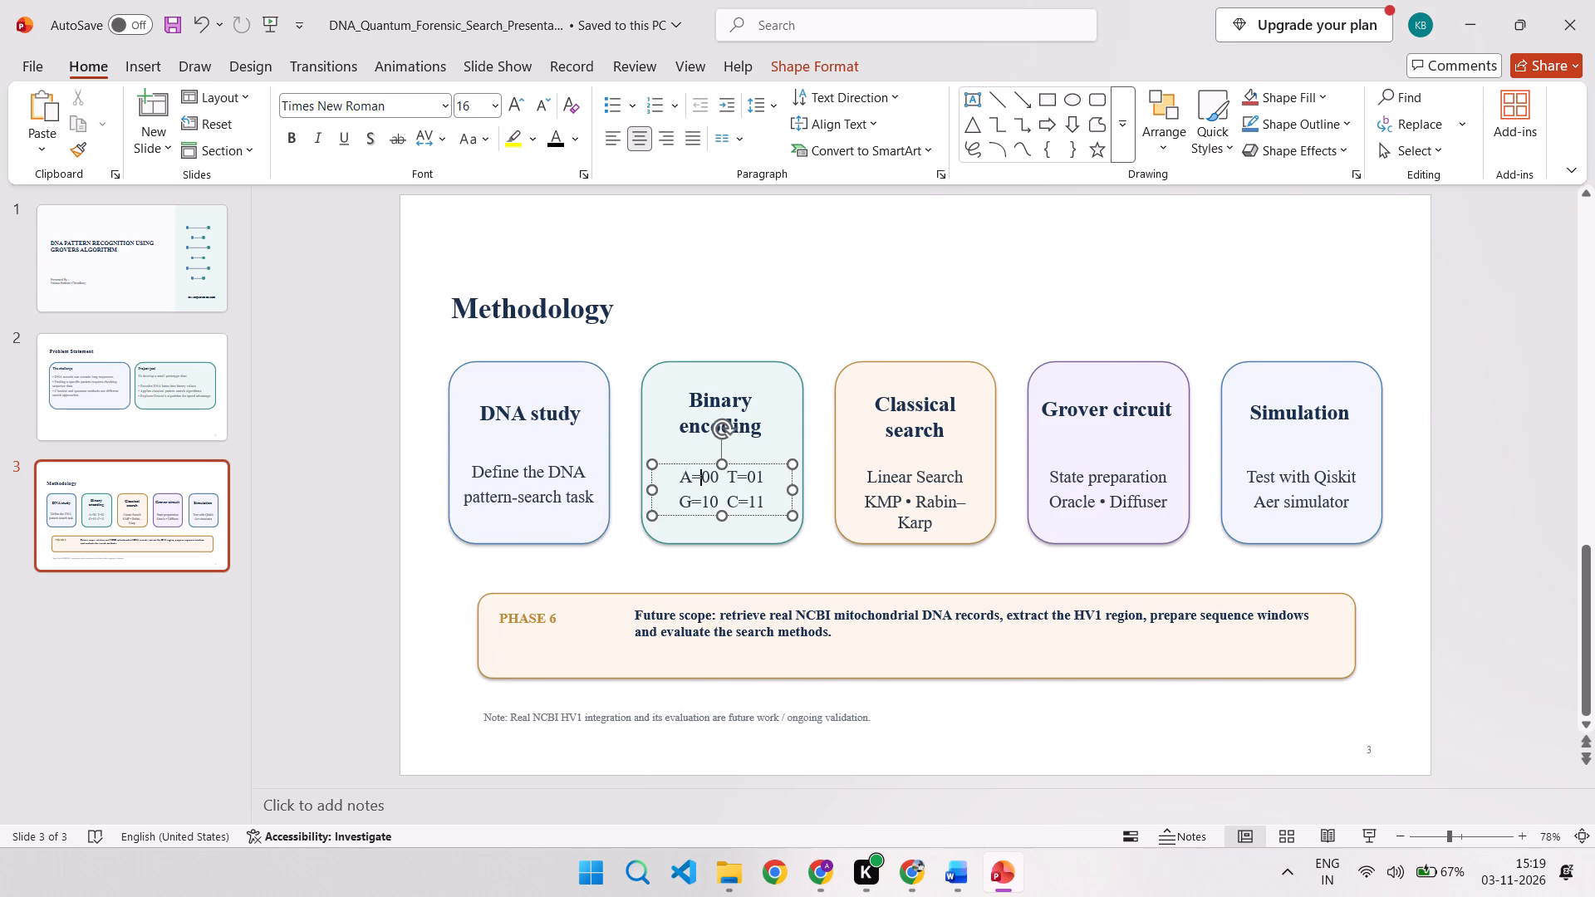
pyautogui.click(750, 463)
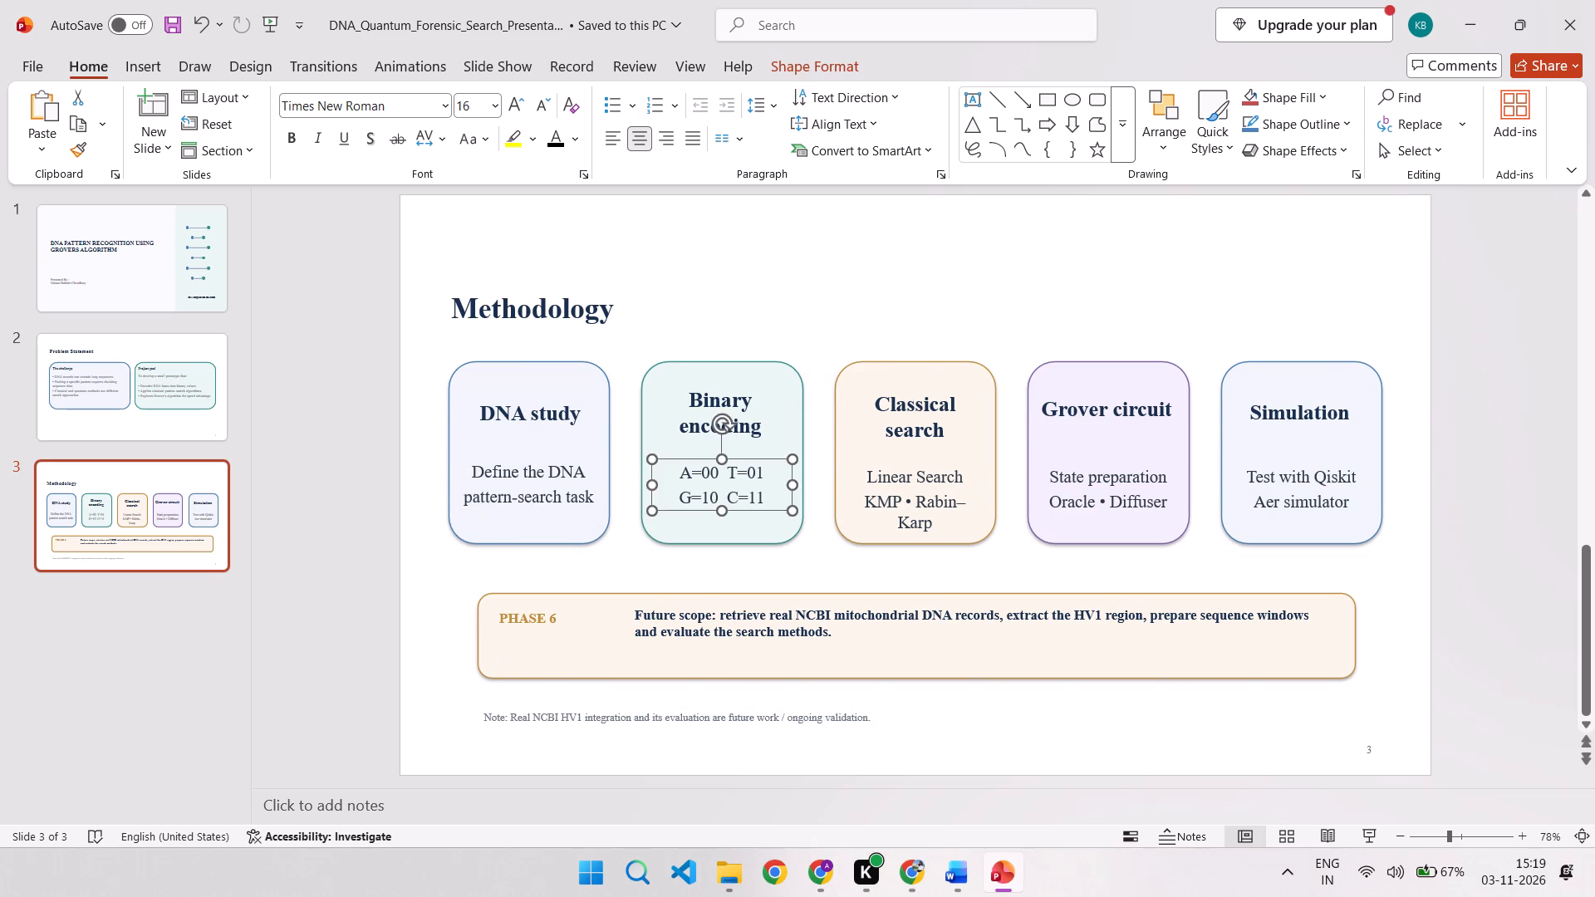
pyautogui.click(878, 482)
pyautogui.click(945, 465)
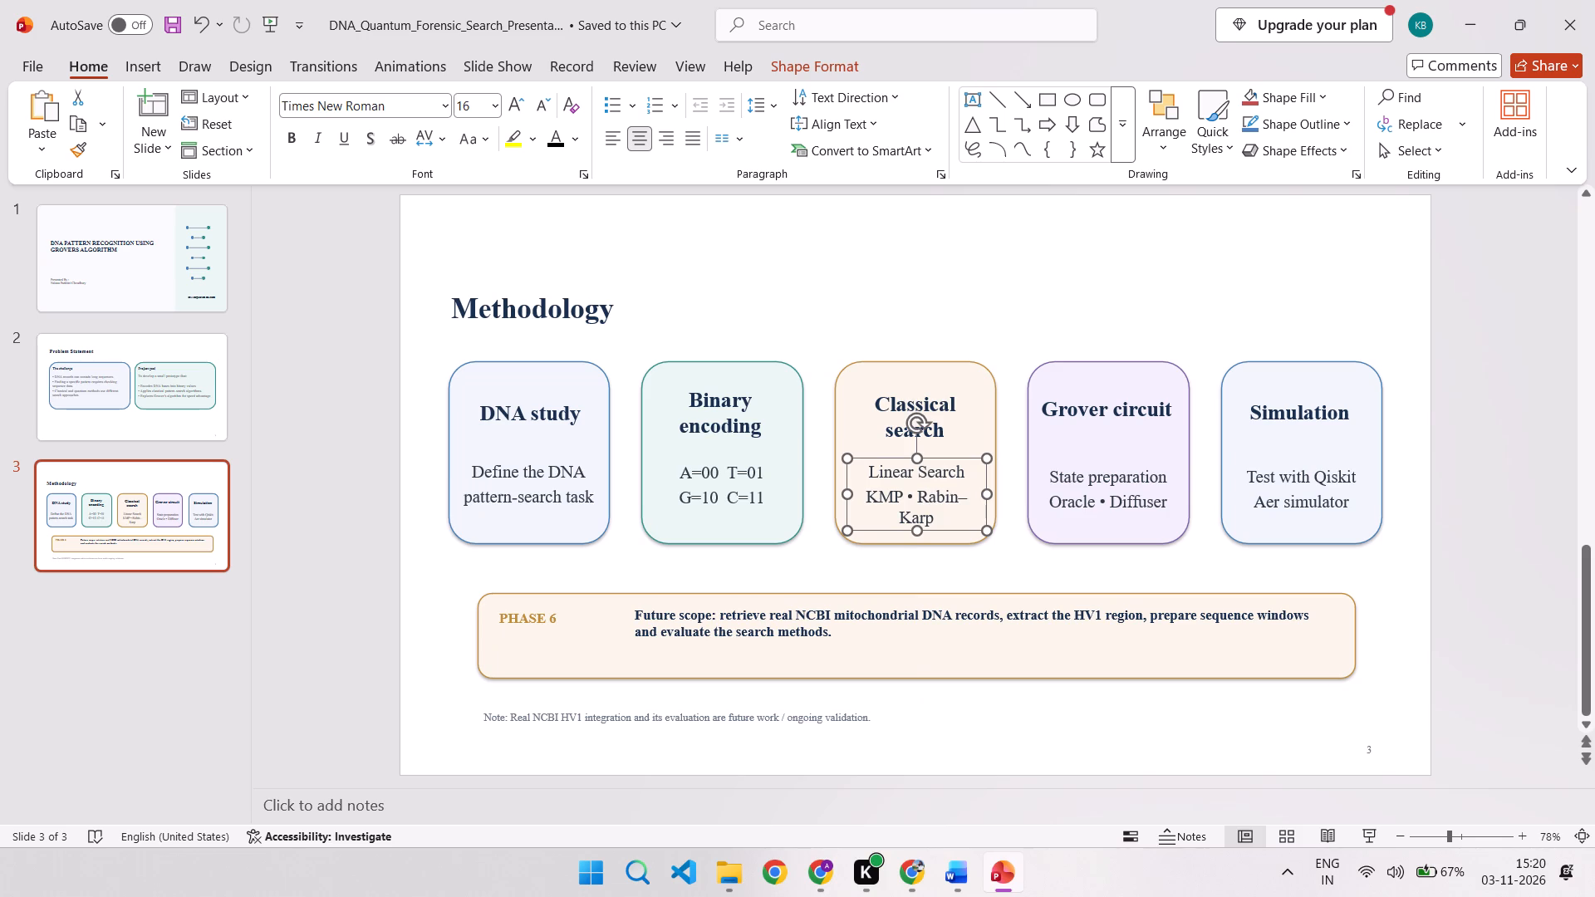
pyautogui.click(1122, 491)
pyautogui.click(1129, 461)
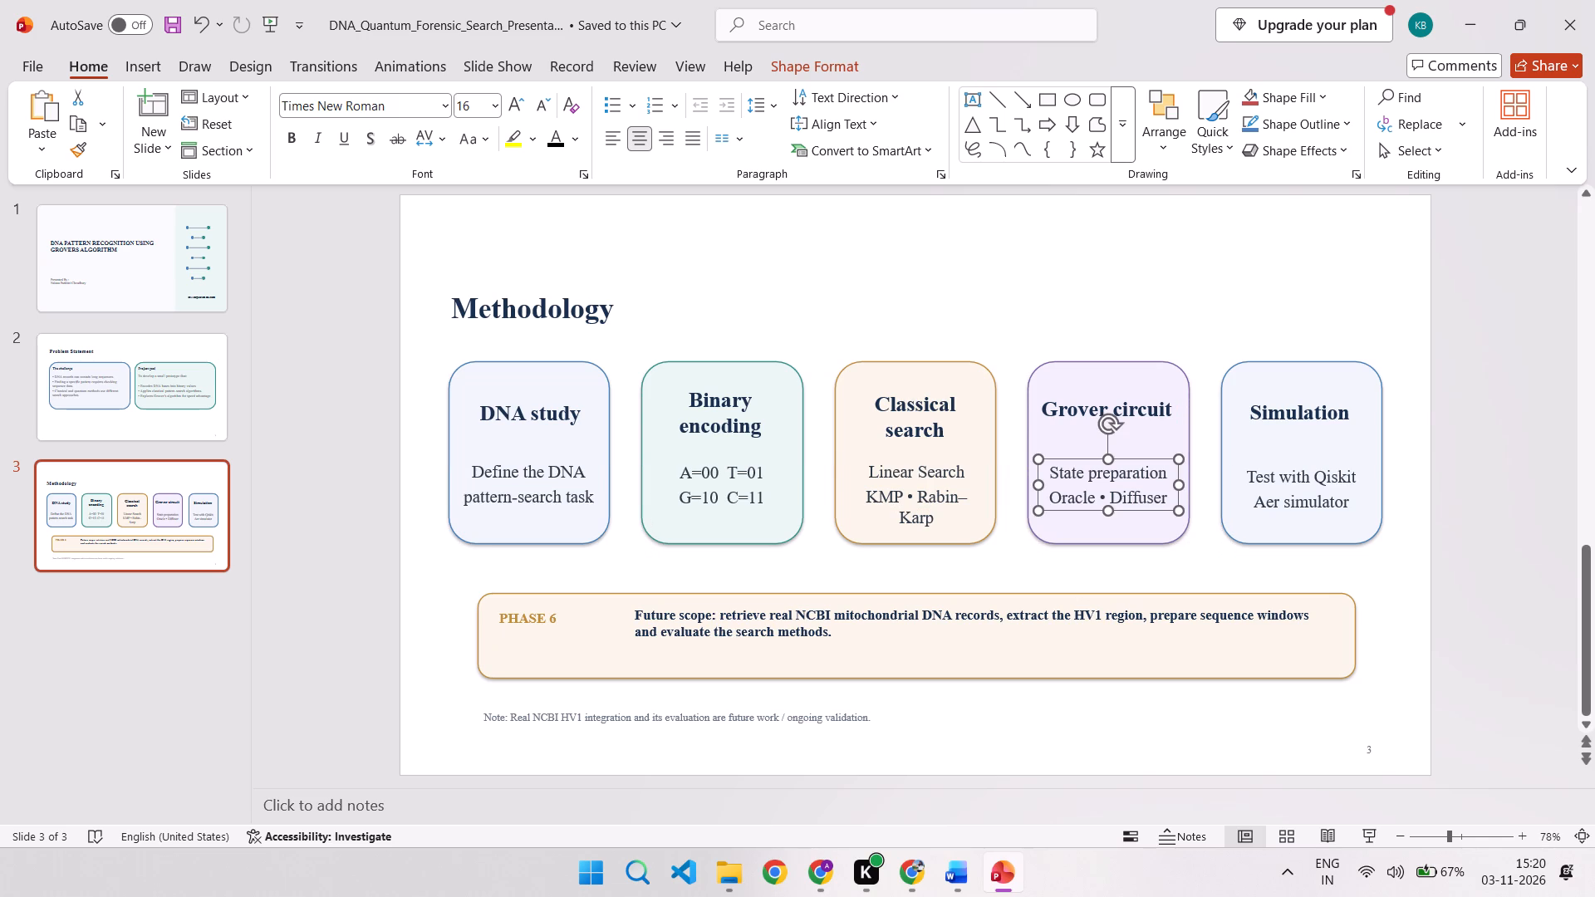
pyautogui.click(1310, 483)
pyautogui.click(1388, 596)
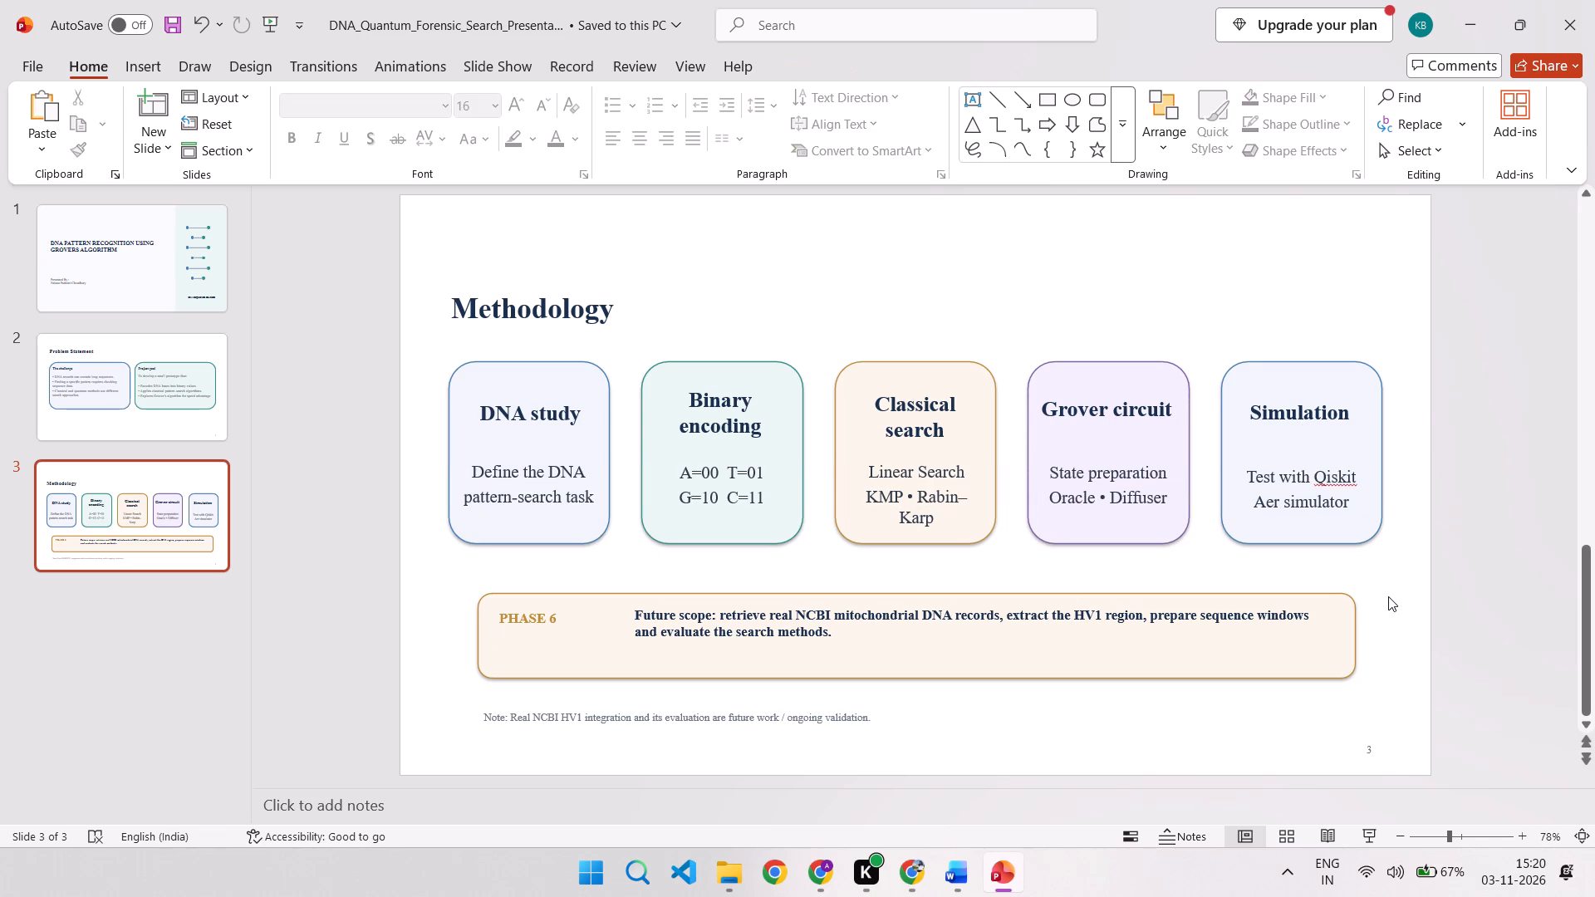
# Delete the note about real NCBI HV1 integration below the Future scope banner.
pyautogui.doubleClick(826, 626)
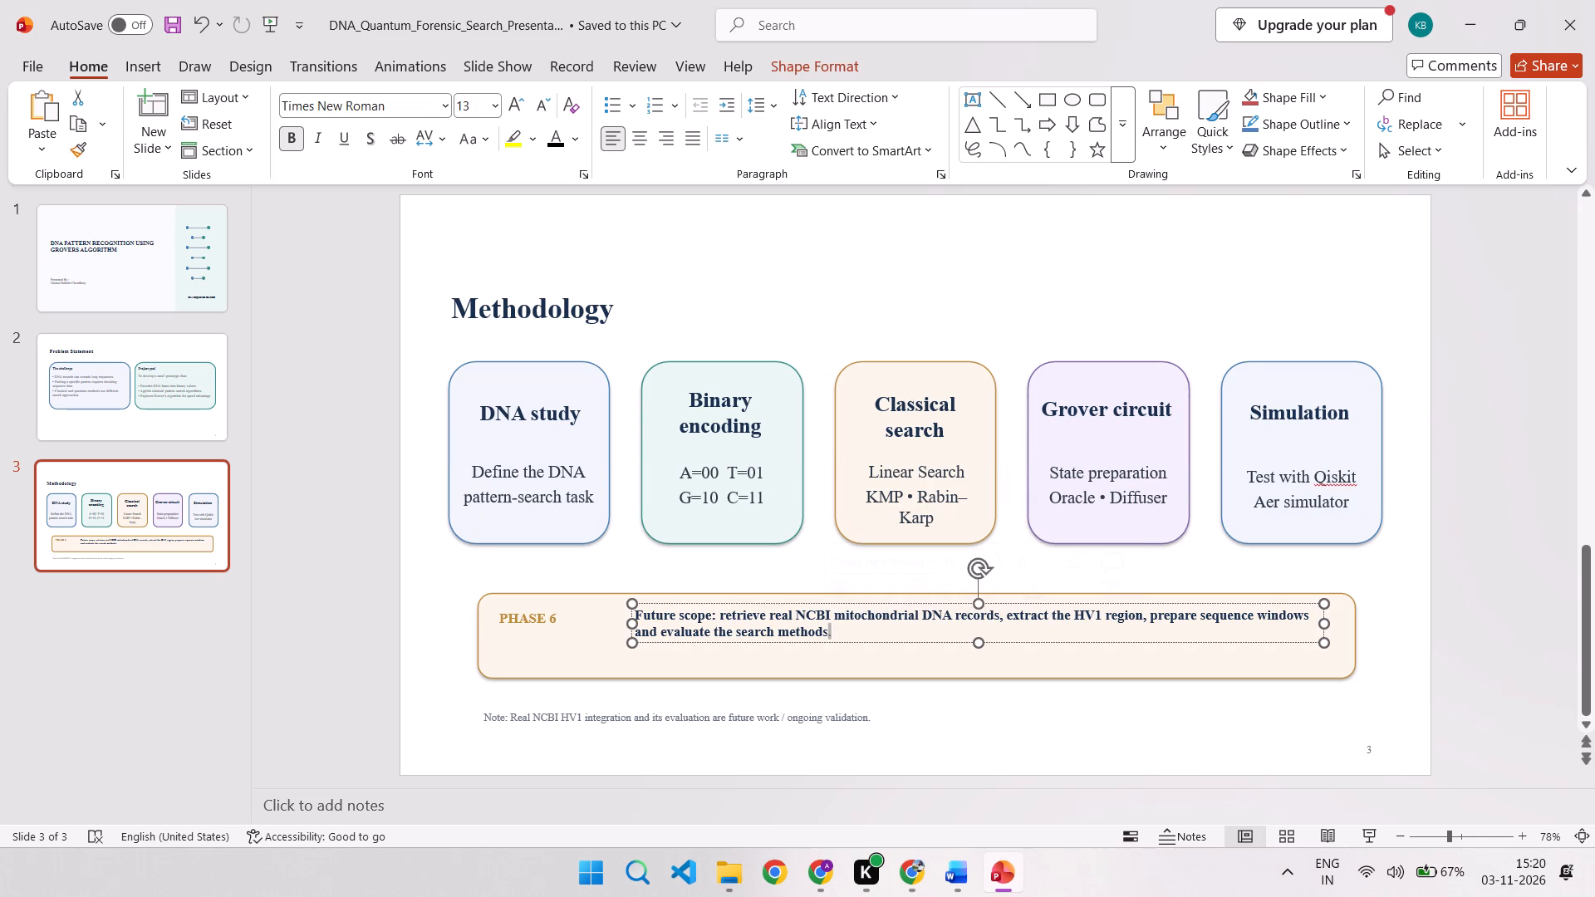
pyautogui.click(741, 723)
pyautogui.click(914, 679)
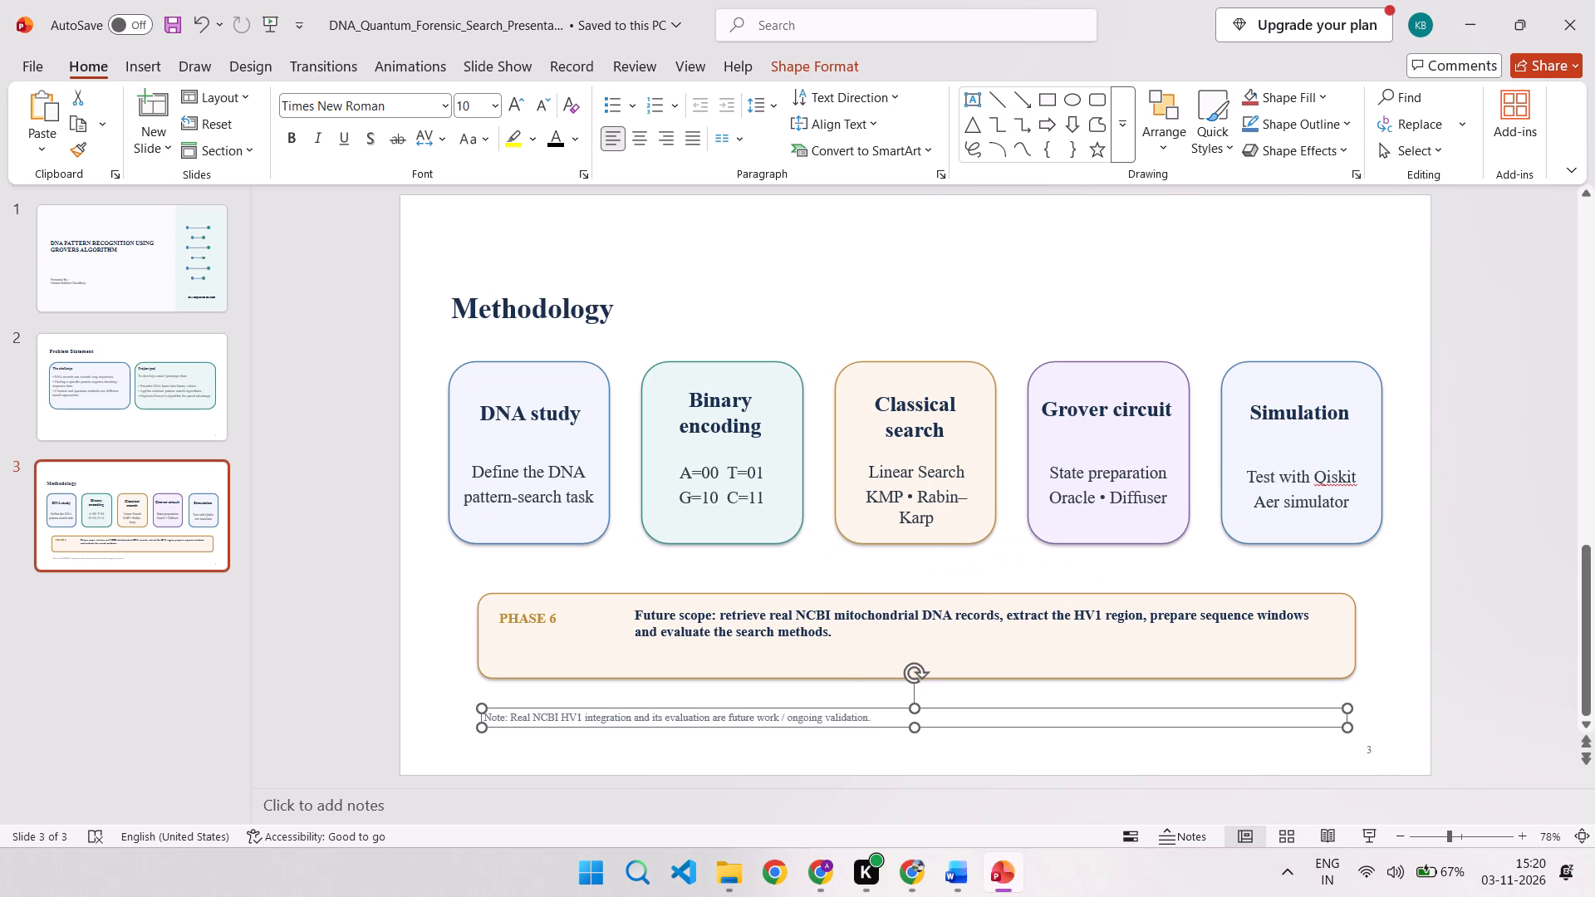
pyautogui.press('Delete')
# Delete the "PHASE 6" label from the Future scope banner.
pyautogui.doubleClick(550, 622)
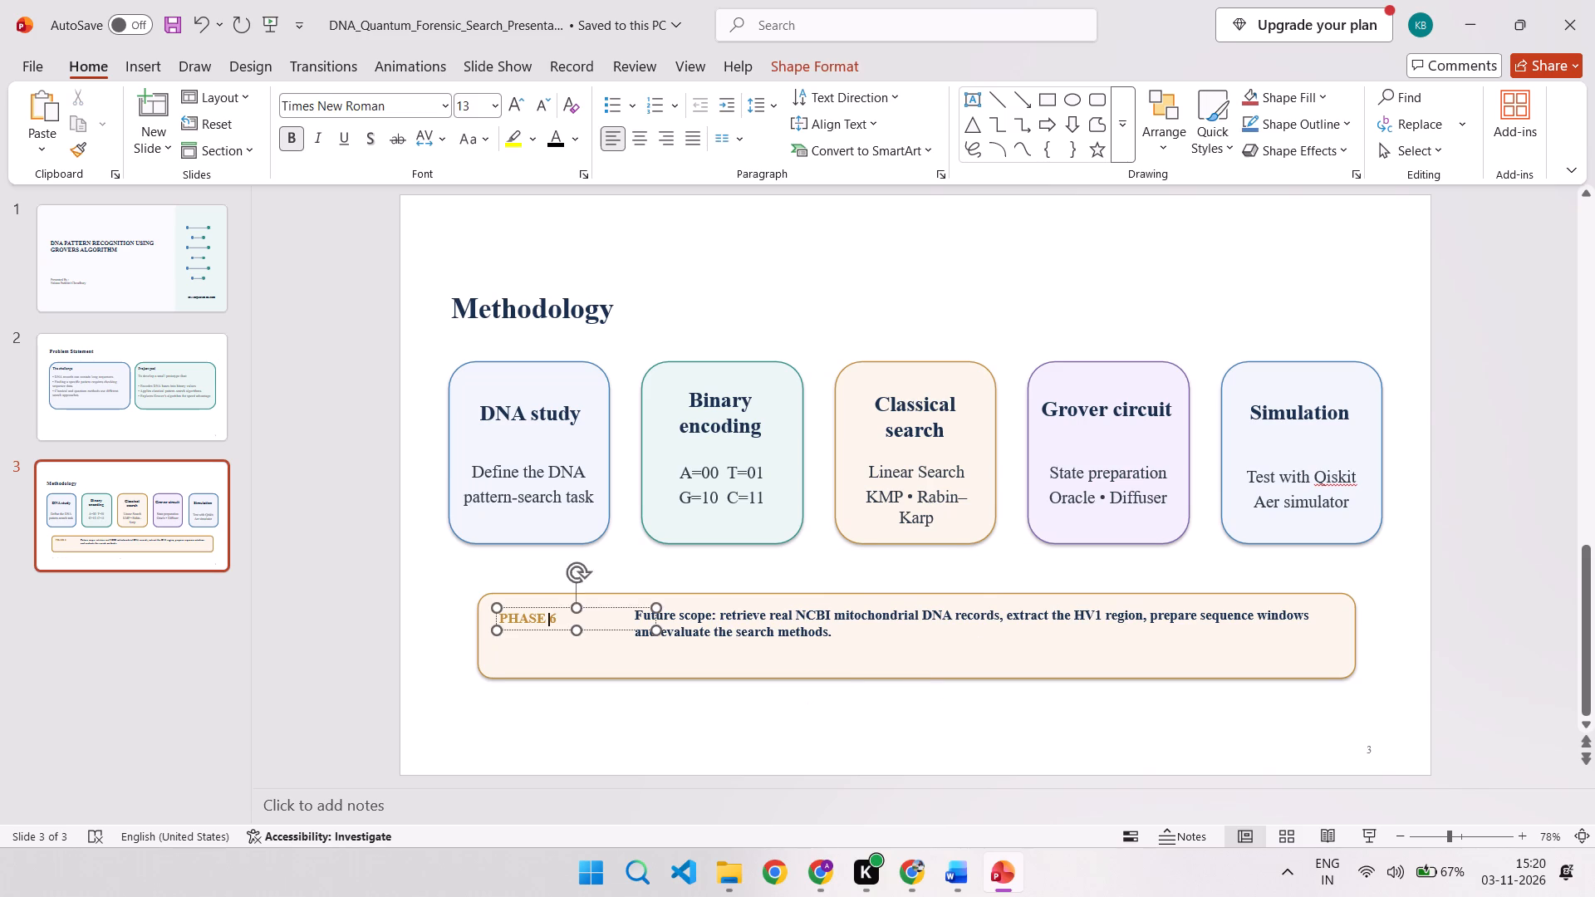
pyautogui.click(553, 628)
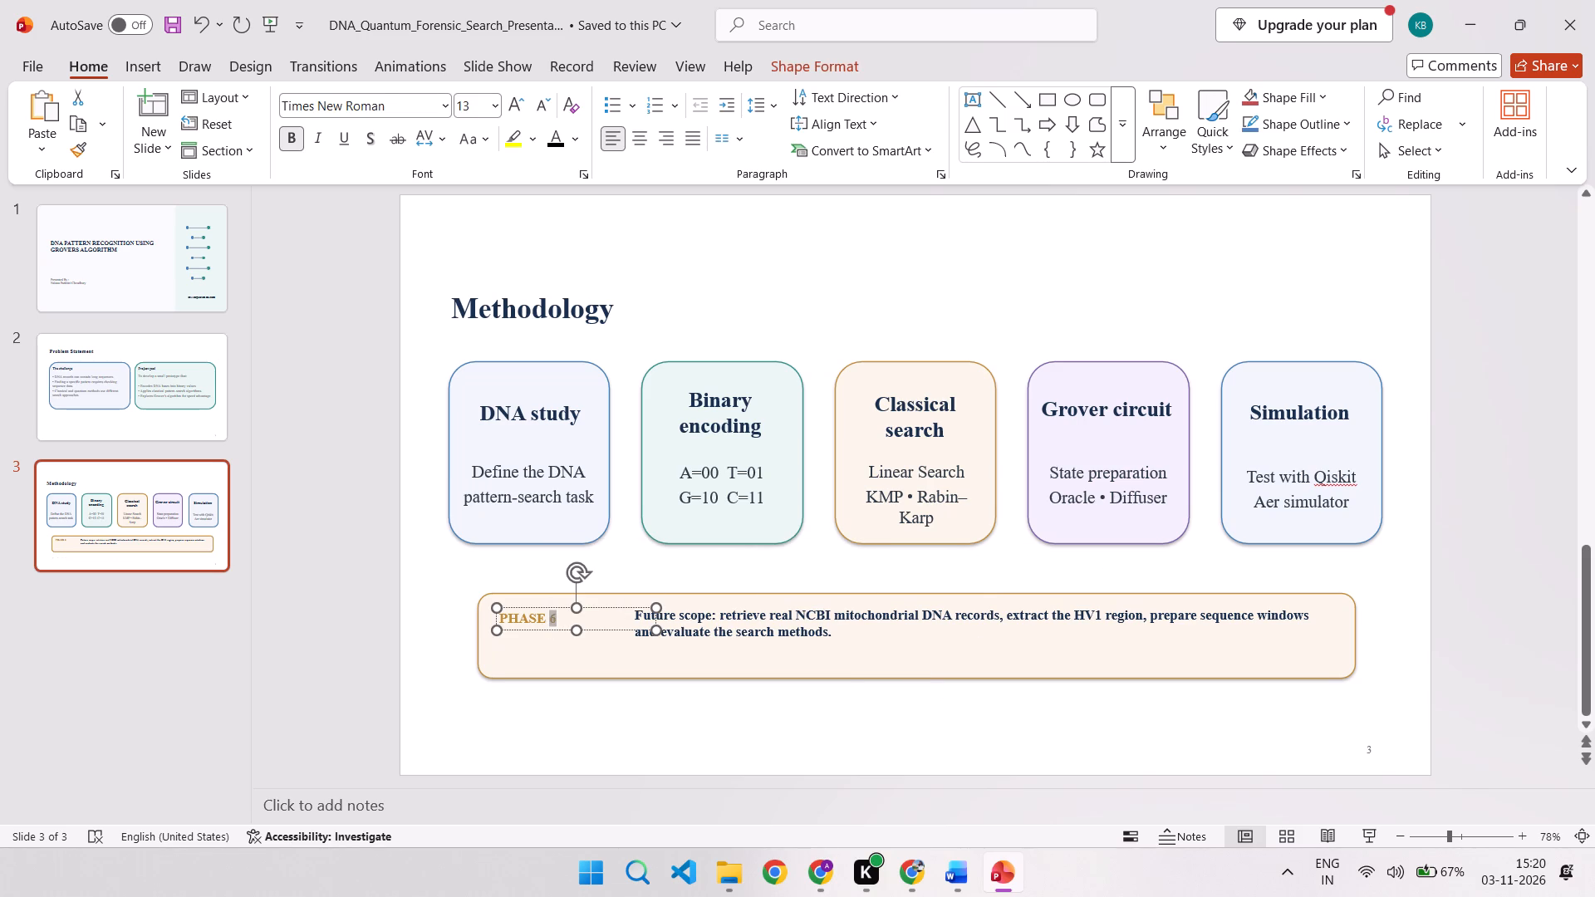
pyautogui.click(572, 581)
pyautogui.press('BackSpace')
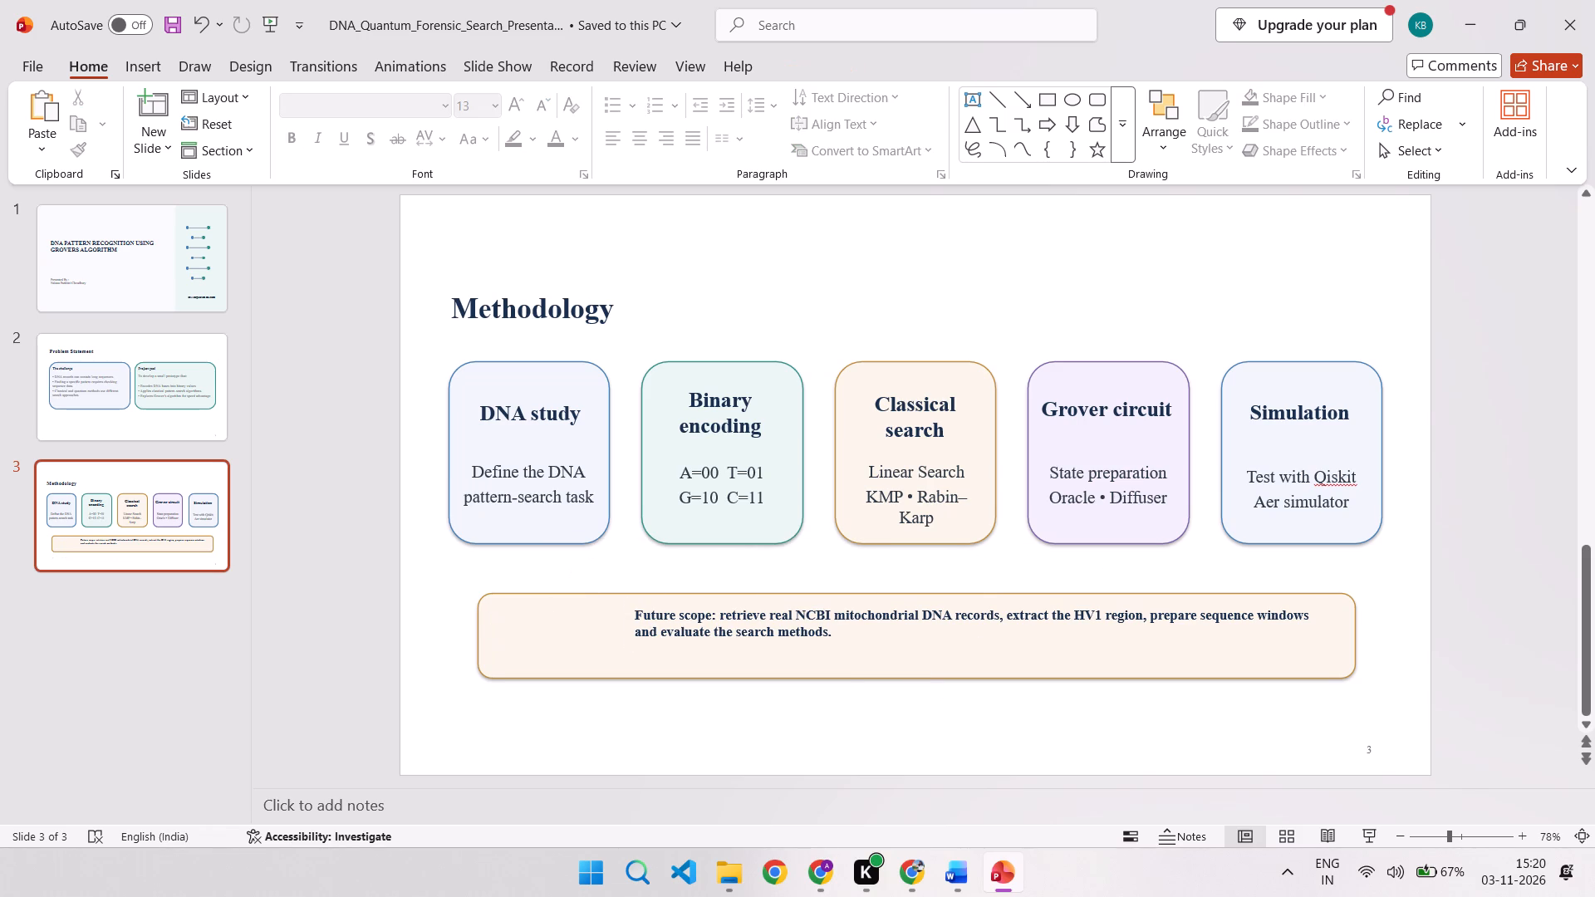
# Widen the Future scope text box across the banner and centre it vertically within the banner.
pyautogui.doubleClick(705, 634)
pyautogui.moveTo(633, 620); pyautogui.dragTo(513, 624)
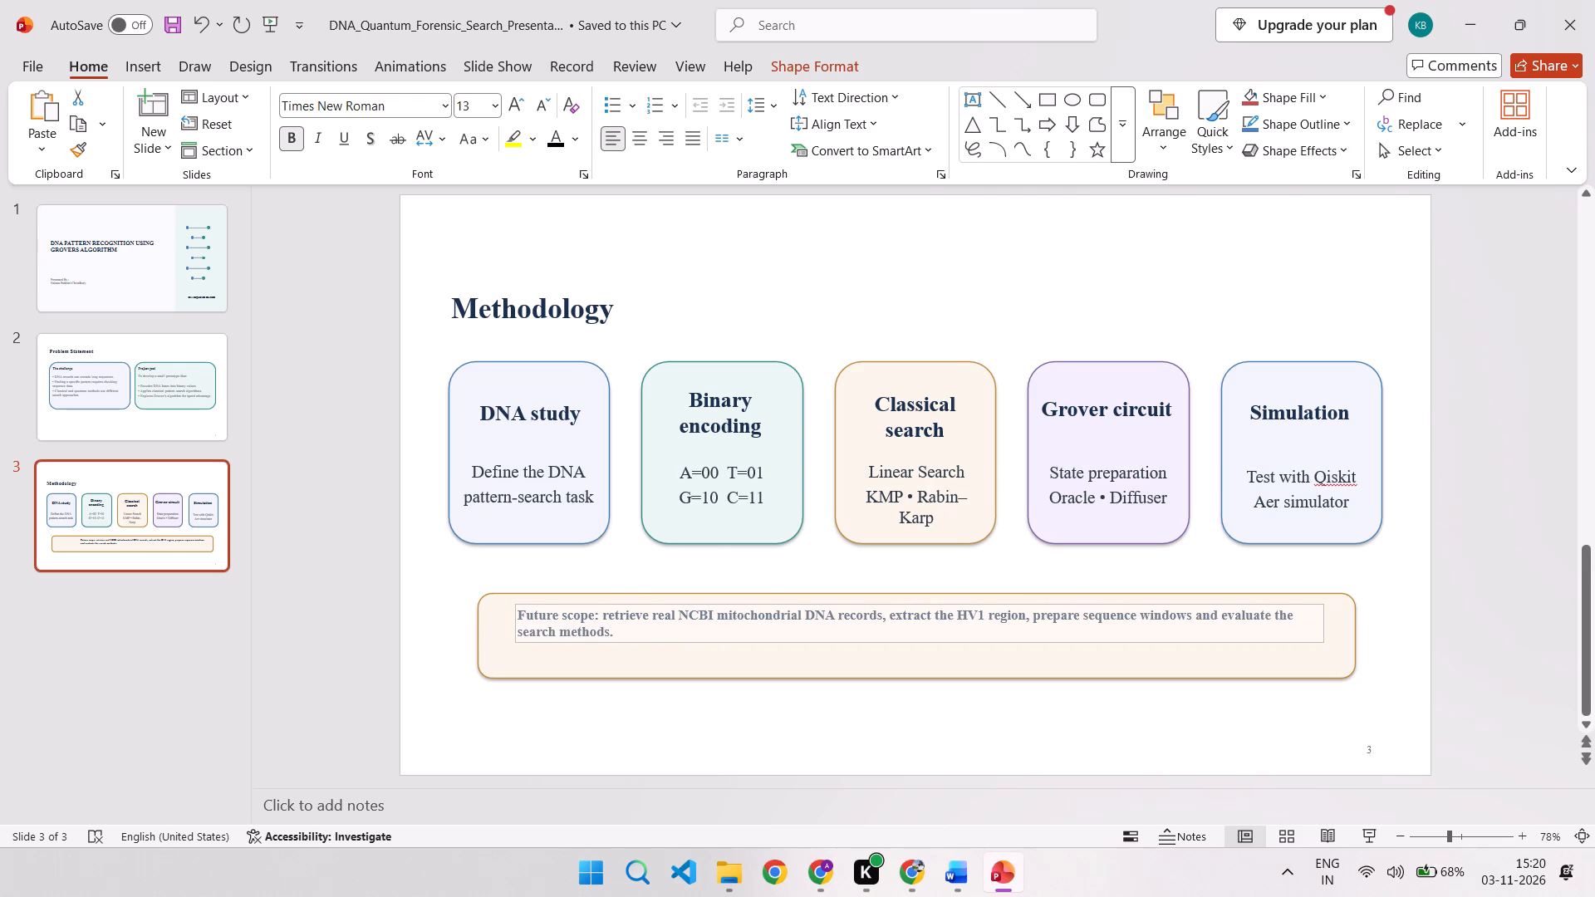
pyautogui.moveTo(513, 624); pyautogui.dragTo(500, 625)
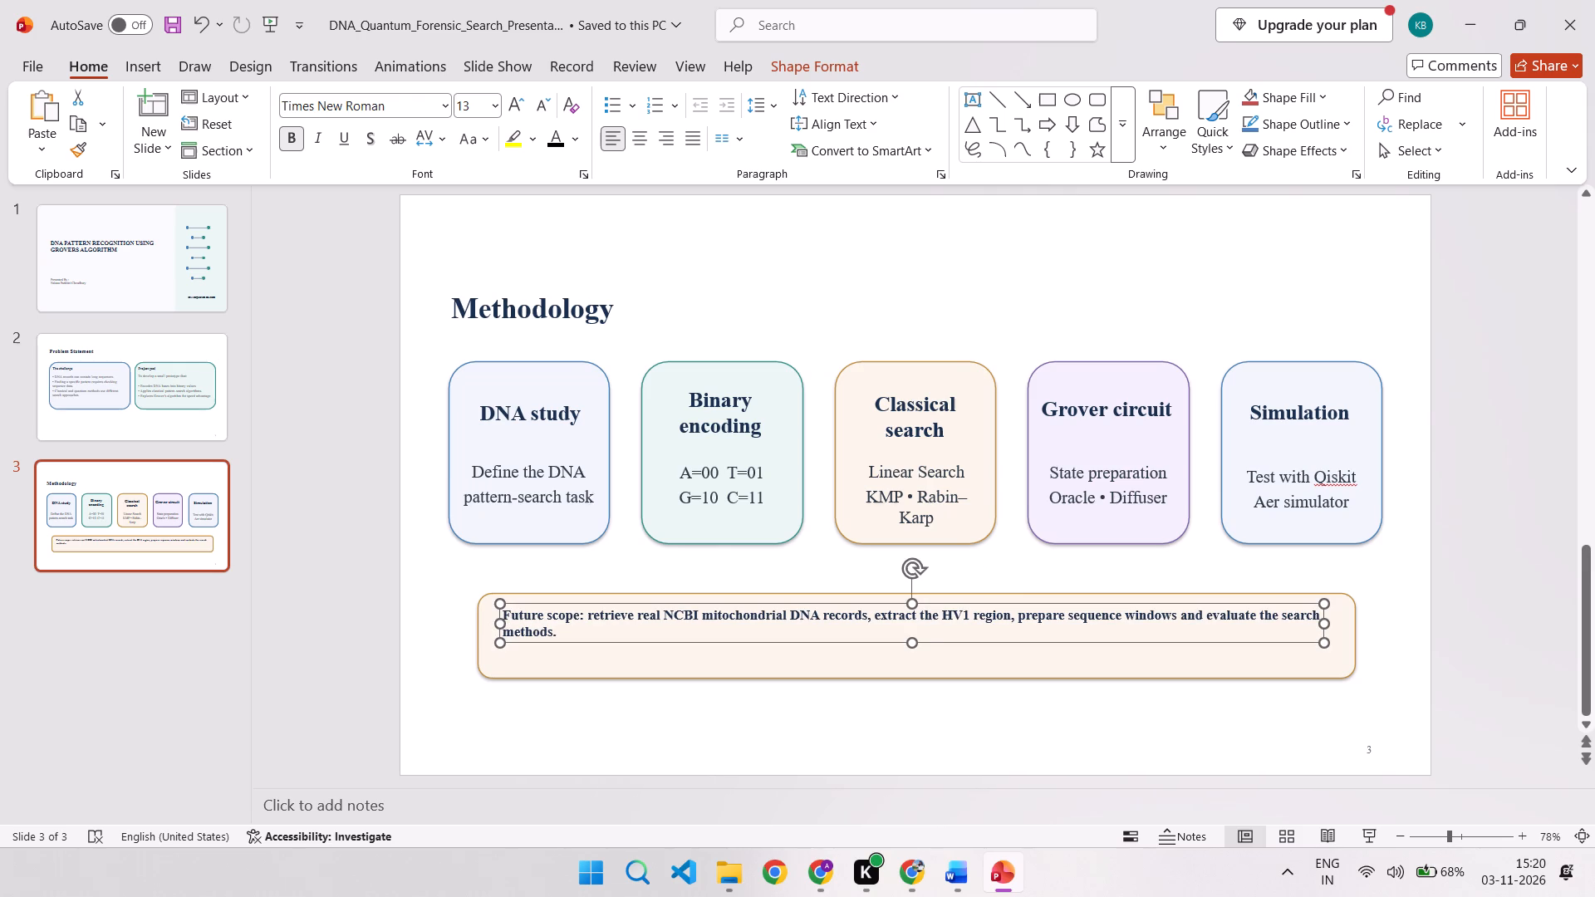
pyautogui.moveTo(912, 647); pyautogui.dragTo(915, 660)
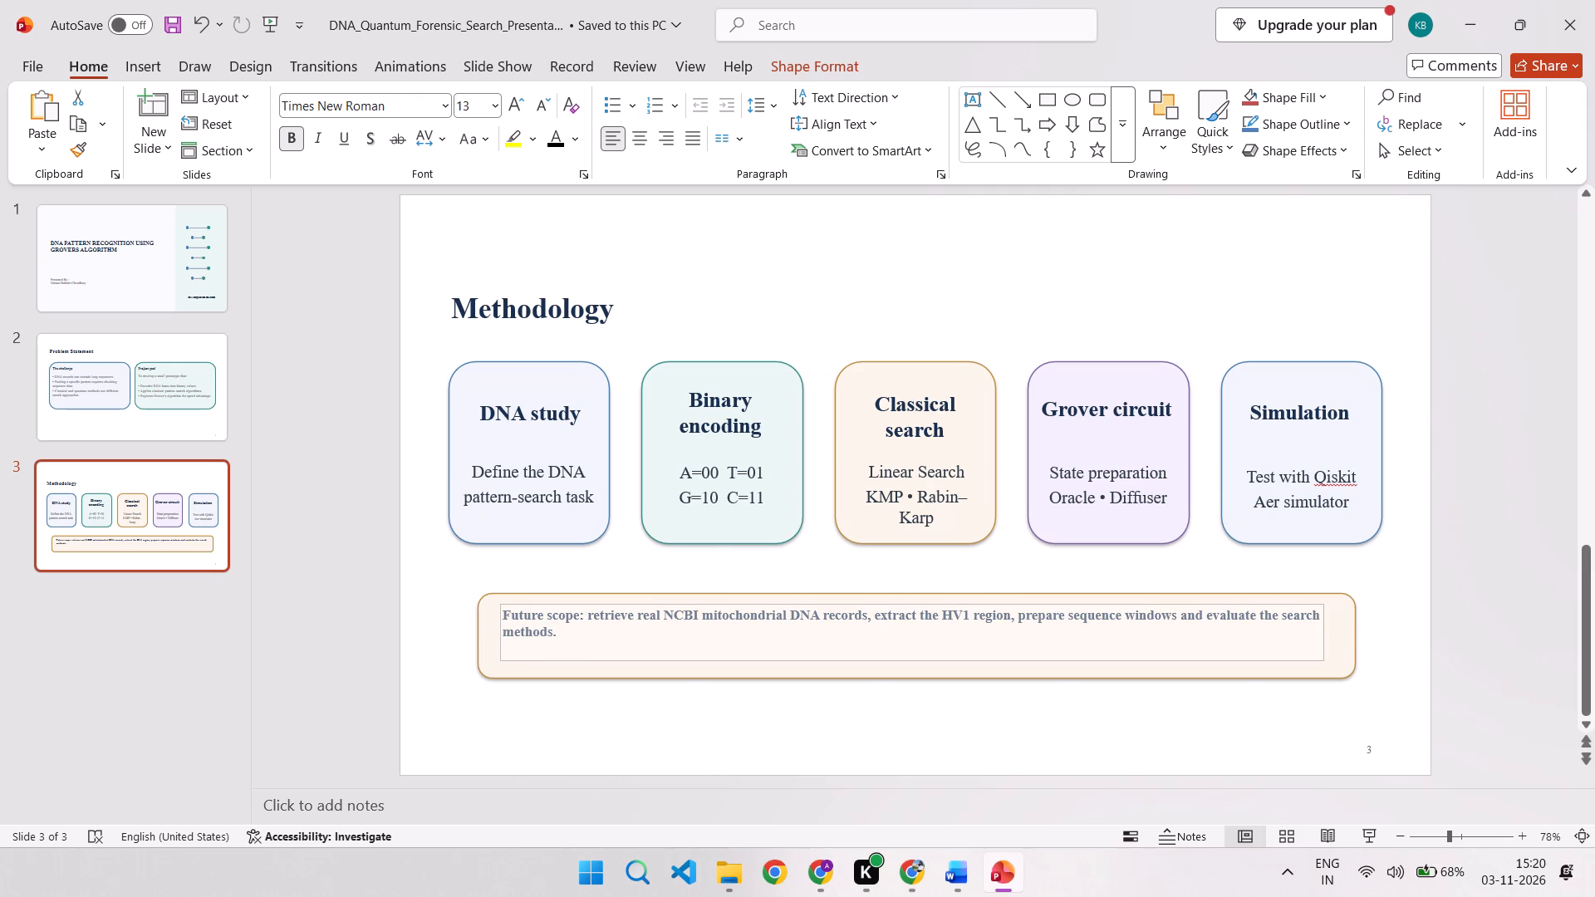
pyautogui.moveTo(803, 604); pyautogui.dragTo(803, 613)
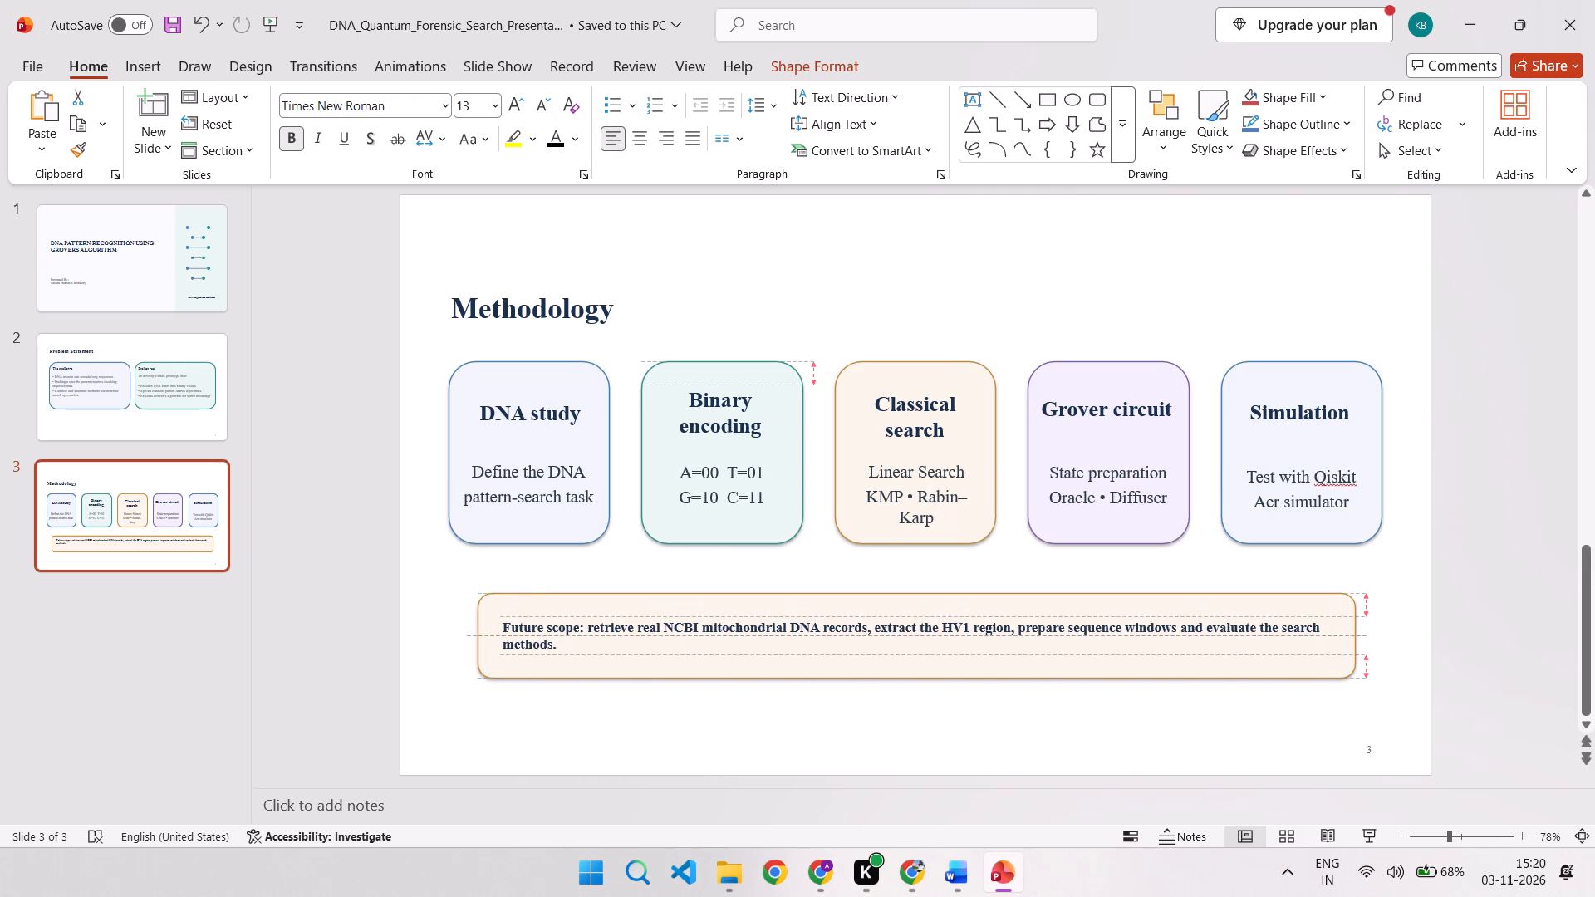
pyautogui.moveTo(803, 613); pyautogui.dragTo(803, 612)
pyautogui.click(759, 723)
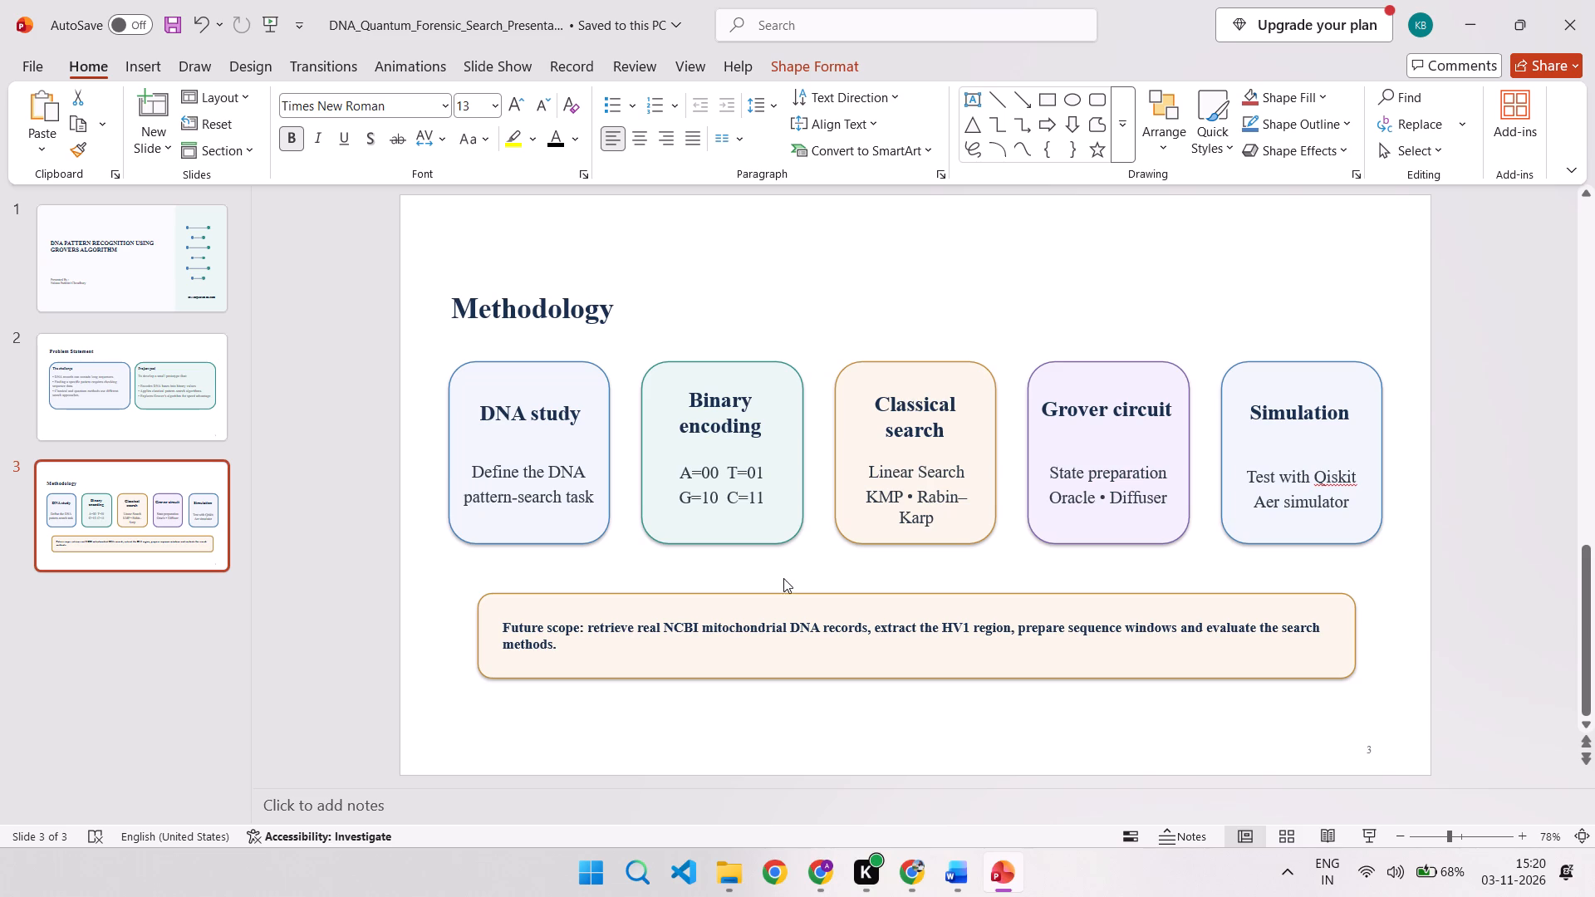
# Delete the Future scope banner shape and its text from the Methodology slide.
pyautogui.click(790, 601)
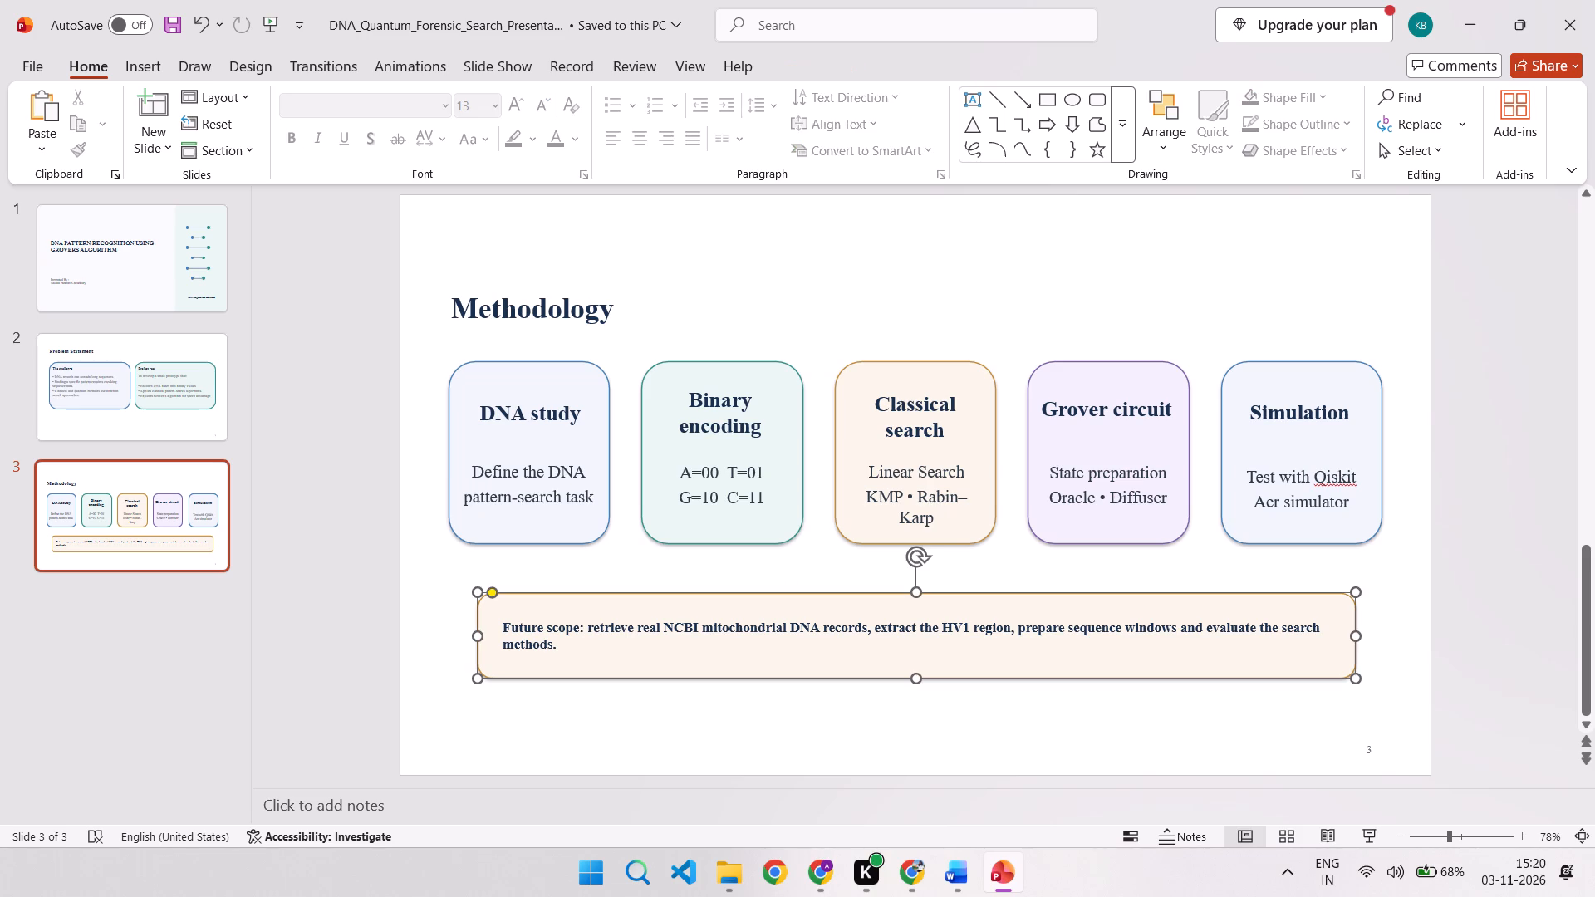
pyautogui.press('Delete')
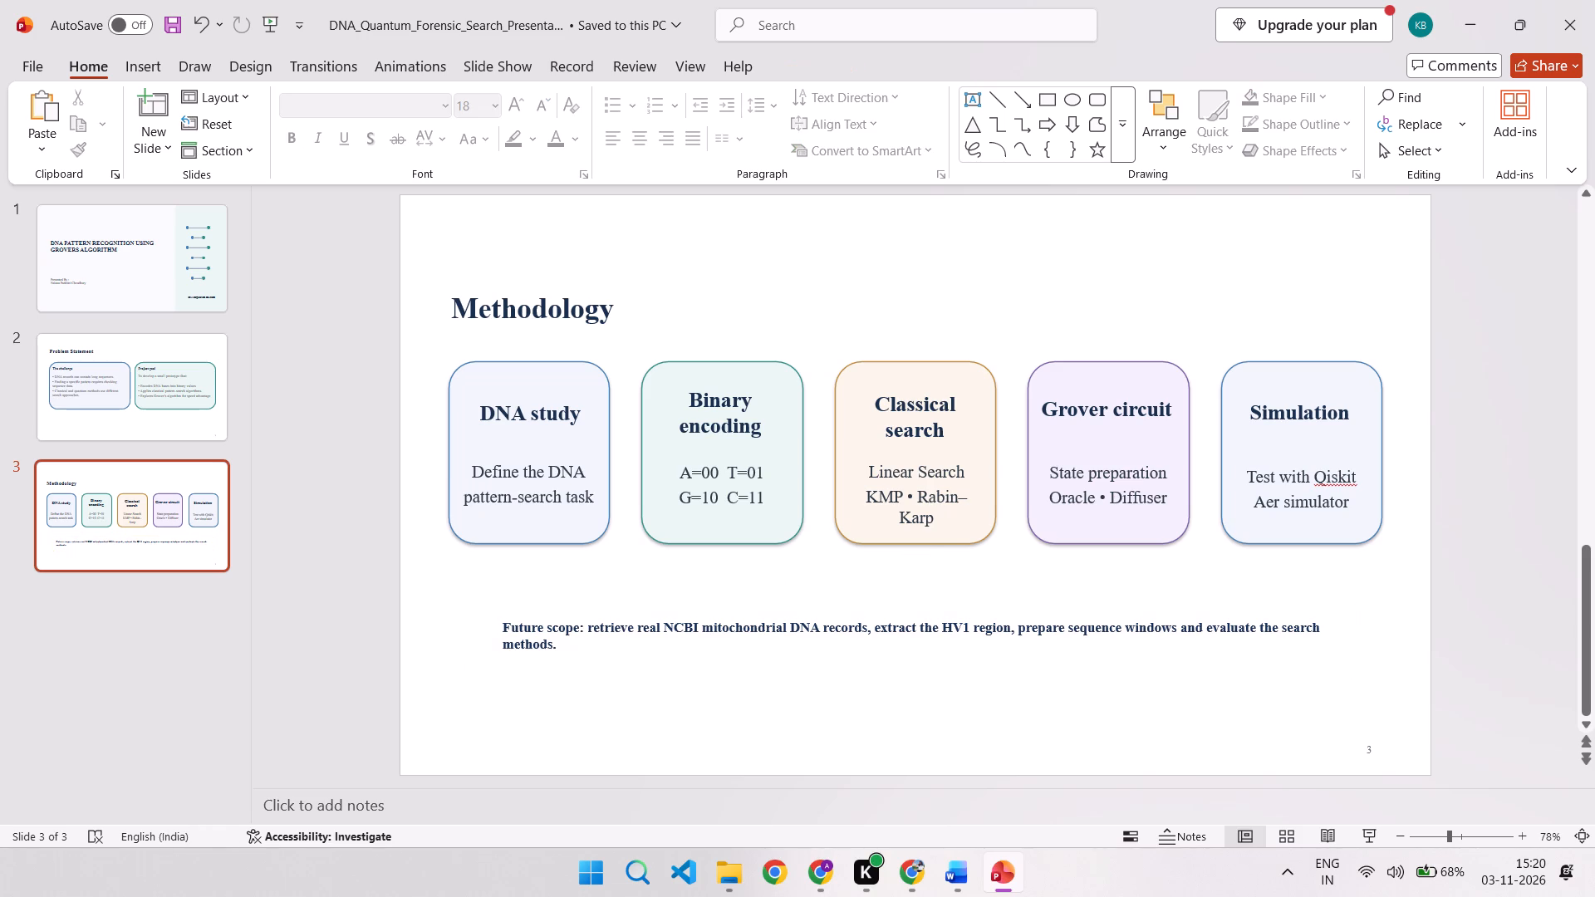
pyautogui.click(810, 631)
pyautogui.press('Delete')
pyautogui.click(905, 586)
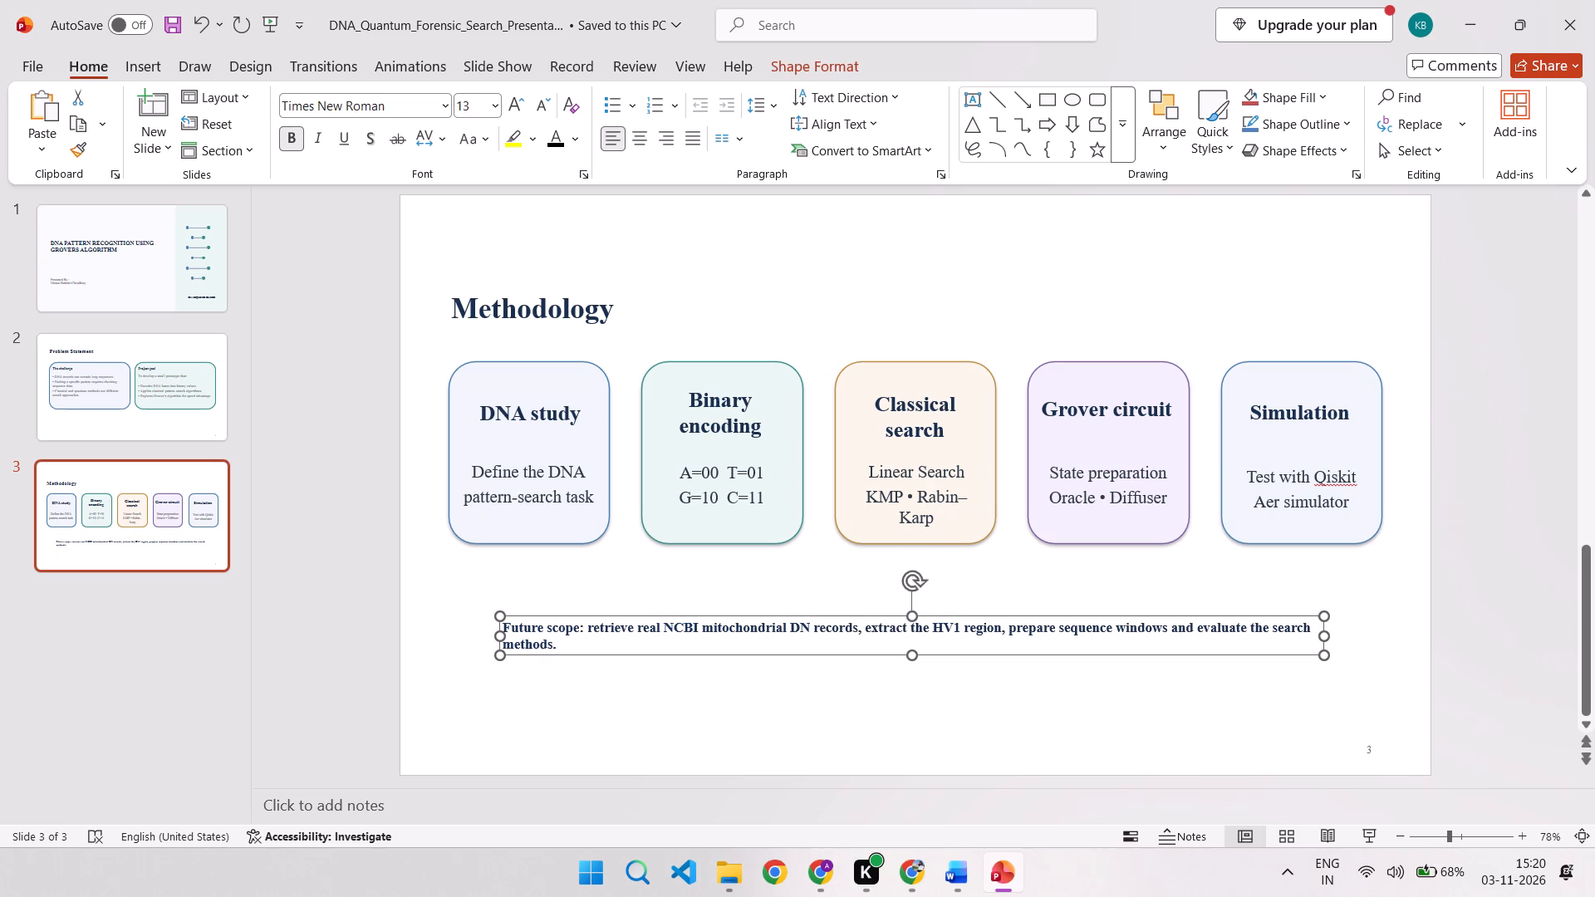
pyautogui.press('Delete')
pyautogui.click(916, 586)
pyautogui.press('Delete')
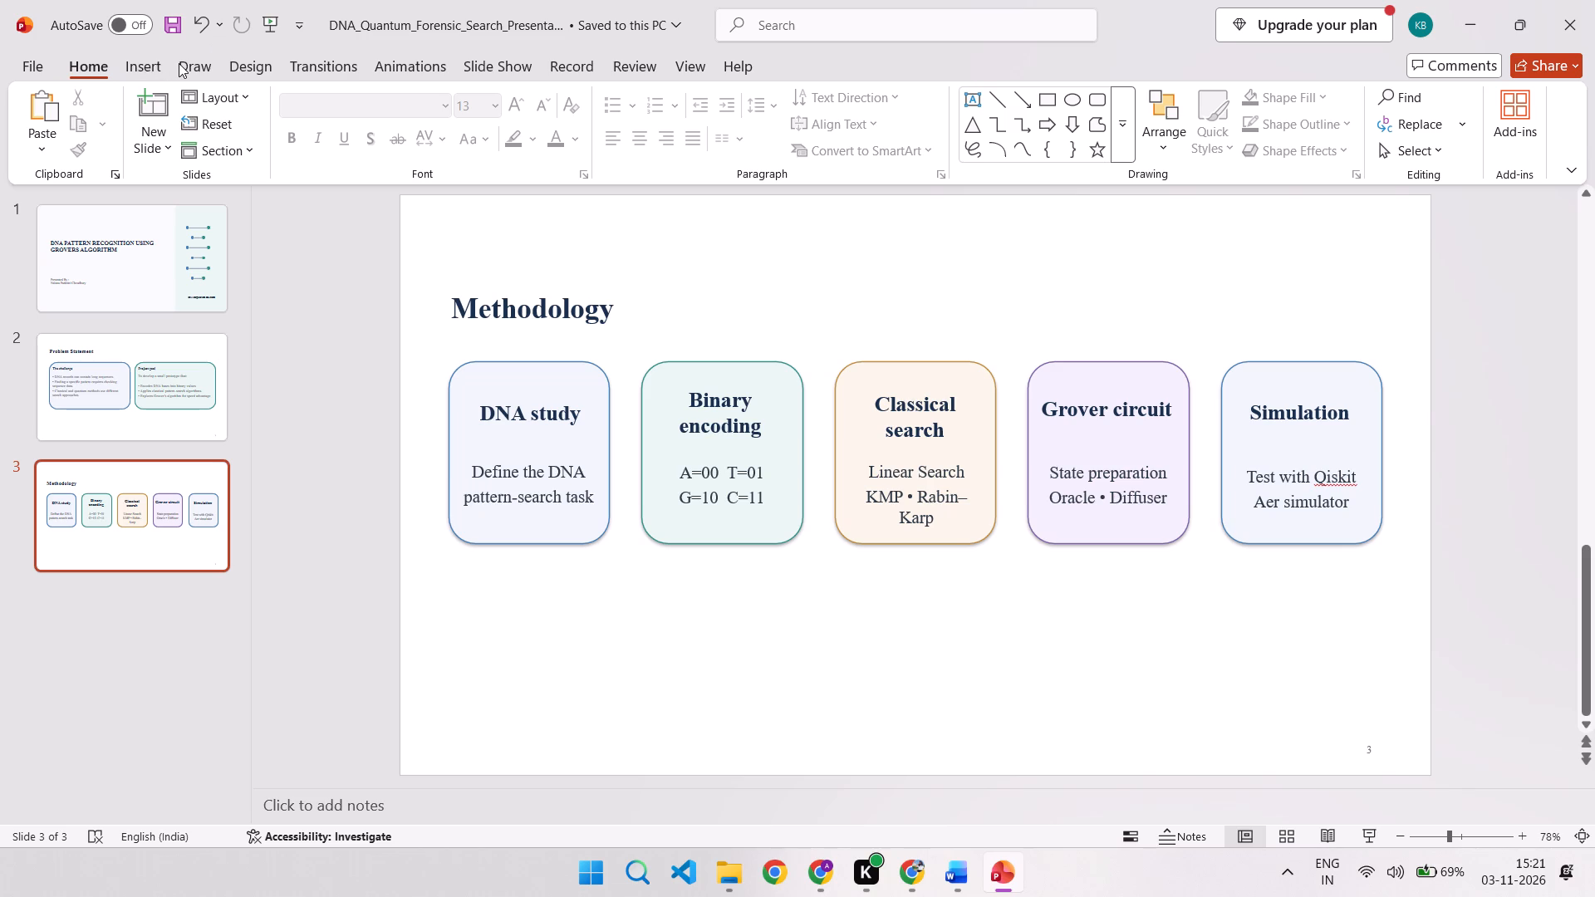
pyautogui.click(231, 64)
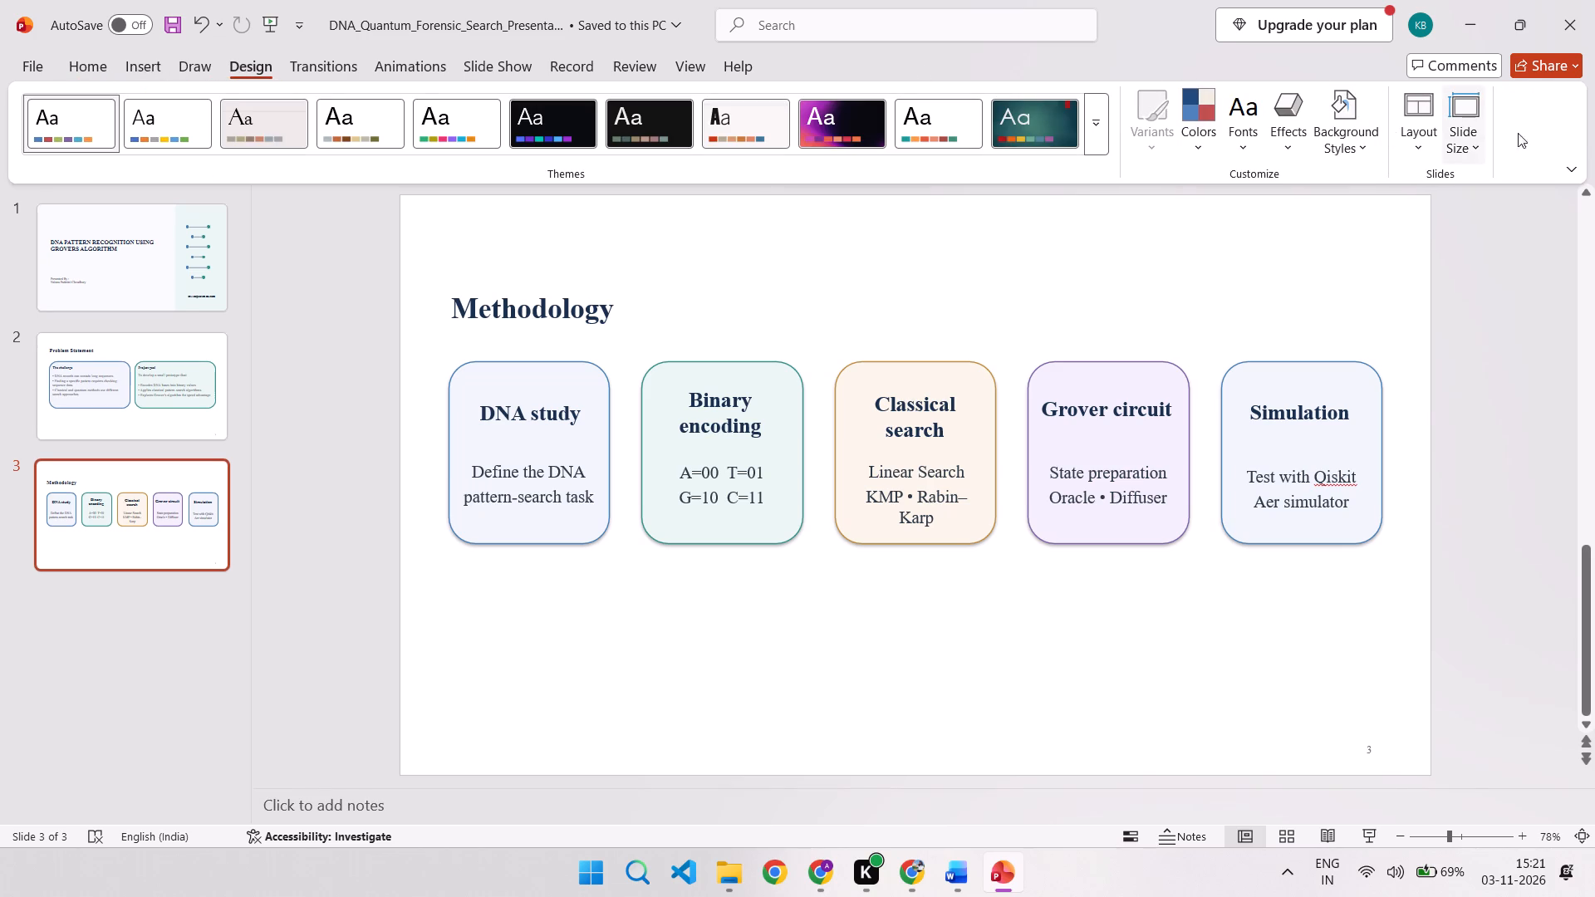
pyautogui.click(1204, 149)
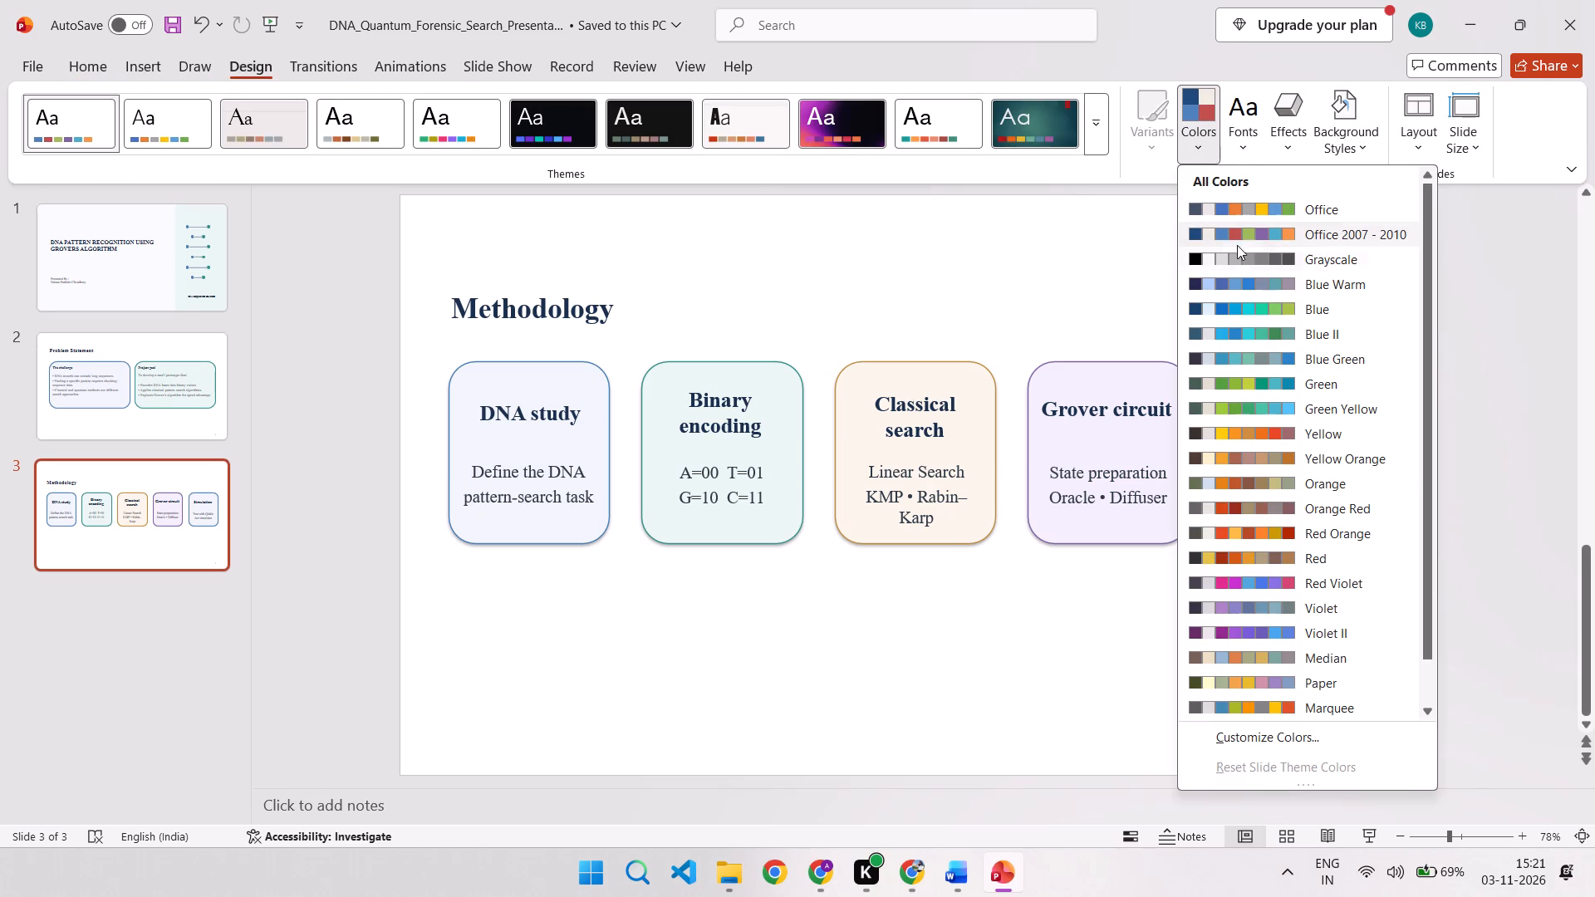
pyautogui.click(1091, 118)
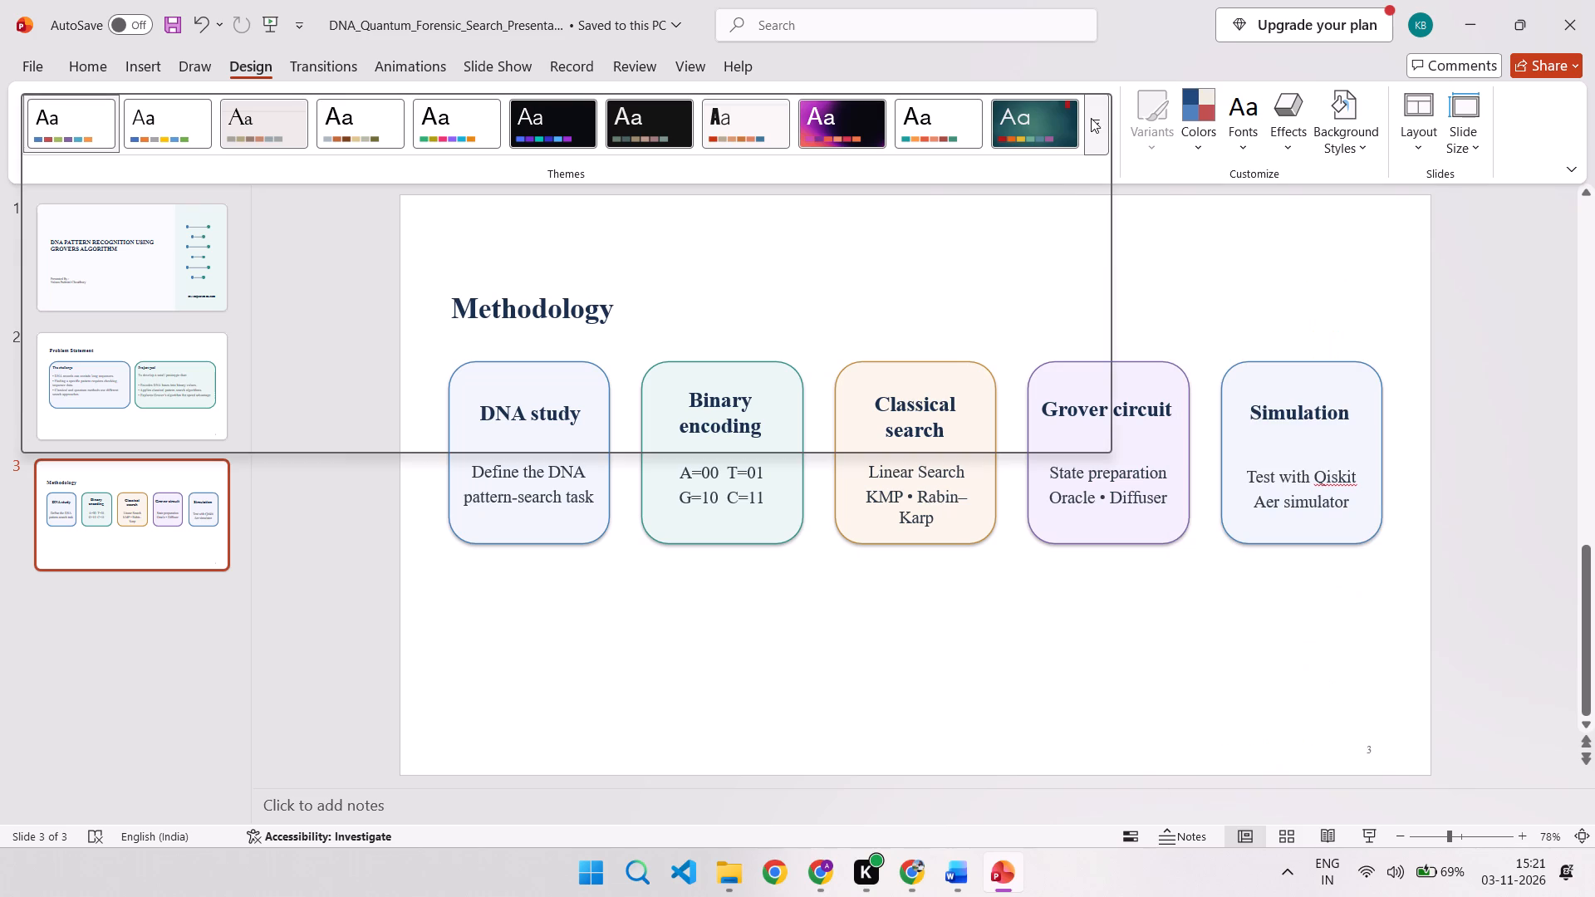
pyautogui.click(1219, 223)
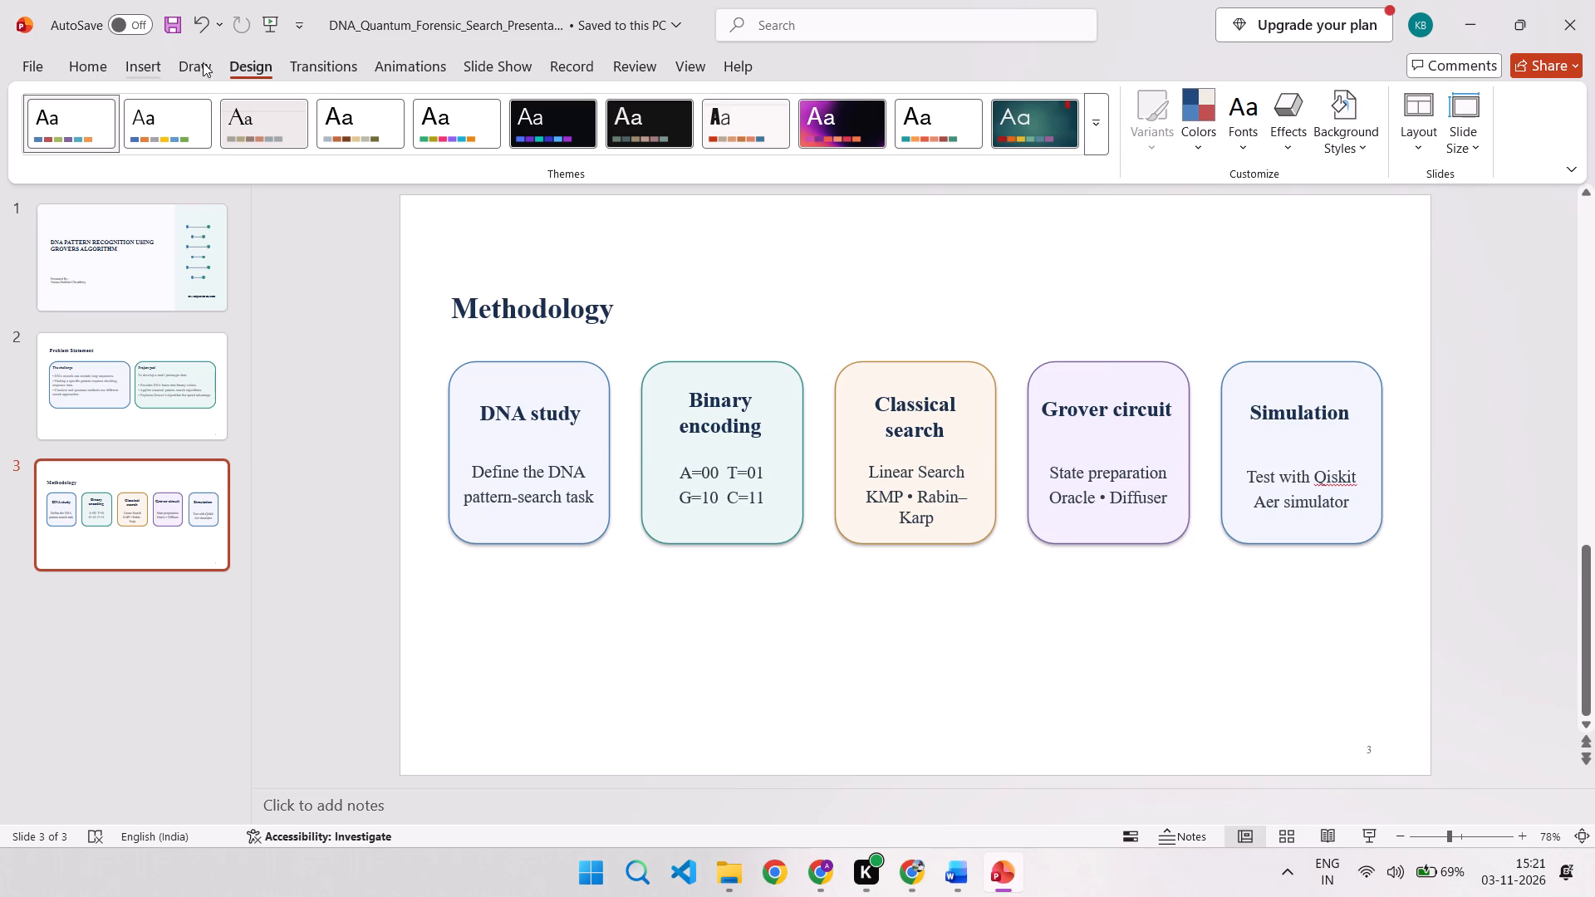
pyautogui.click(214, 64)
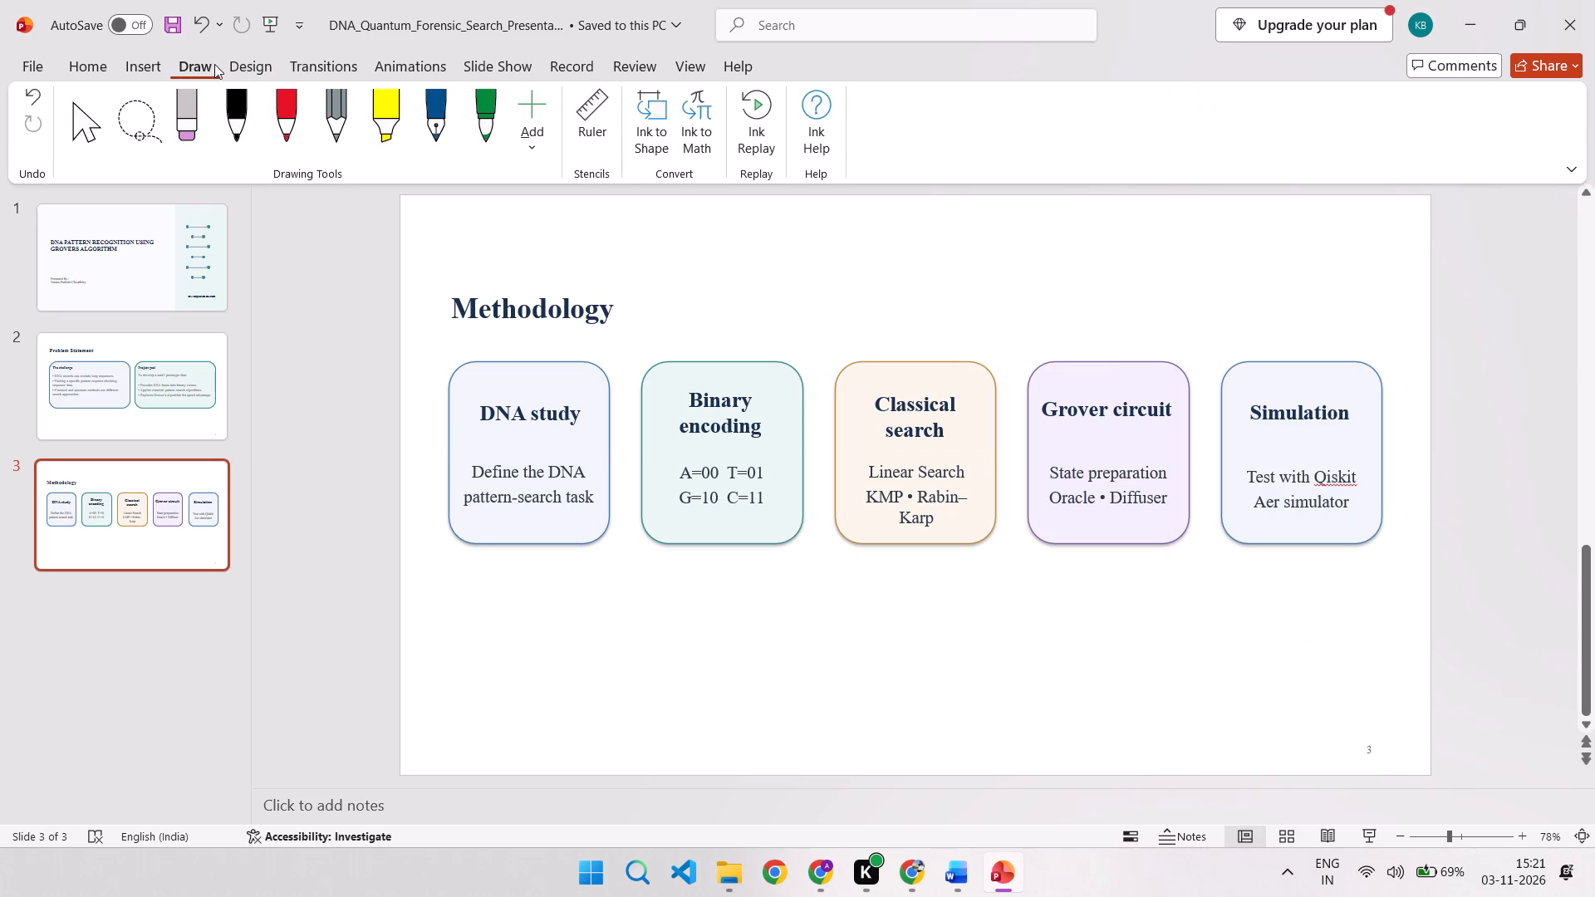
# Apply the plain white background style to the presentation's slides.
pyautogui.click(236, 66)
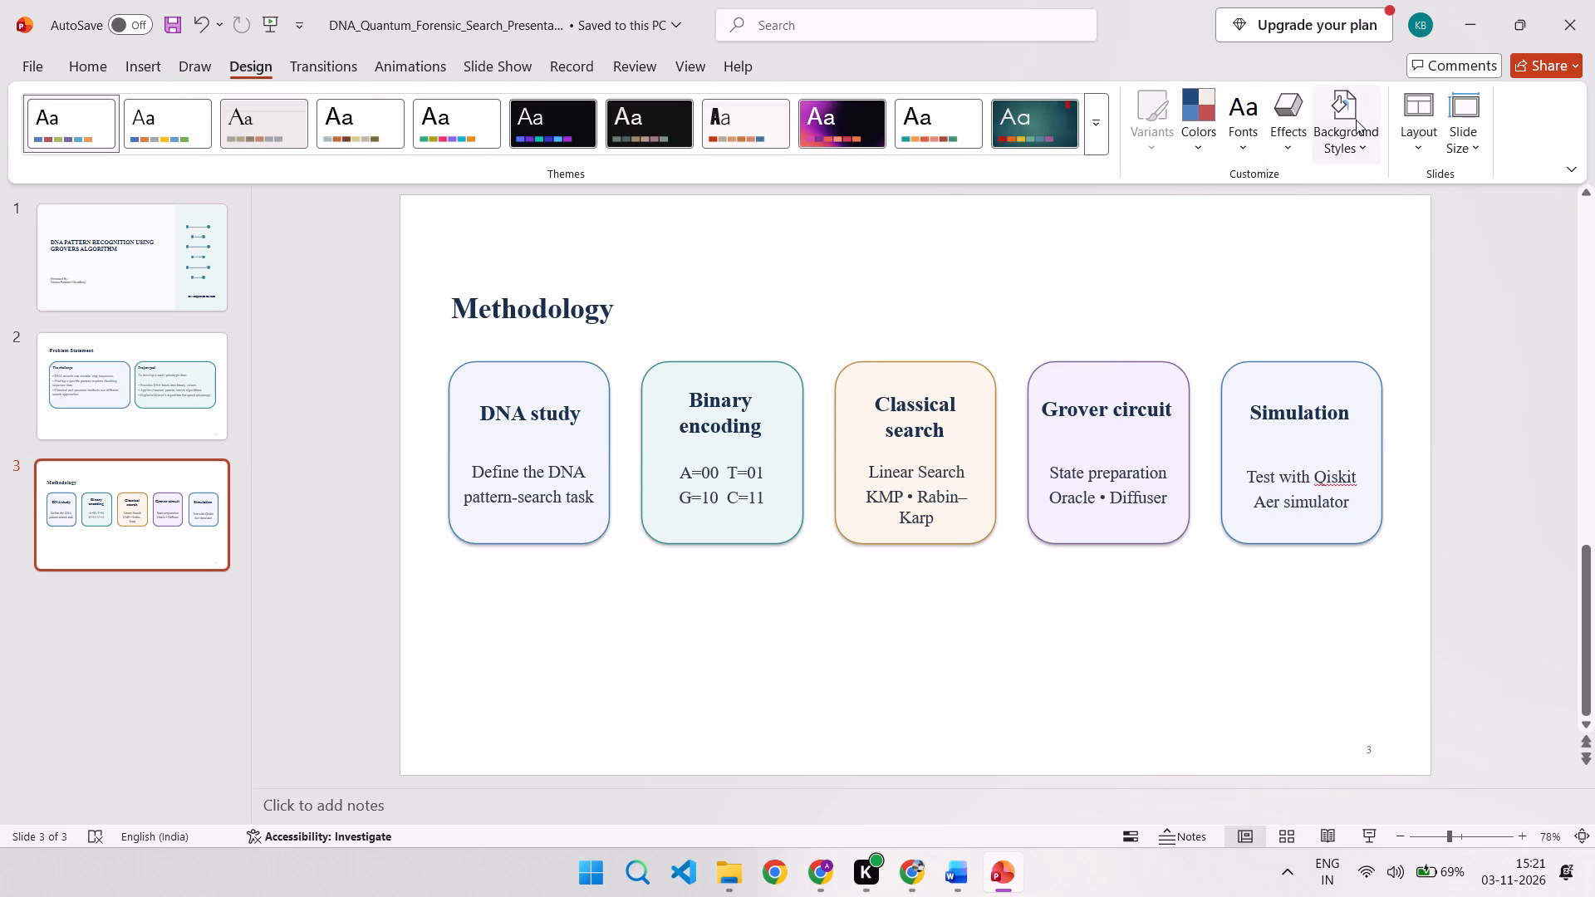
pyautogui.click(1356, 120)
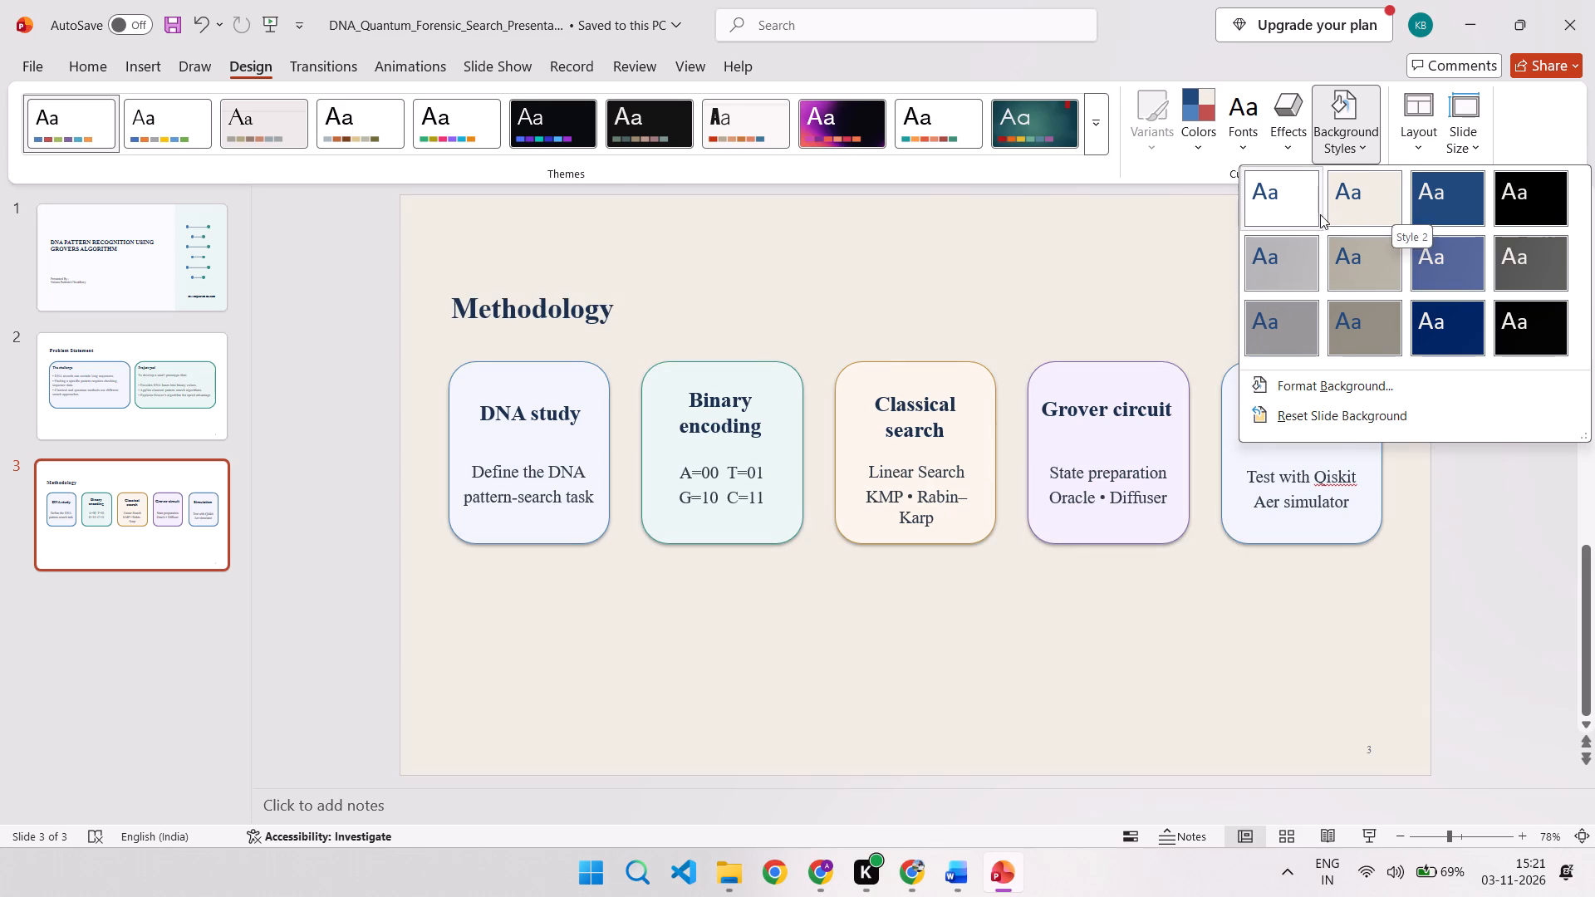
pyautogui.click(1253, 209)
# Make all five Methodology card shapes taller together, extending them equally above and below their text.
pyautogui.click(994, 300)
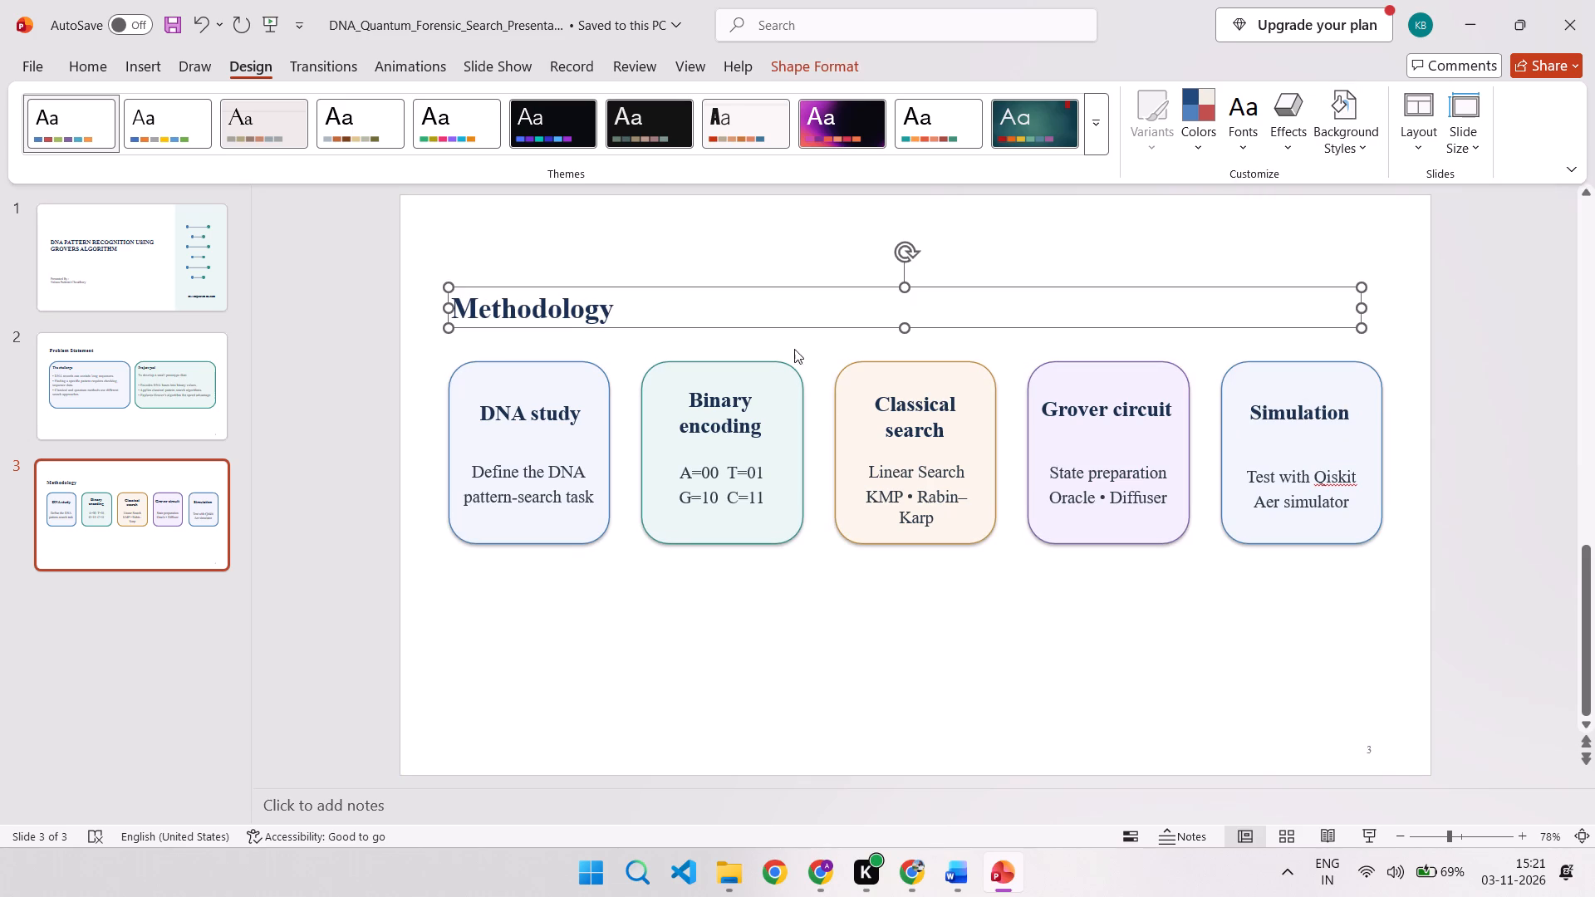
pyautogui.keyDown('ctrl'); pyautogui.click(609, 421); pyautogui.keyUp('ctrl')
pyautogui.keyDown('ctrl'); pyautogui.click(727, 448); pyautogui.keyUp('ctrl')
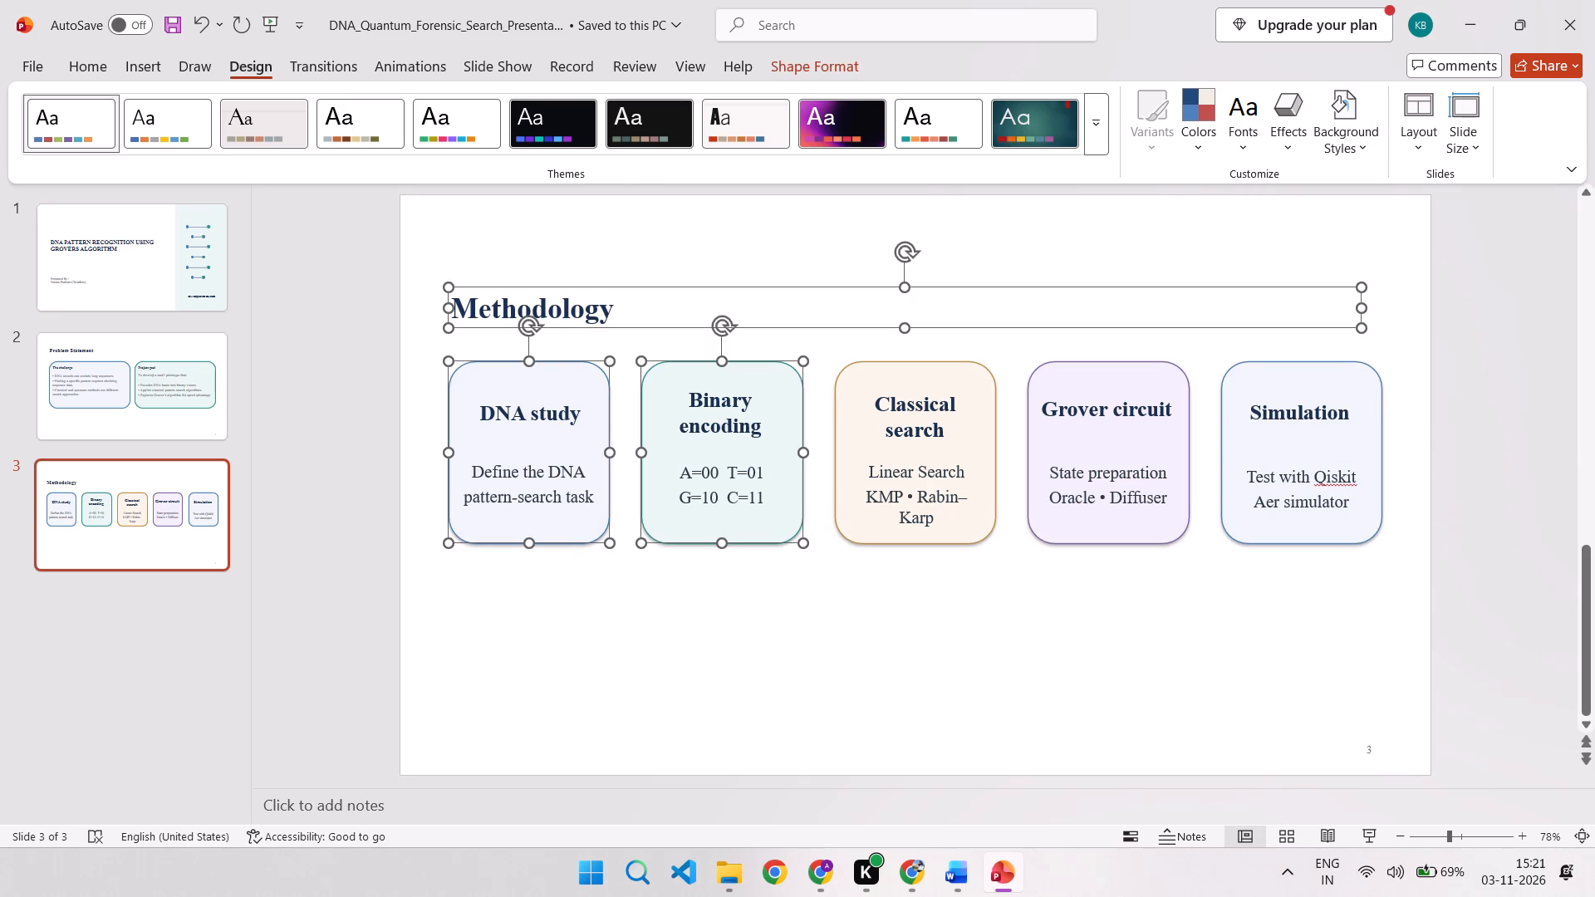
pyautogui.keyDown('ctrl'); pyautogui.click(933, 453); pyautogui.keyUp('ctrl')
pyautogui.keyDown('ctrl'); pyautogui.click(1112, 458); pyautogui.keyUp('ctrl')
pyautogui.keyDown('ctrl'); pyautogui.click(1293, 452); pyautogui.keyUp('ctrl')
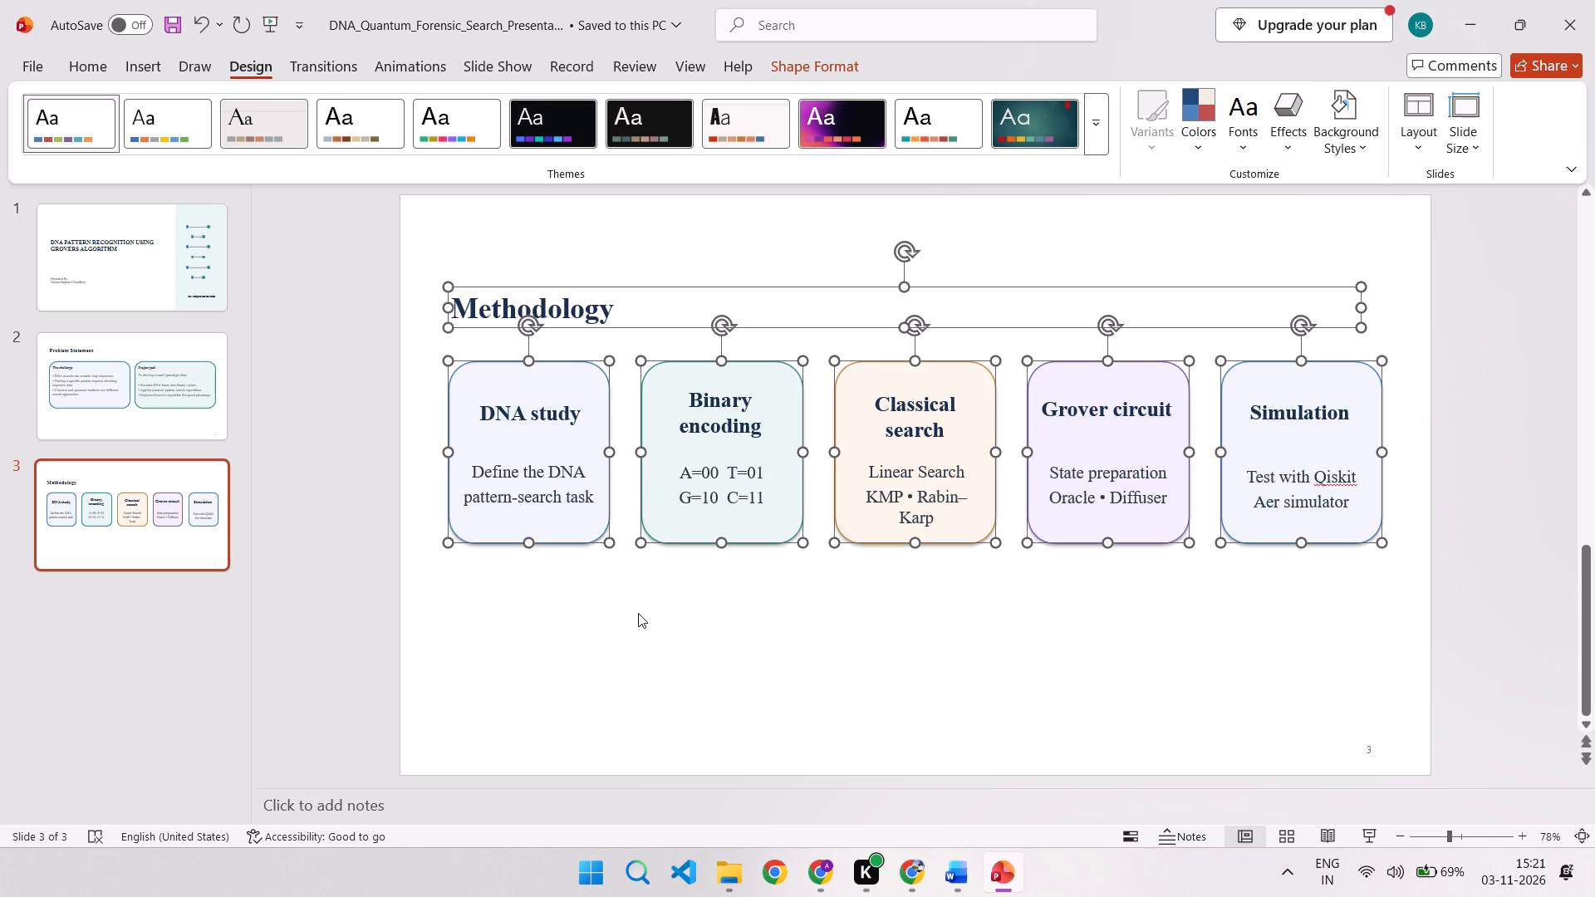
pyautogui.keyDown('ctrl'); pyautogui.moveTo(525, 541); pyautogui.dragTo(527, 566); pyautogui.keyUp('ctrl')
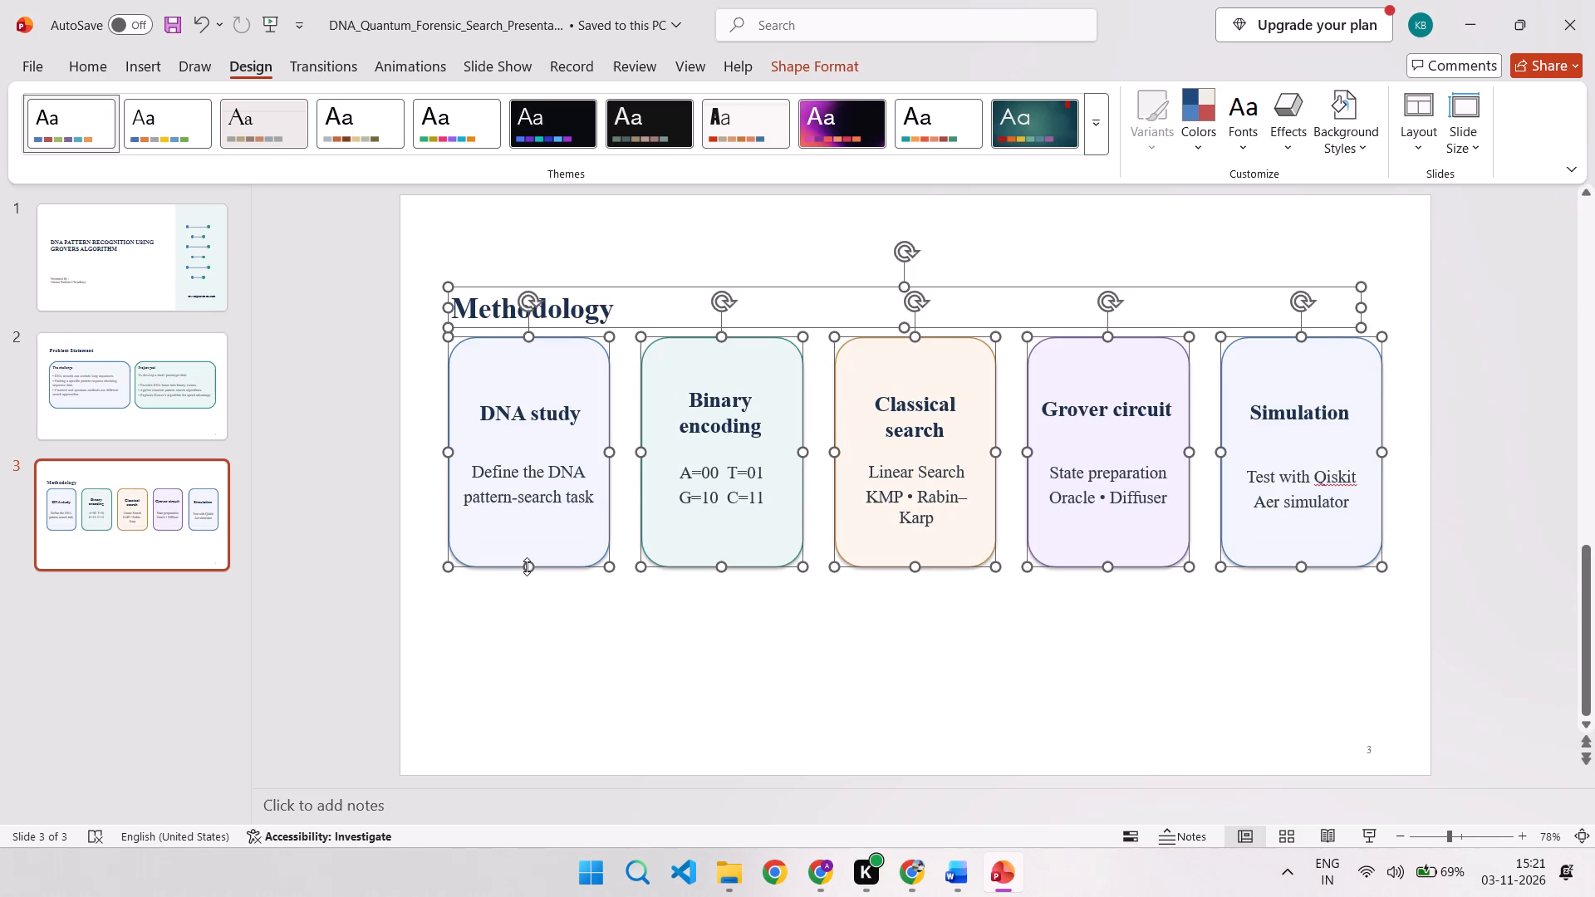
# Remove the bullet between KMP and Rabin–Karp in the Classical search card and put Rabin–Karp on its own line.
pyautogui.click(920, 498)
pyautogui.press('BackSpace')
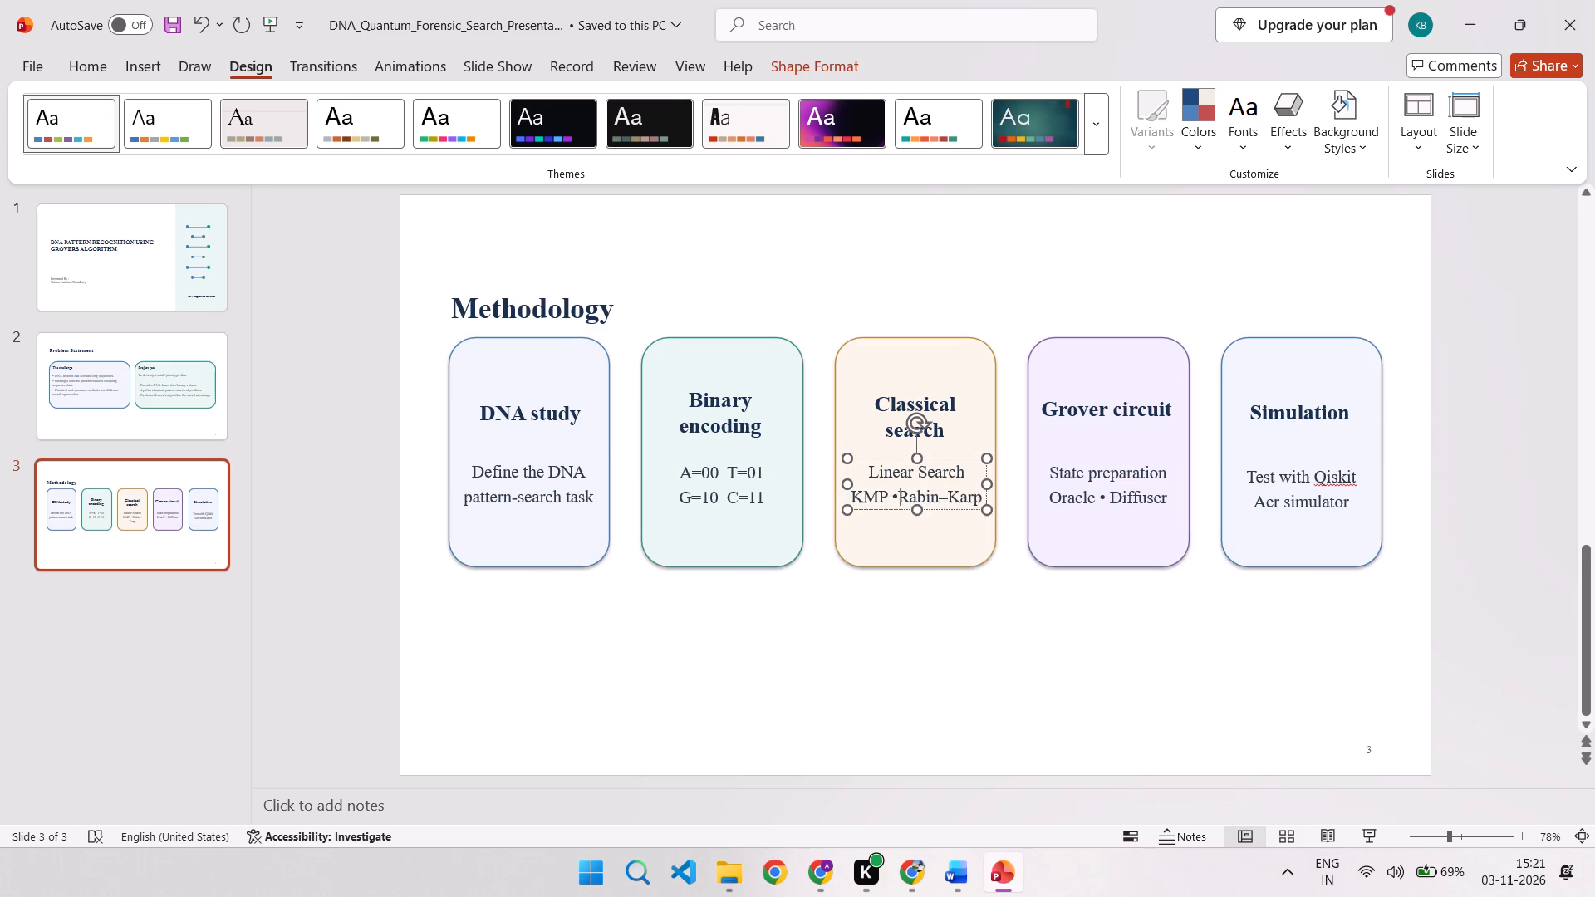
pyautogui.press('BackSpace')
pyautogui.press('Return')
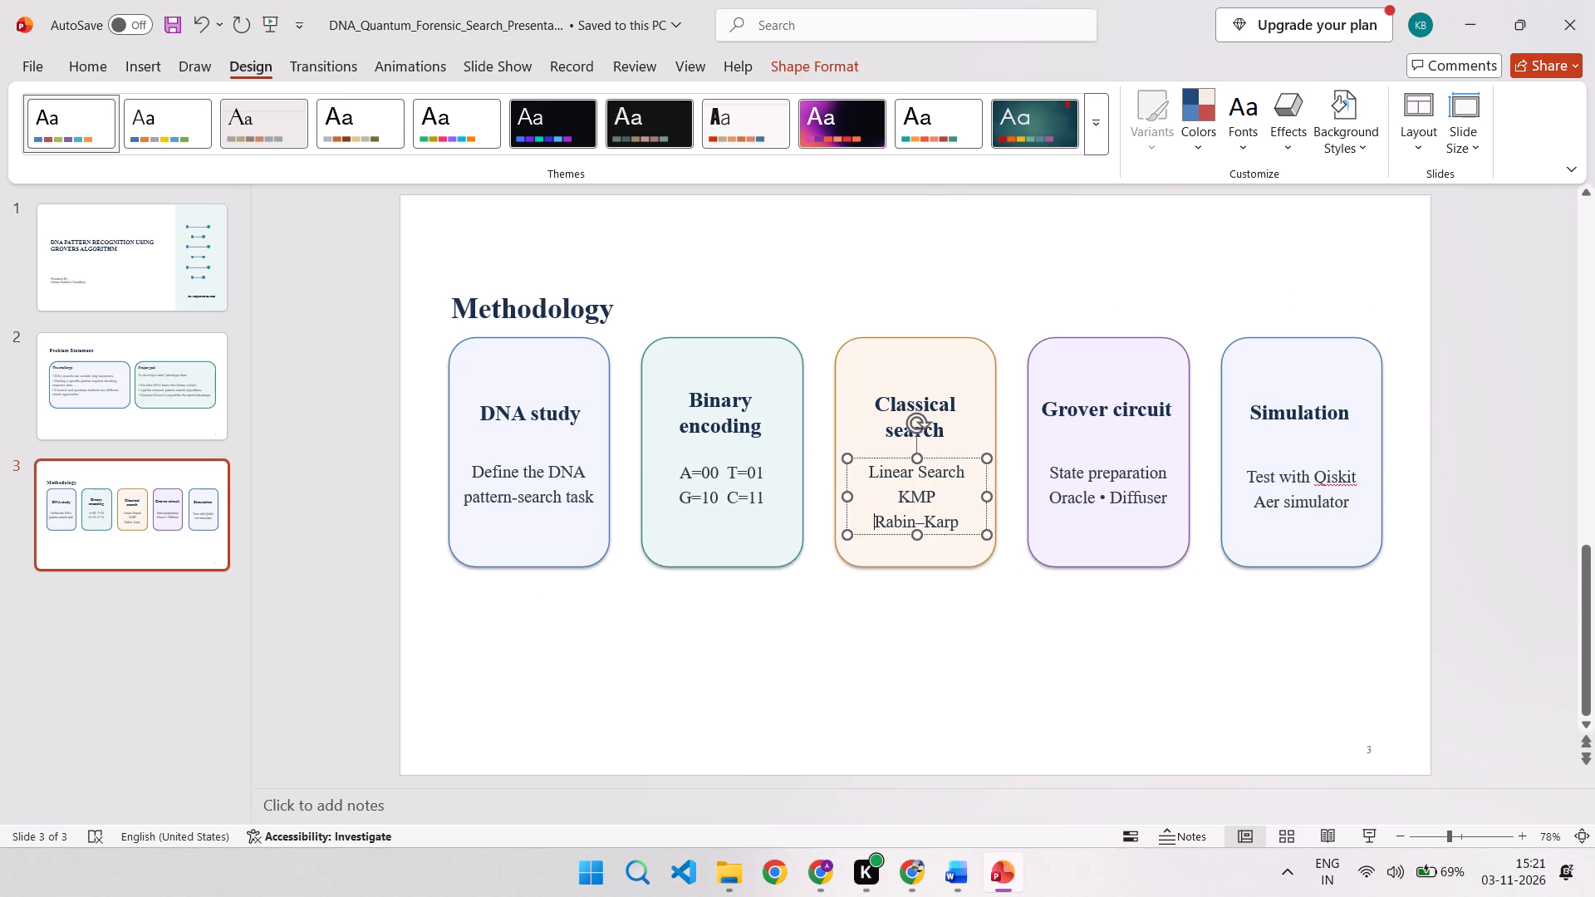
pyautogui.click(891, 632)
# Move the Methodology title up to leave a clear gap above the five cards.
pyautogui.click(565, 301)
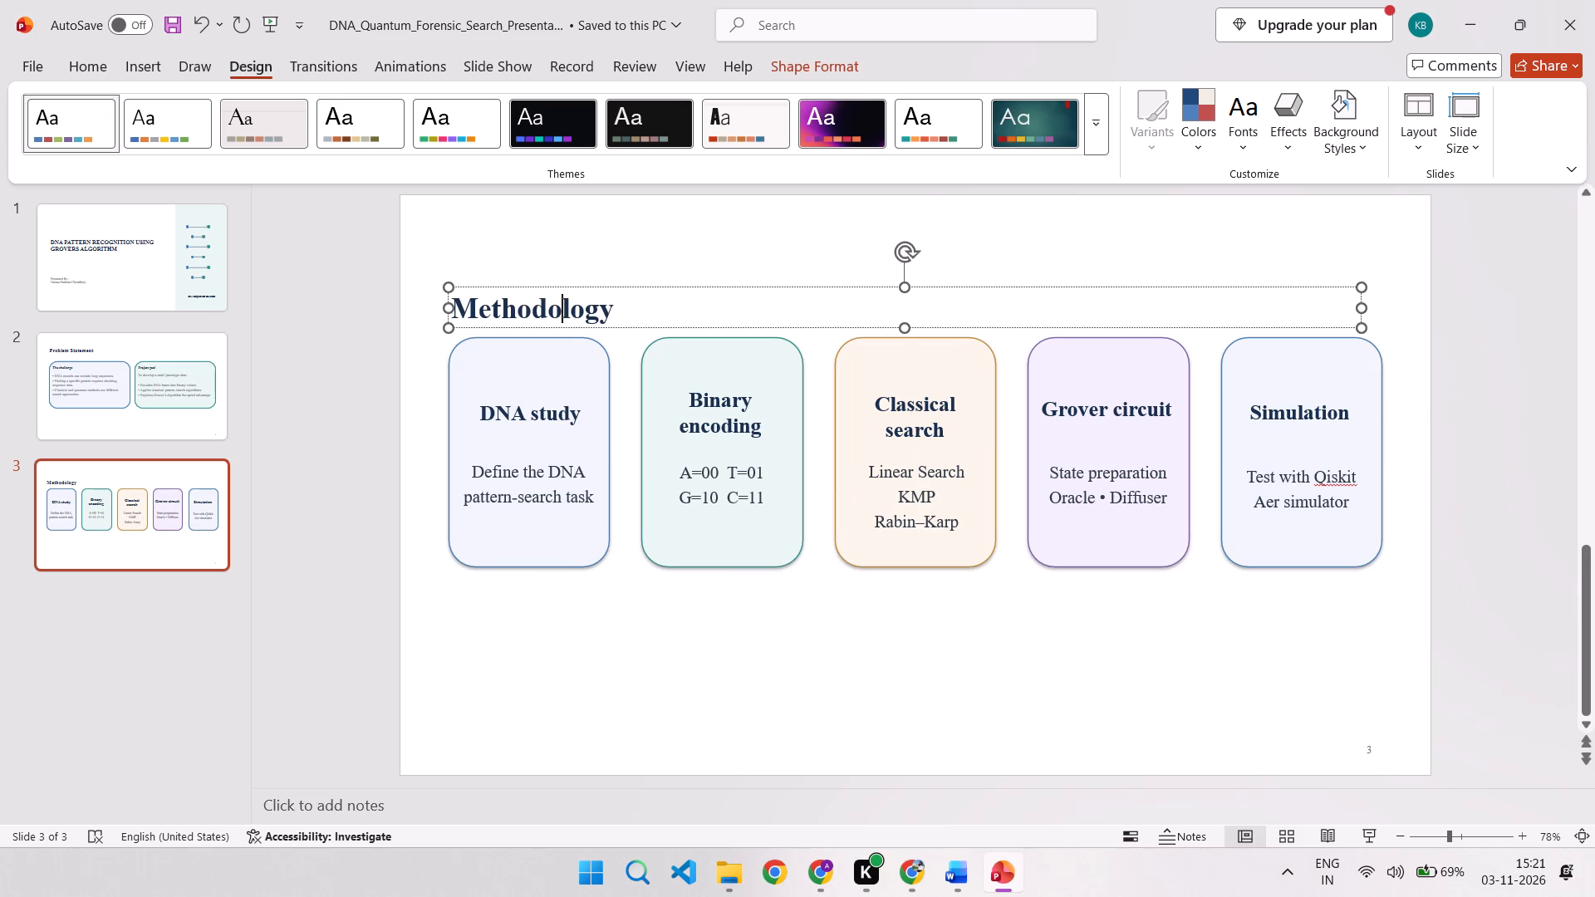
pyautogui.moveTo(597, 282); pyautogui.dragTo(598, 262)
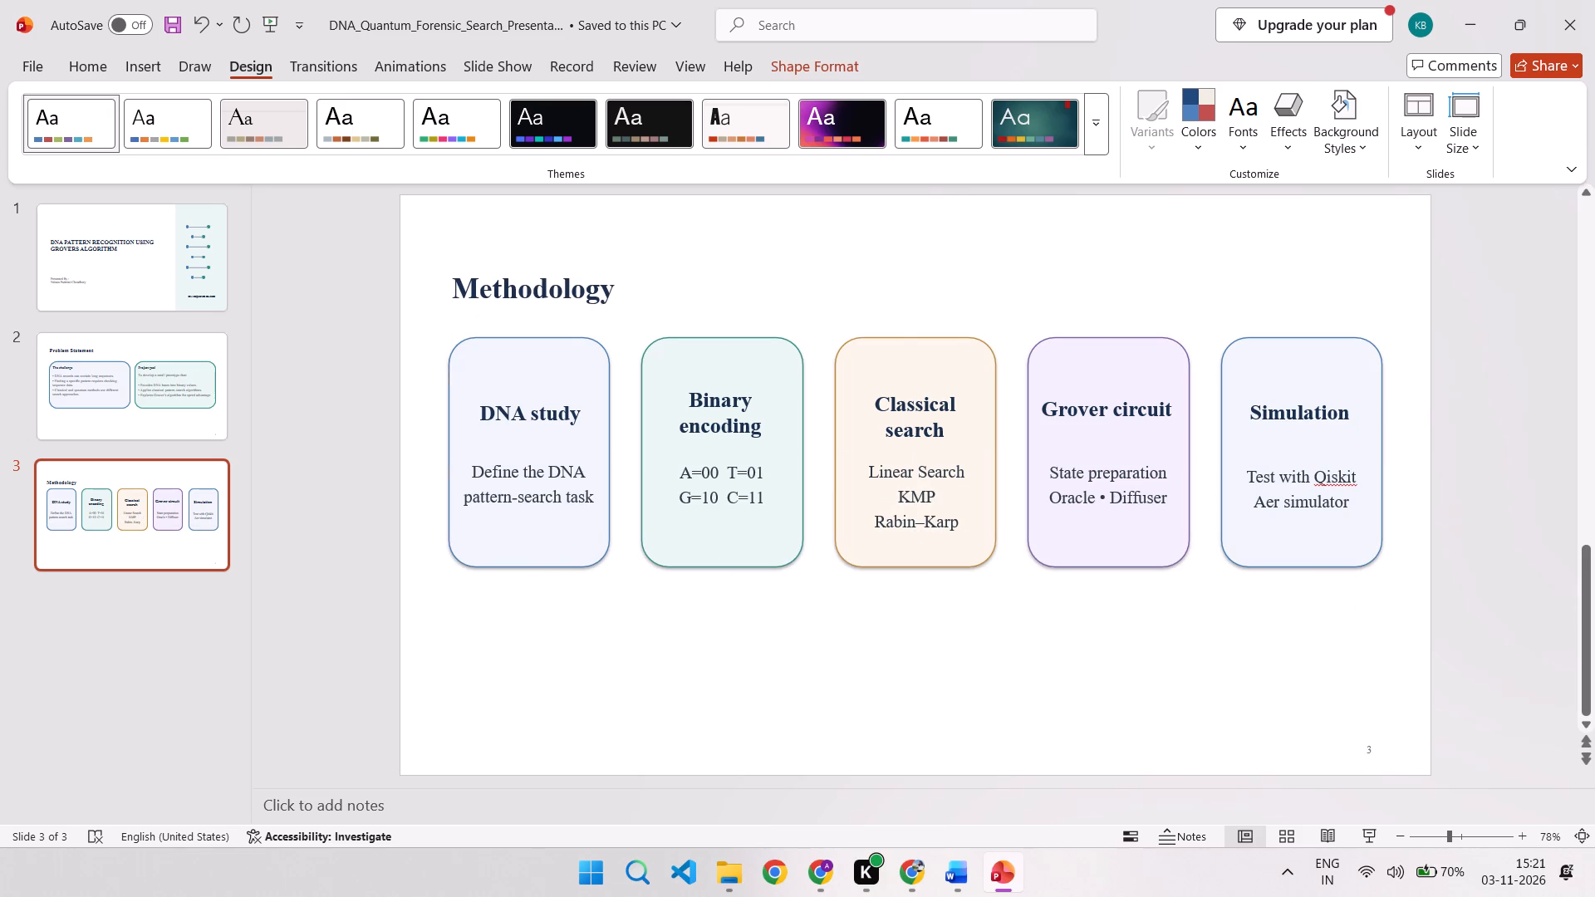
pyautogui.moveTo(598, 262); pyautogui.dragTo(601, 249)
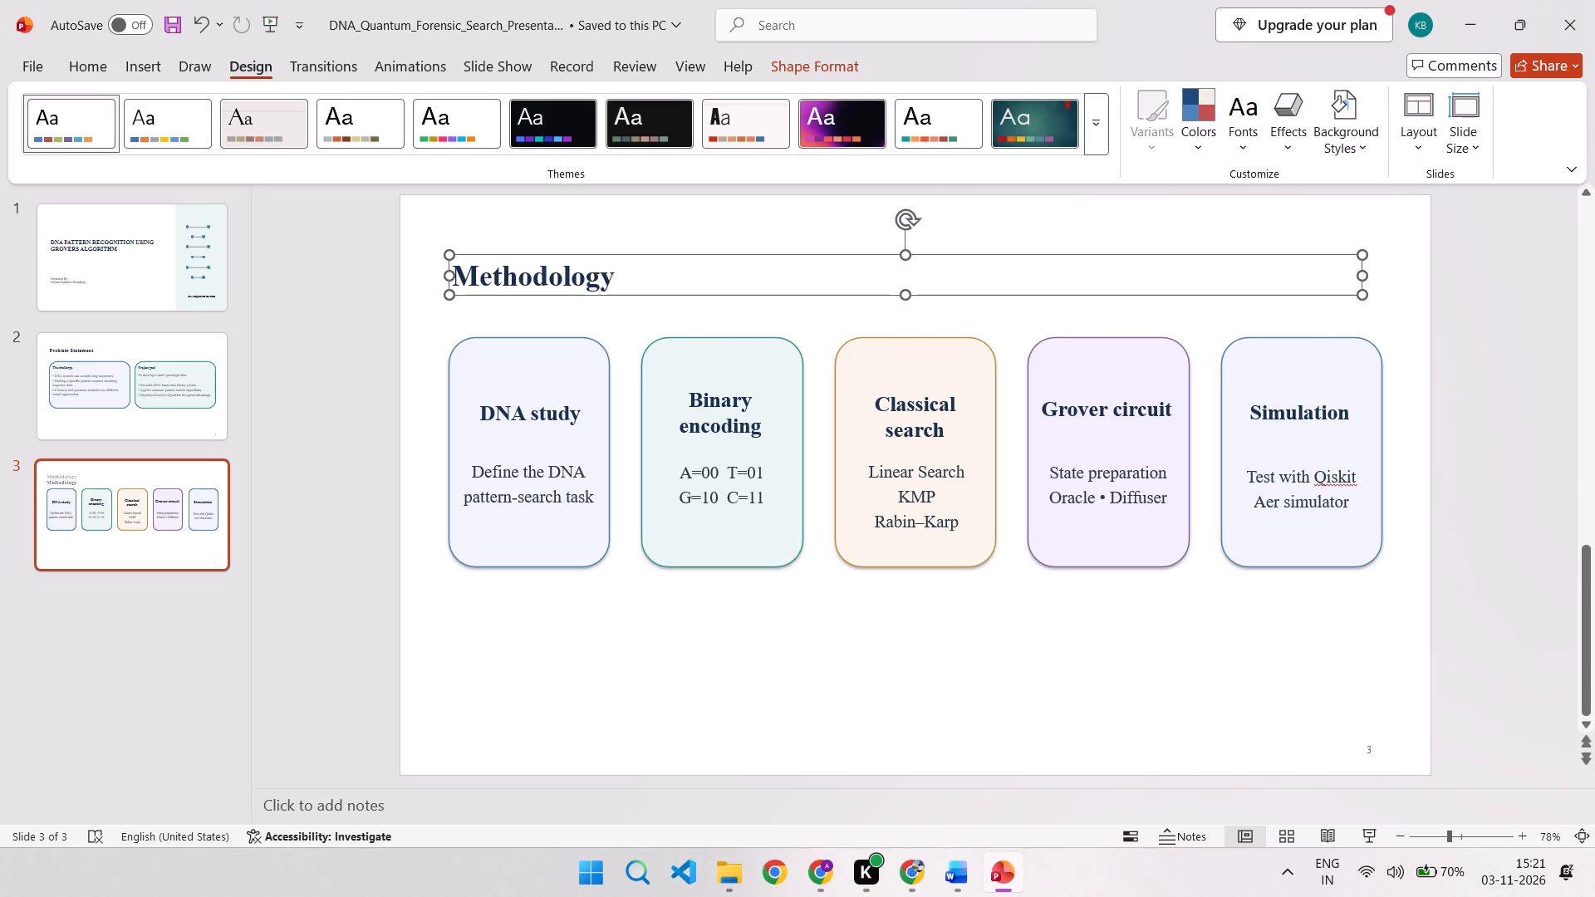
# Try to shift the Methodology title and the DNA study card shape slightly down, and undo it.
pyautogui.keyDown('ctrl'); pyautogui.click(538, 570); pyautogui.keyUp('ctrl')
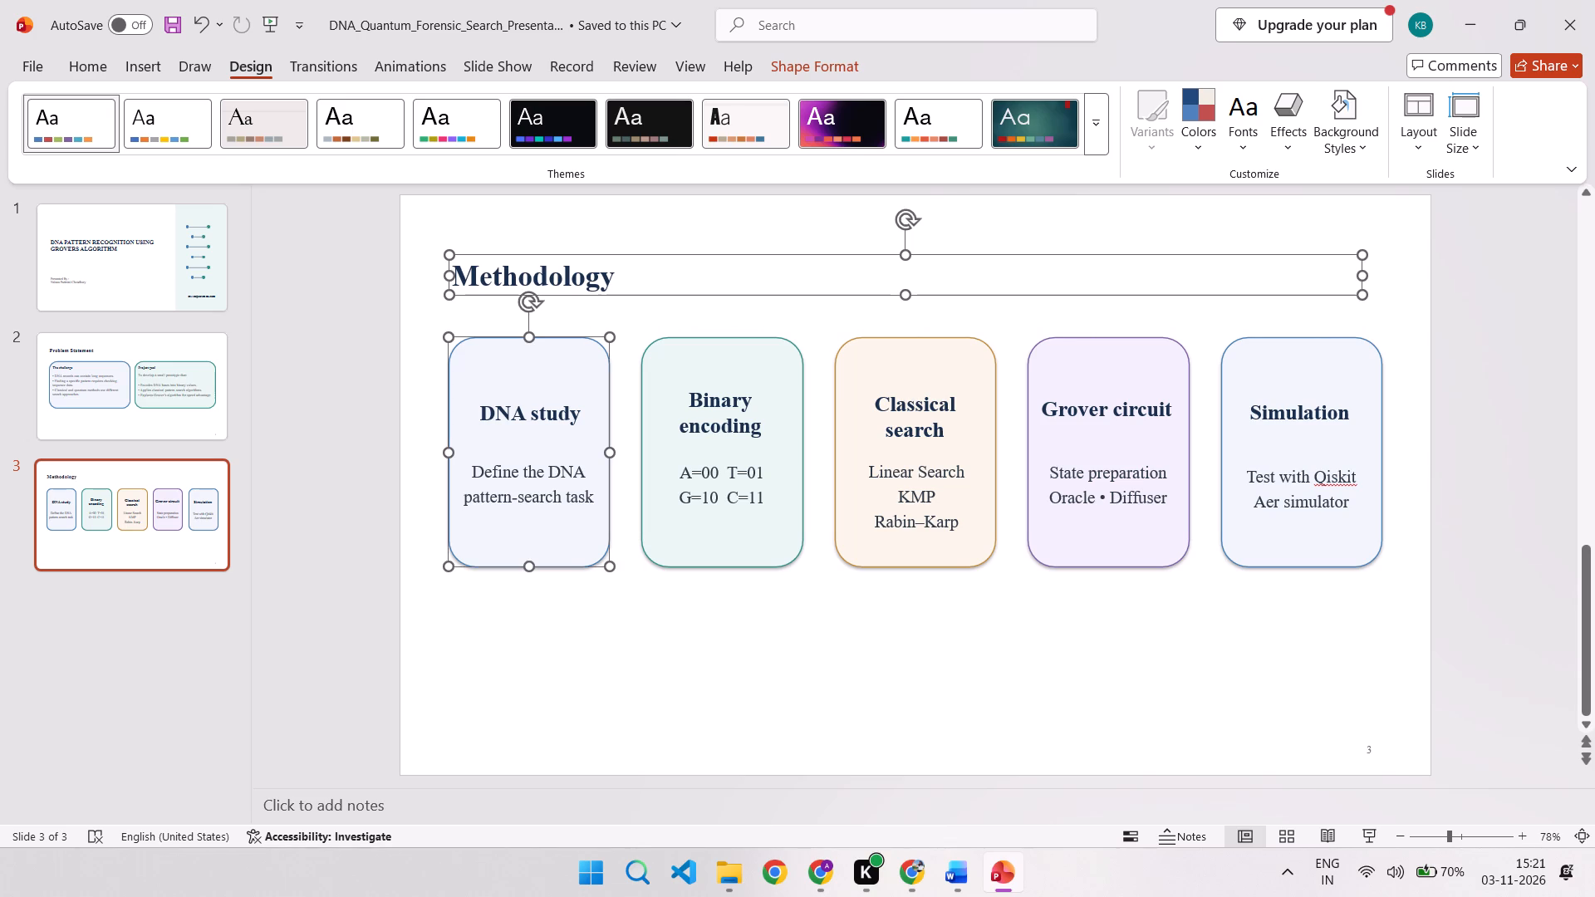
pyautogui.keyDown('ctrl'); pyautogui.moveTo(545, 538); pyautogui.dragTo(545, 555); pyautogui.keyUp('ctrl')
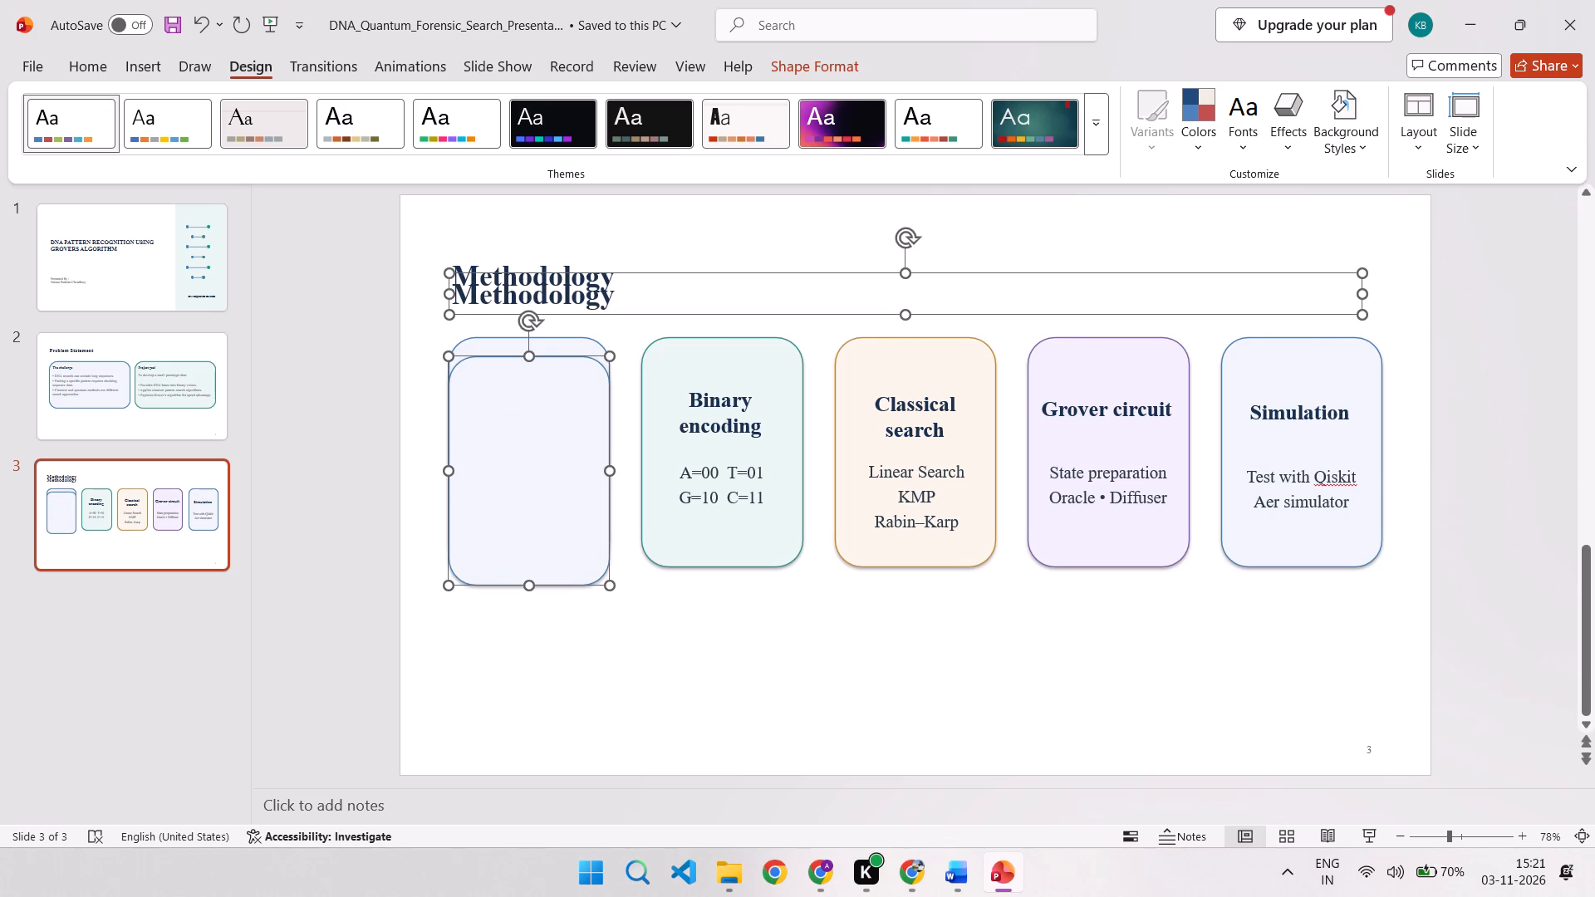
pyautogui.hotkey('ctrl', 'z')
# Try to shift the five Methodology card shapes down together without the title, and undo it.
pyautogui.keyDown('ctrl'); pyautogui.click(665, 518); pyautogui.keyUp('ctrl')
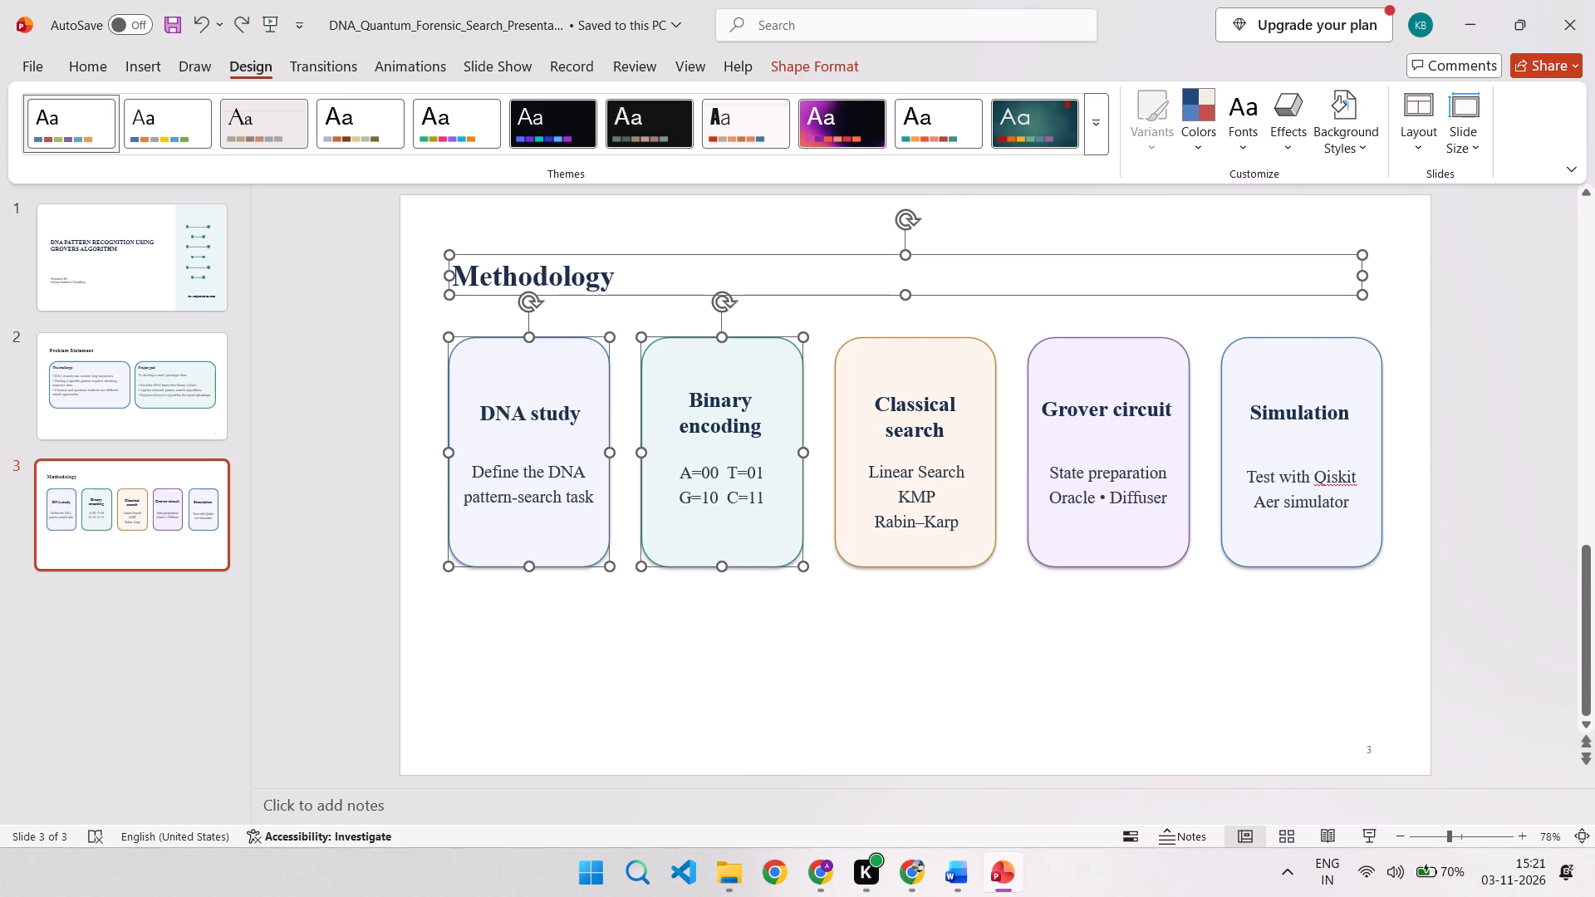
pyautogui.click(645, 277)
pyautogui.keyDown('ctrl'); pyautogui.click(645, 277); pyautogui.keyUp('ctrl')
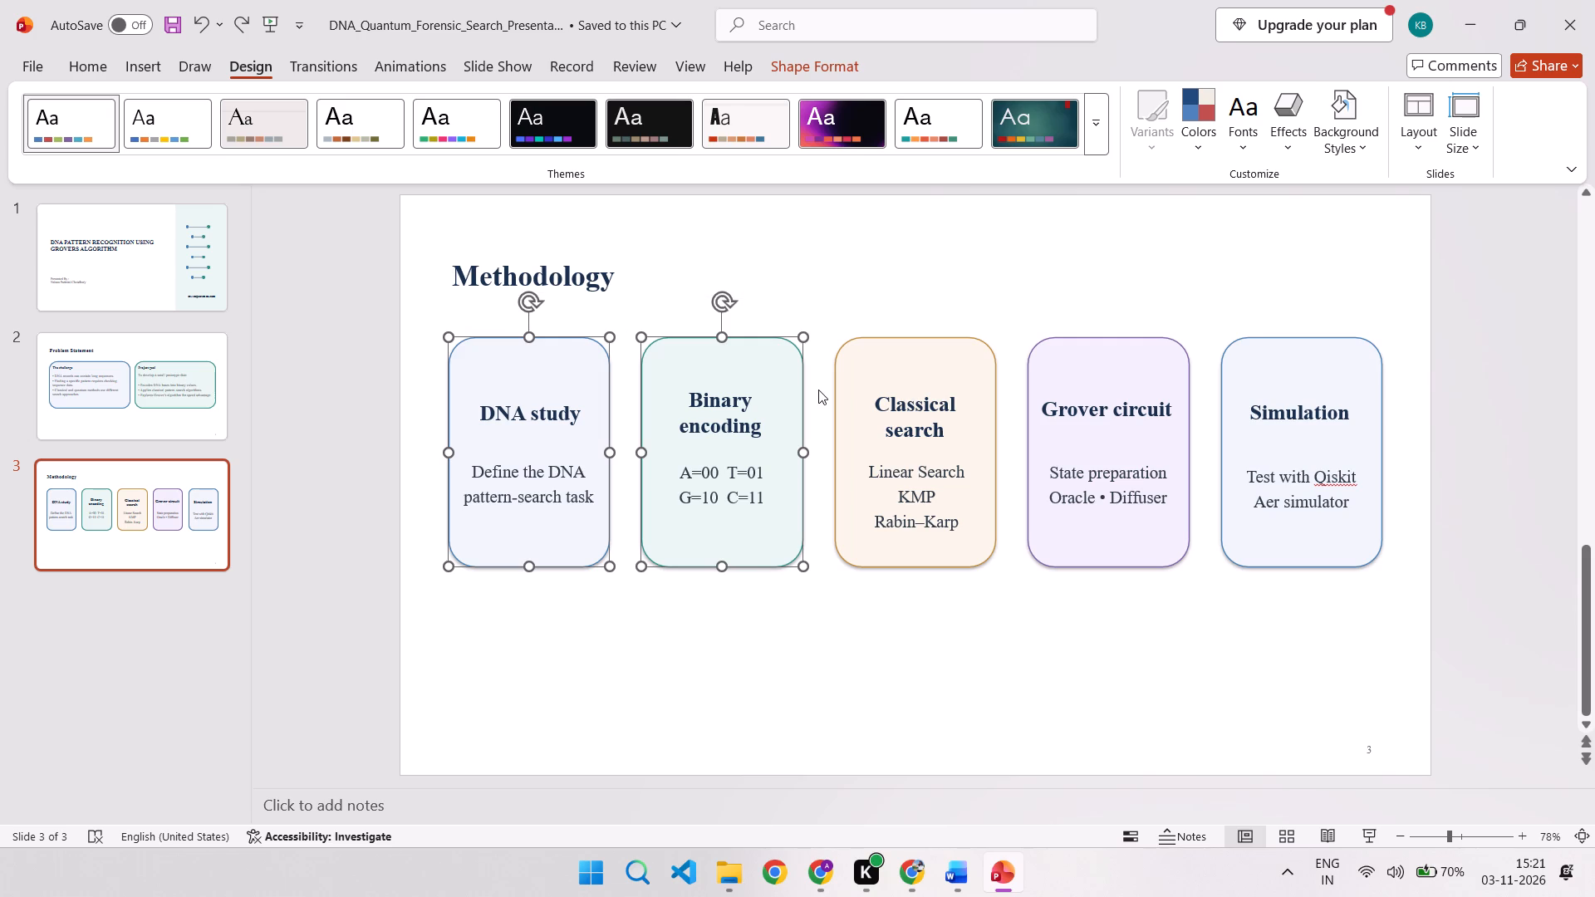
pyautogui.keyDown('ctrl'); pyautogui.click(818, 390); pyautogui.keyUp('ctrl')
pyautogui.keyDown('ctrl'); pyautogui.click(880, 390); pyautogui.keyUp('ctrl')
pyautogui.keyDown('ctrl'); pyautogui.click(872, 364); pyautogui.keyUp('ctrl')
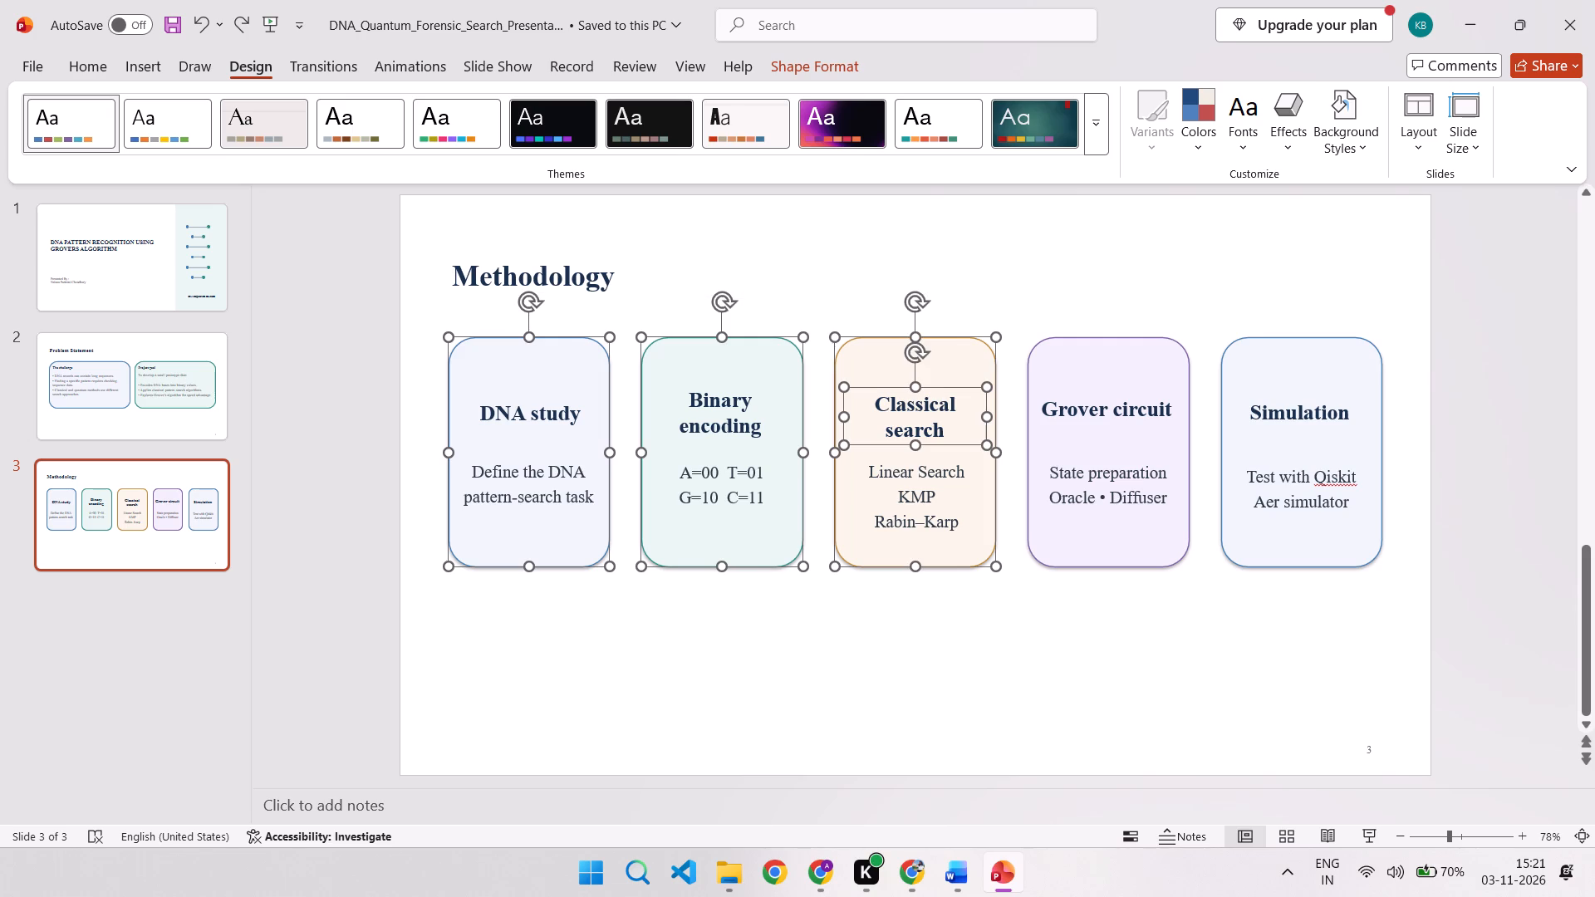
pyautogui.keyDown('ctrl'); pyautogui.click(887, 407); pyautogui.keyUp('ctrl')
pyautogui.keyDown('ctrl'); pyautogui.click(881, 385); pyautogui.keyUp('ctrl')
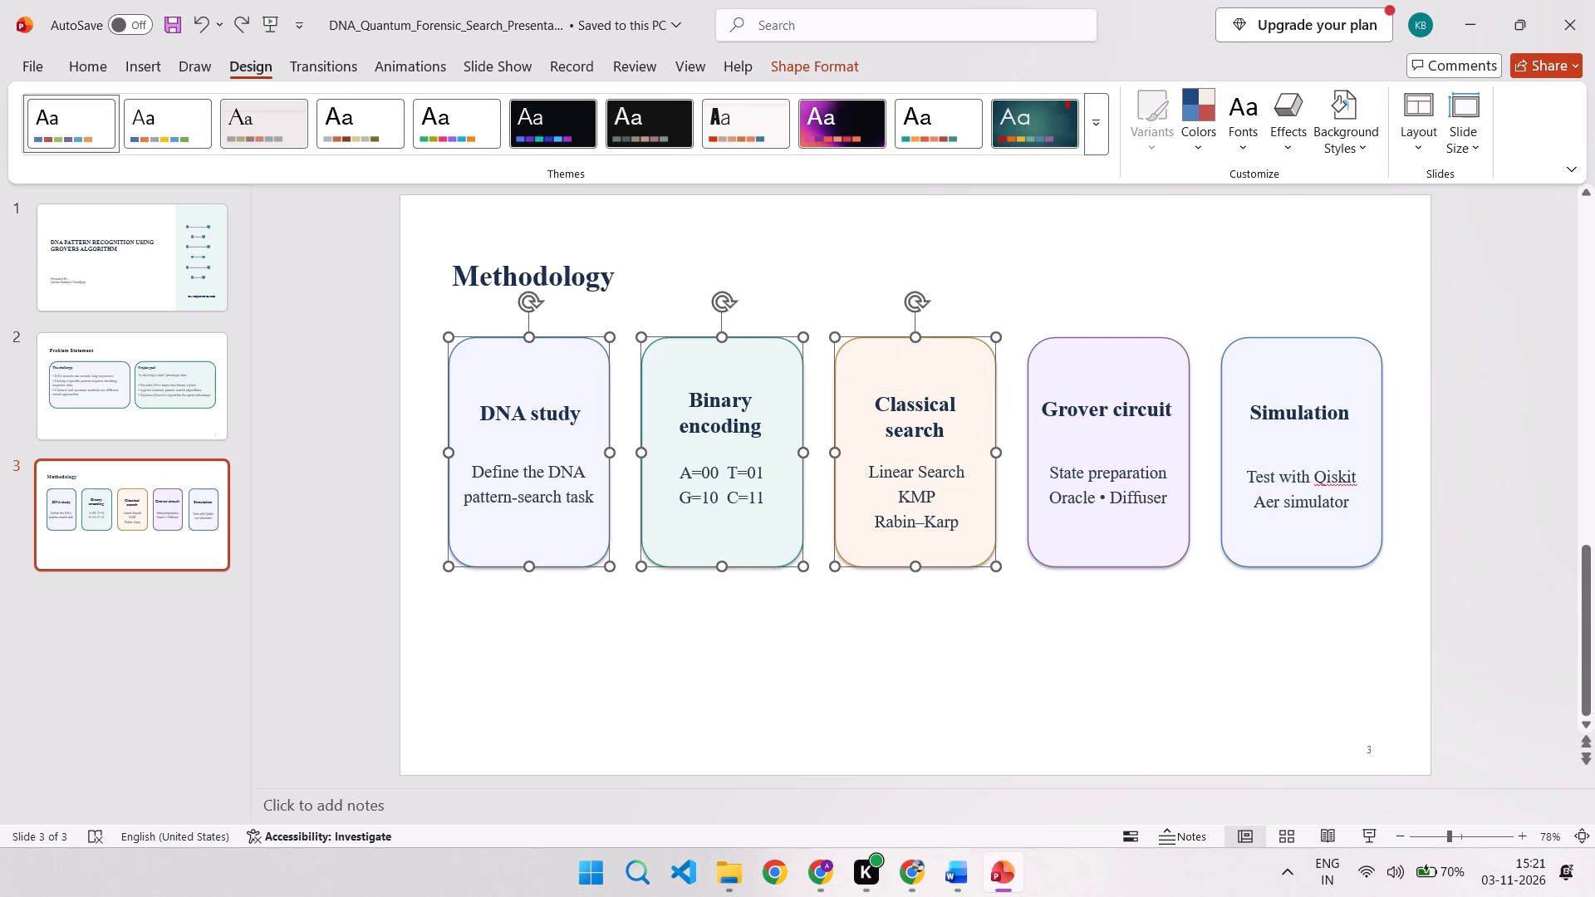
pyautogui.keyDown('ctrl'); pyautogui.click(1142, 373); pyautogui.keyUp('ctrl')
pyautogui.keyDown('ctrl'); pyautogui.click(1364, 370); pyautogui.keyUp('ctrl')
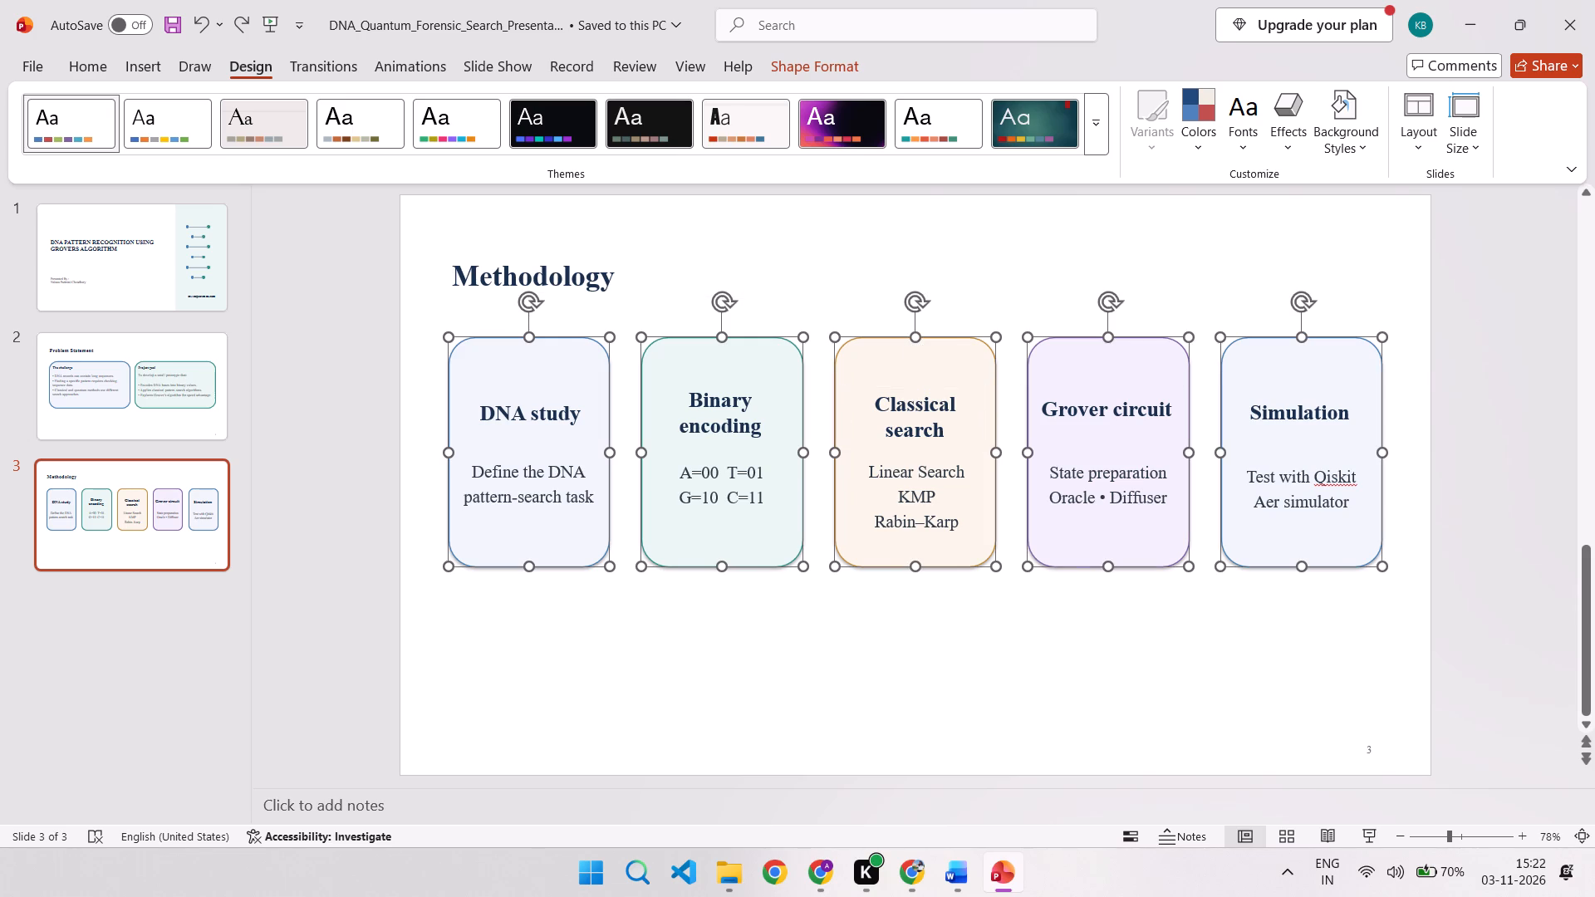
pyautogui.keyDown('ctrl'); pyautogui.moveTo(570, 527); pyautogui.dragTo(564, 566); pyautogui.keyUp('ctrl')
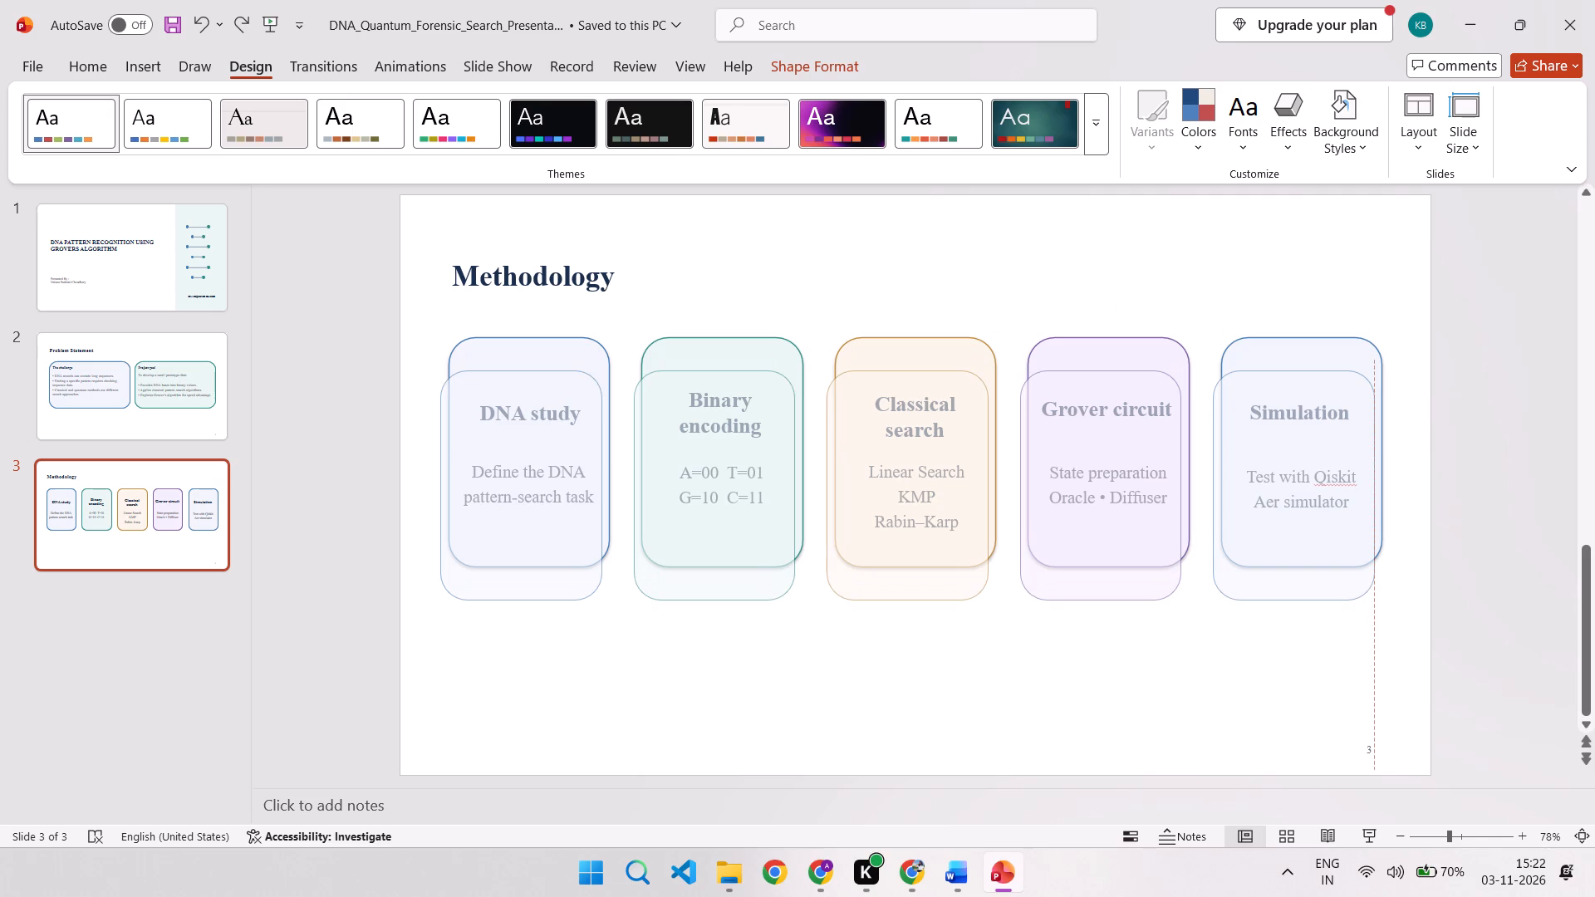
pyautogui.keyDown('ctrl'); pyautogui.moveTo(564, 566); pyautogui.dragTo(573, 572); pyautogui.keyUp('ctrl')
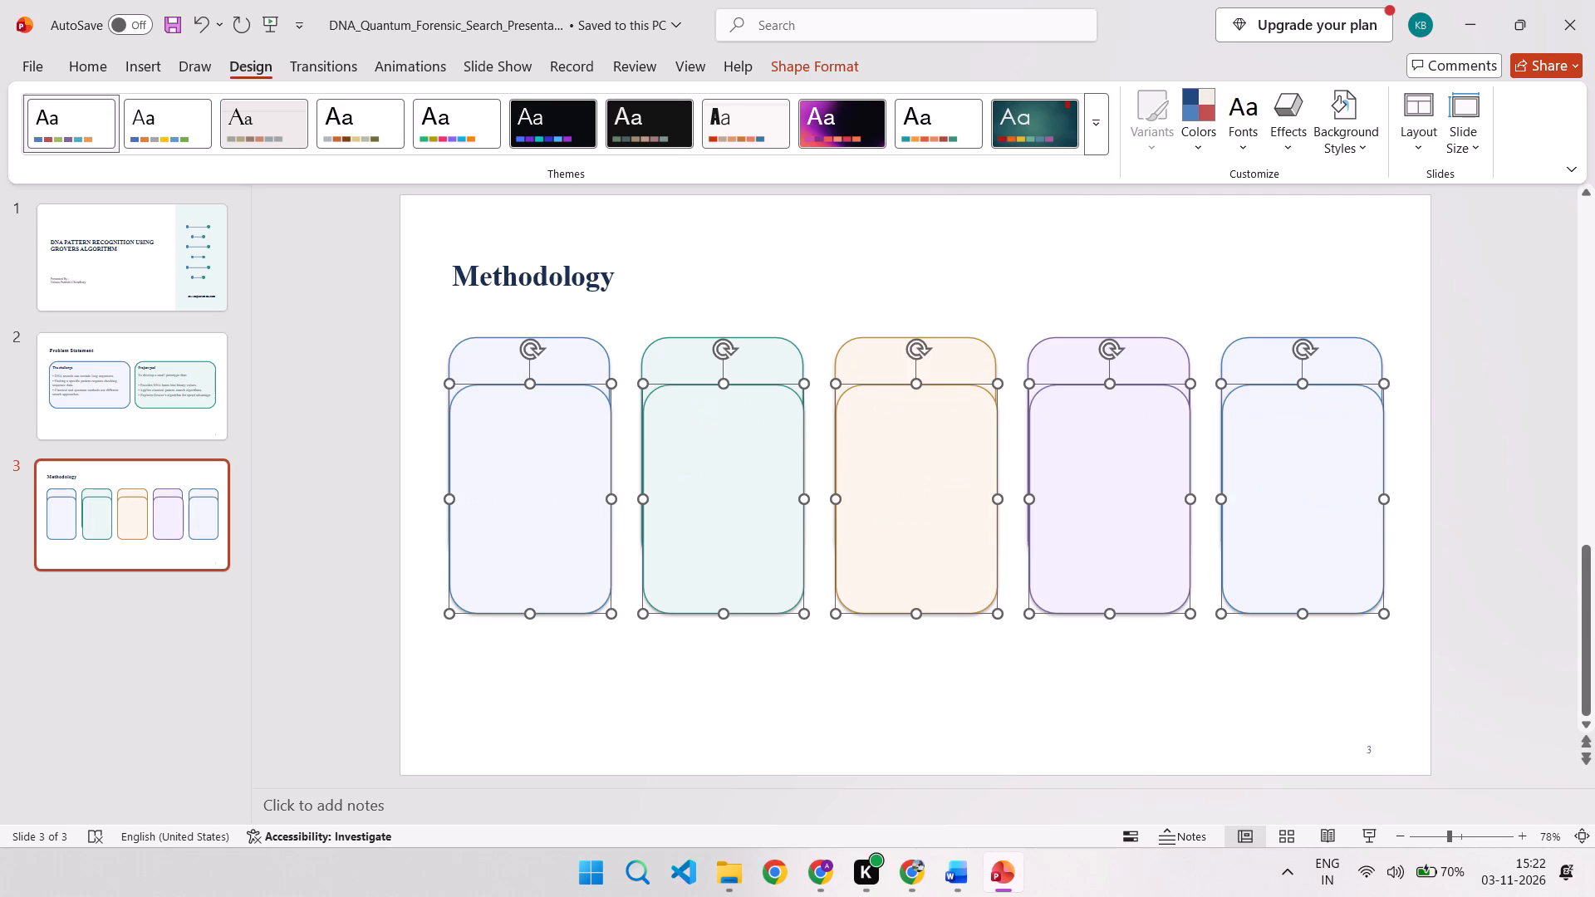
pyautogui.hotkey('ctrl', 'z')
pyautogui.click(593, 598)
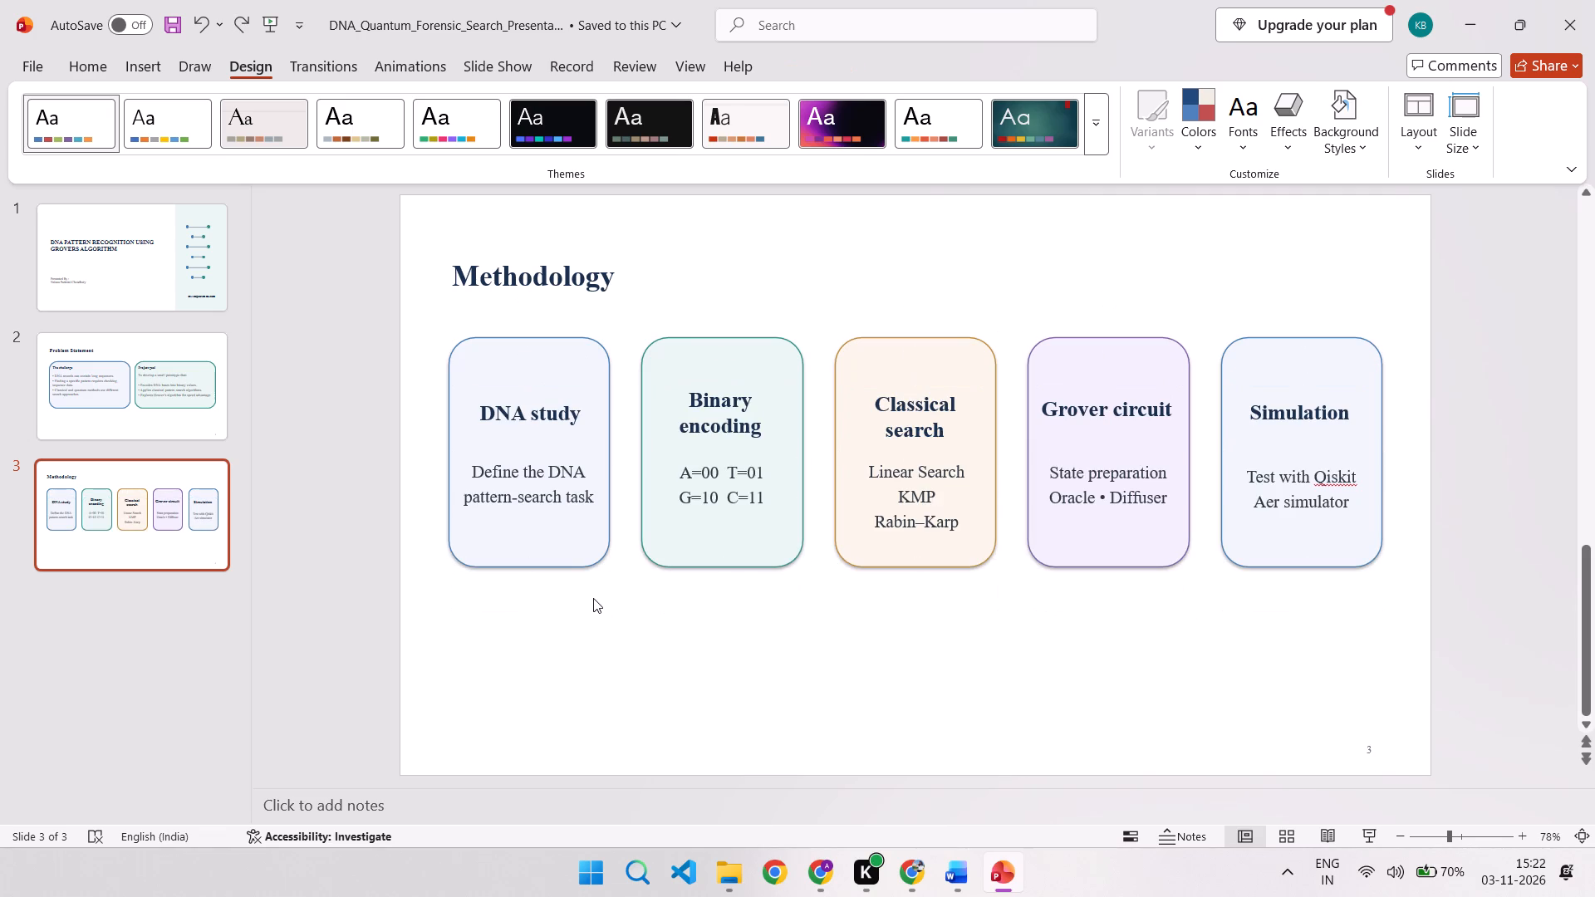